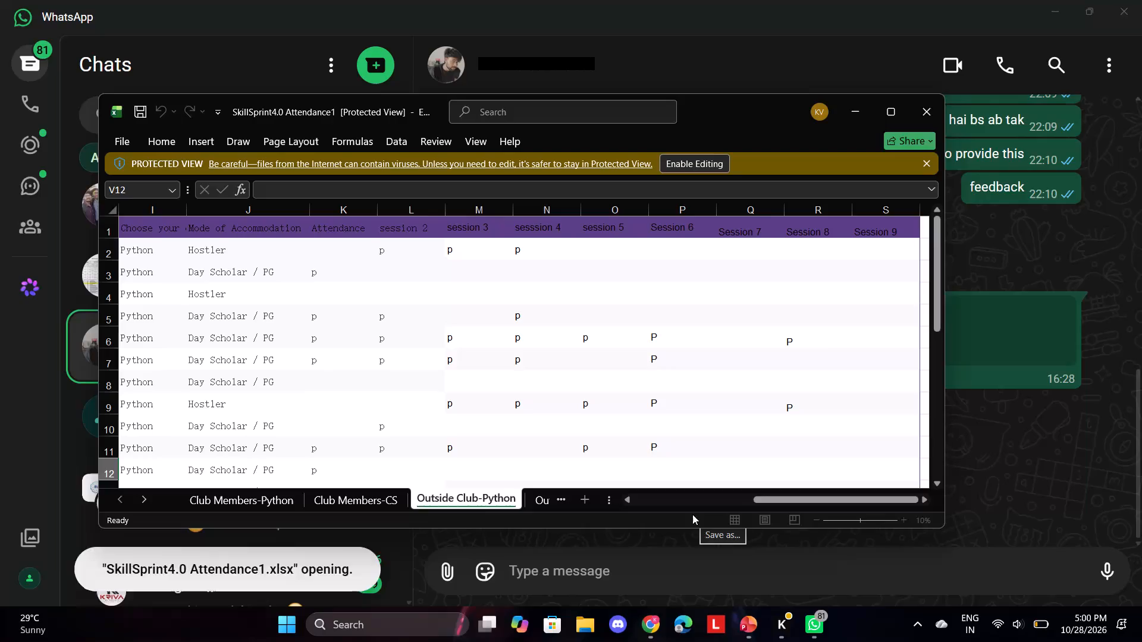
Maximize the SkillSprint4.0 Attendance1 workbook window and enable editing of the protected file.
{"action": "left_click", "coordinate": [893, 107]}
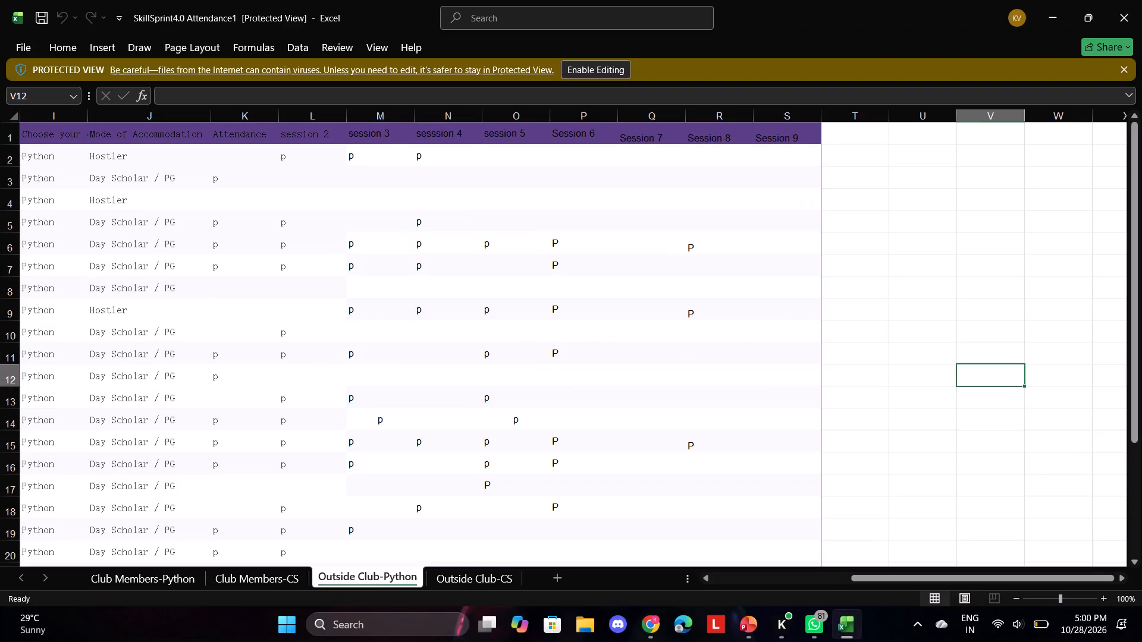
{"action": "left_click", "coordinate": [595, 71]}
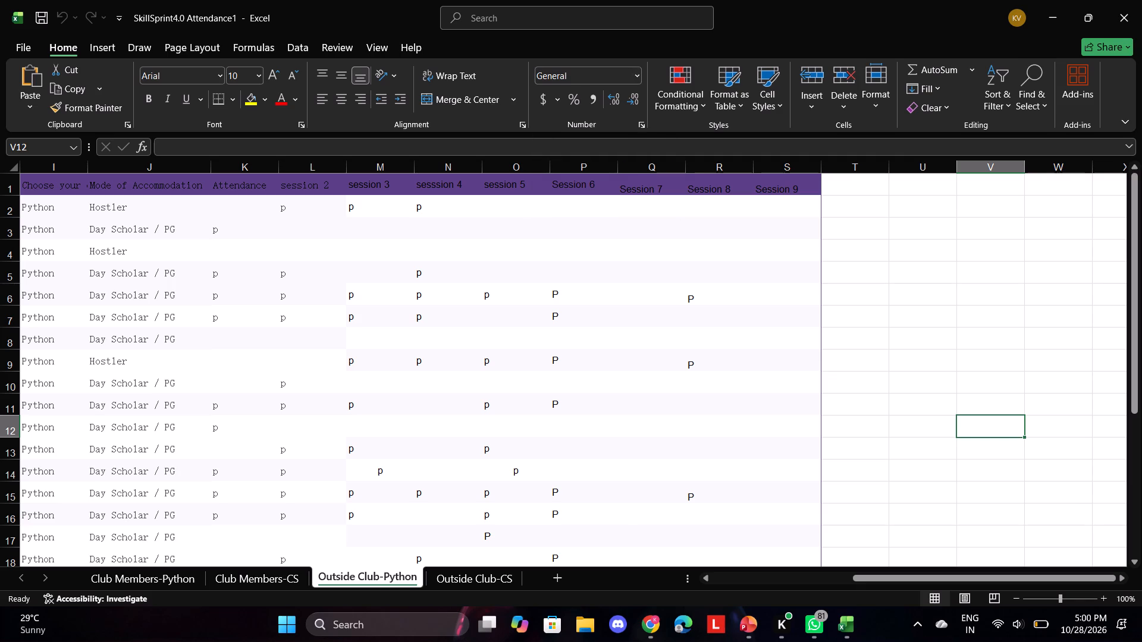
{"action": "left_click", "coordinate": [669, 218]}
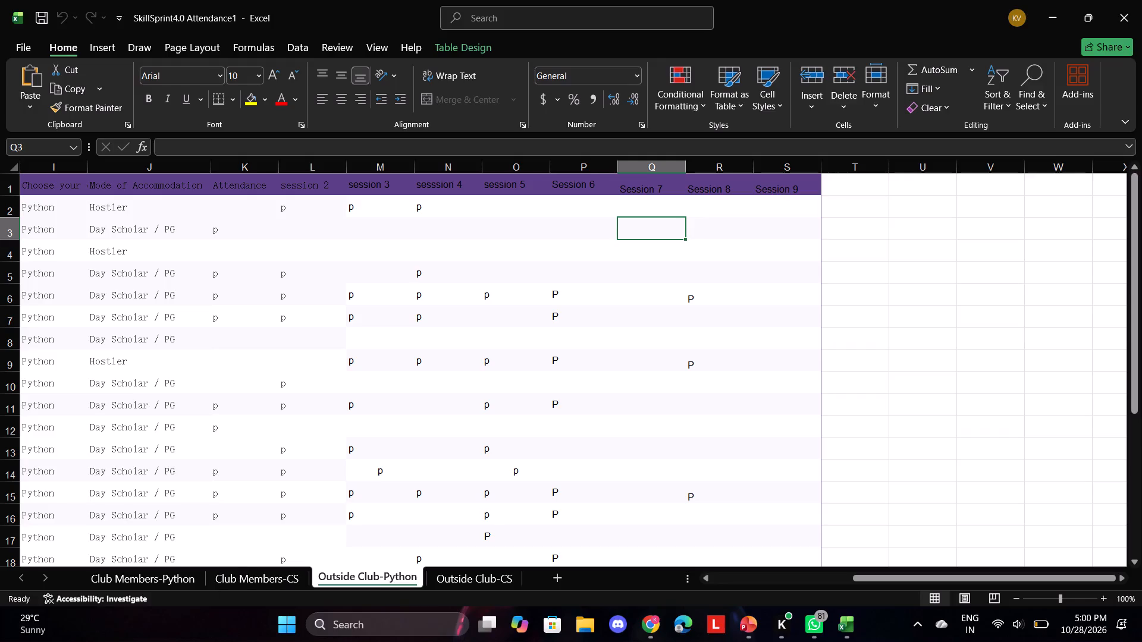
On the Club Members-Python sheet, mark the students in rows 24 and 30 with P for Session 7.
{"action": "left_click", "coordinate": [131, 574]}
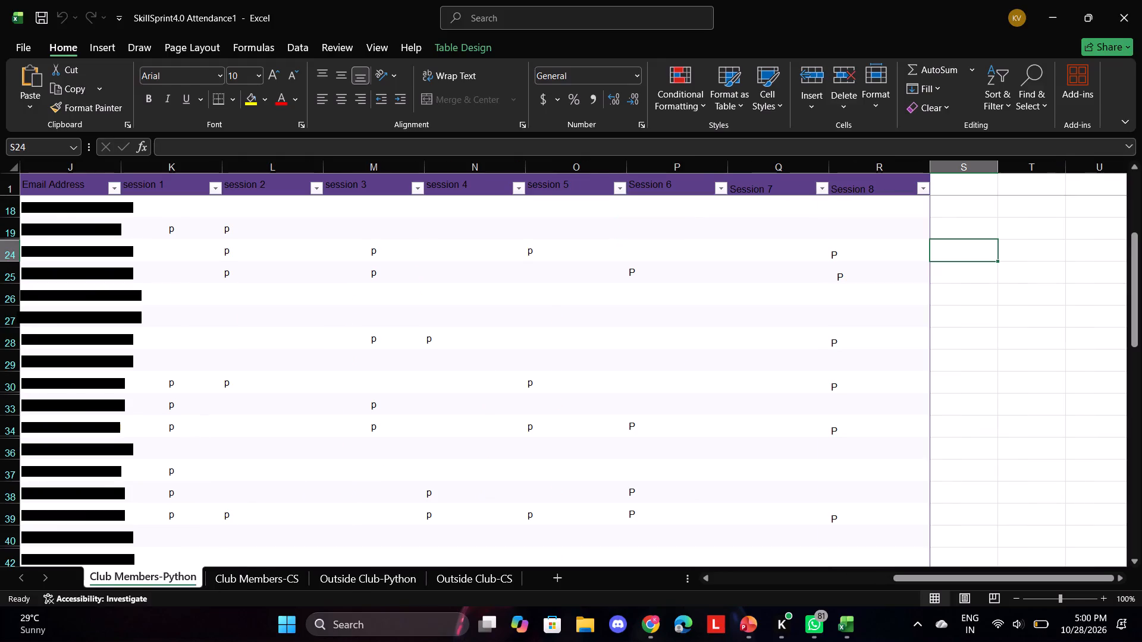
{"action": "scroll", "coordinate": [759, 313], "scroll_direction": "down", "scroll_amount": 4}
{"action": "scroll", "coordinate": [759, 313], "scroll_direction": "up", "scroll_amount": 2}
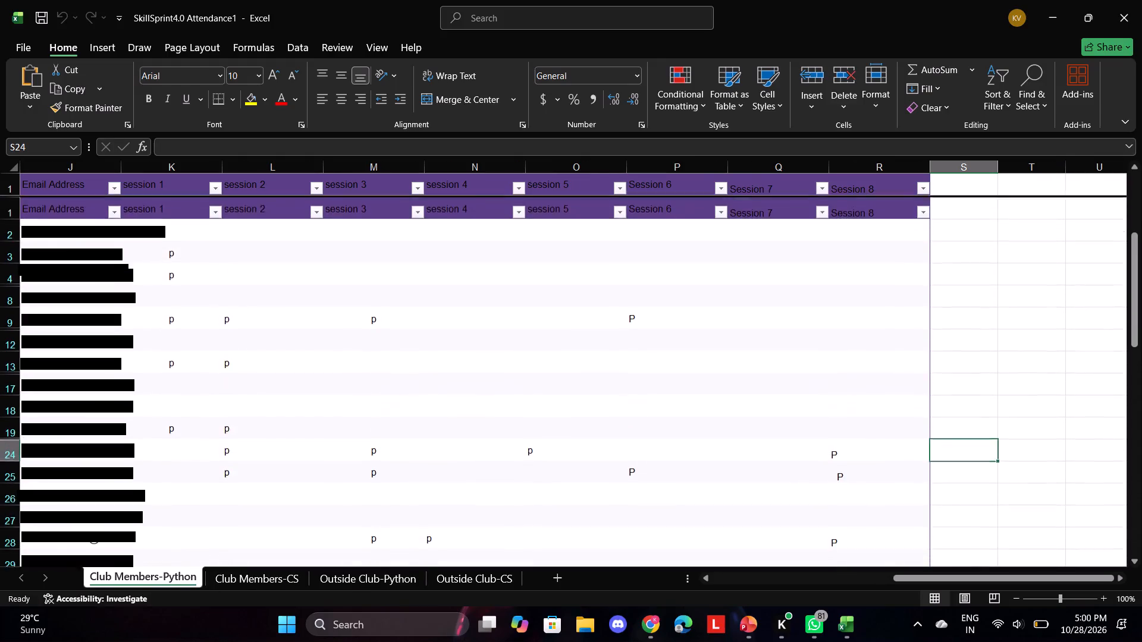
{"action": "scroll", "coordinate": [453, 352], "scroll_direction": "right", "scroll_amount": 9}
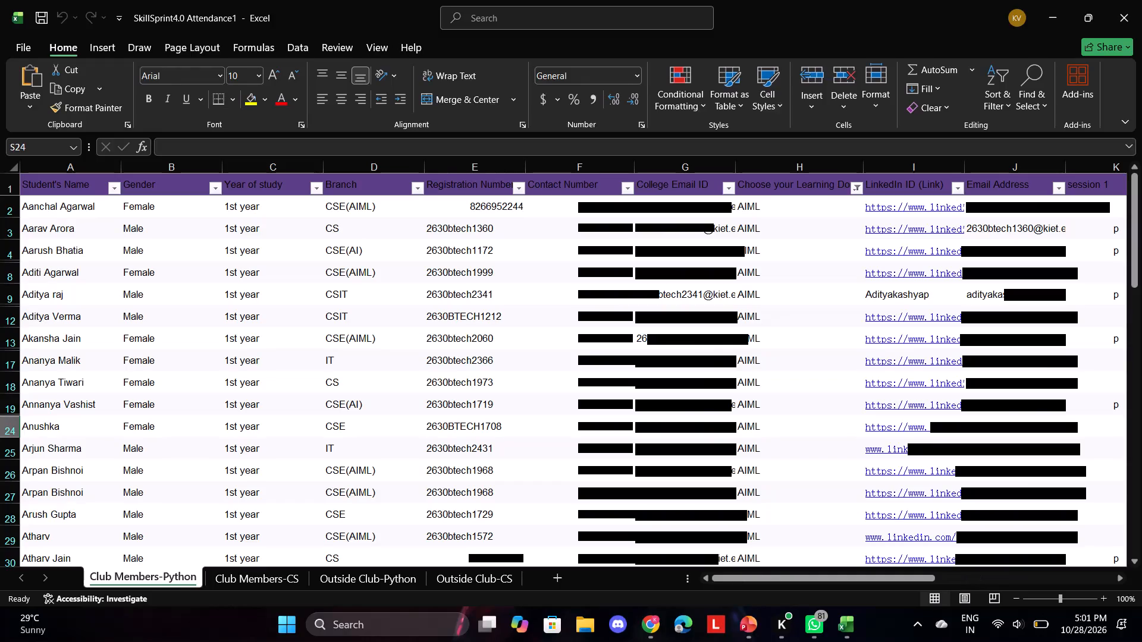
{"action": "left_click", "coordinate": [76, 420]}
{"action": "scroll", "coordinate": [76, 420], "scroll_direction": "left", "scroll_amount": 10}
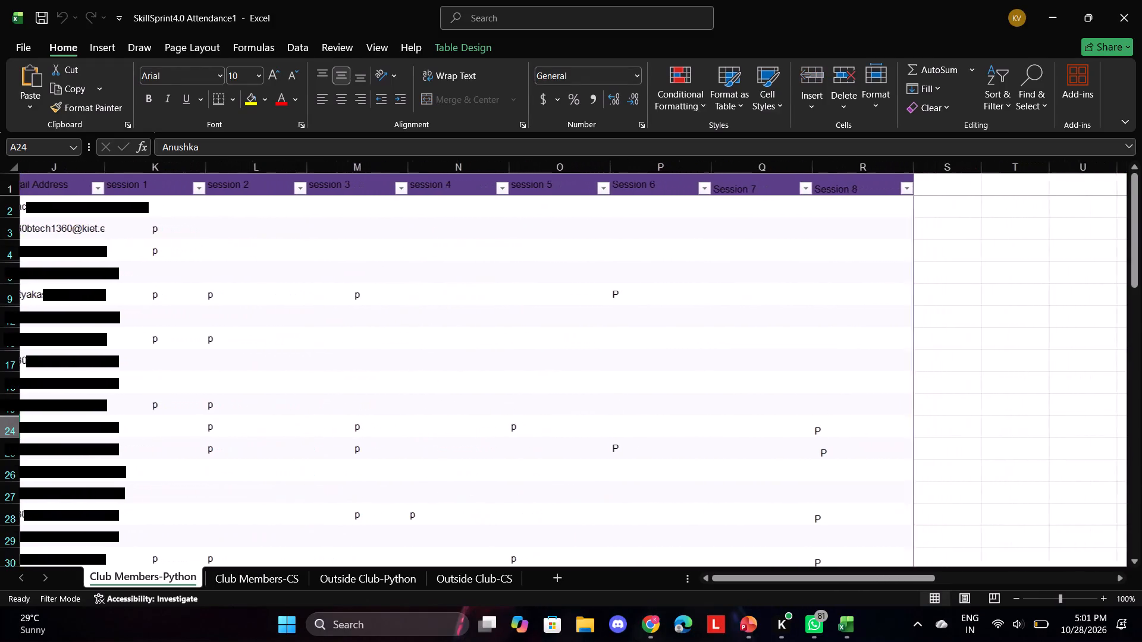
{"action": "left_click", "coordinate": [754, 421]}
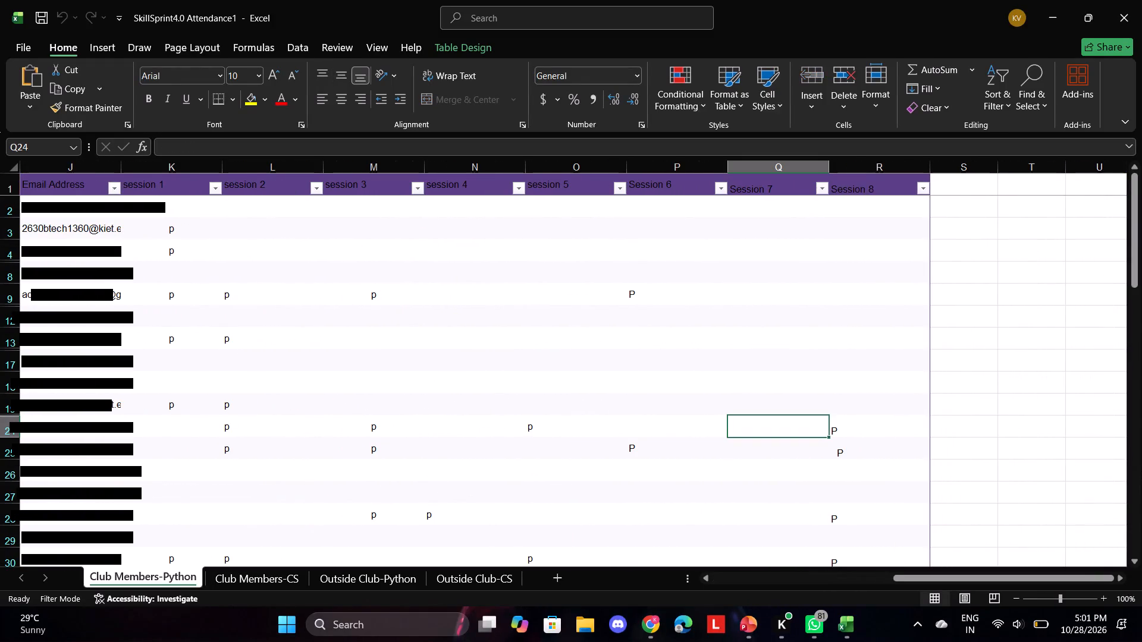
{"action": "key", "text": "p"}
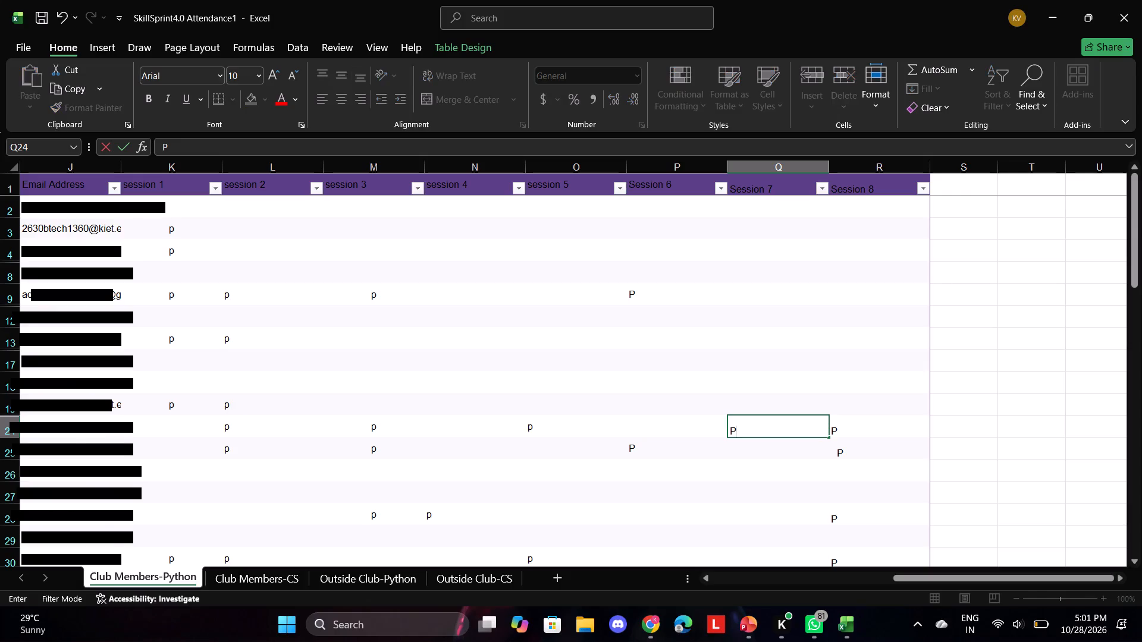
{"action": "scroll", "coordinate": [754, 421], "scroll_direction": "down", "scroll_amount": 1}
{"action": "left_click", "coordinate": [758, 398]}
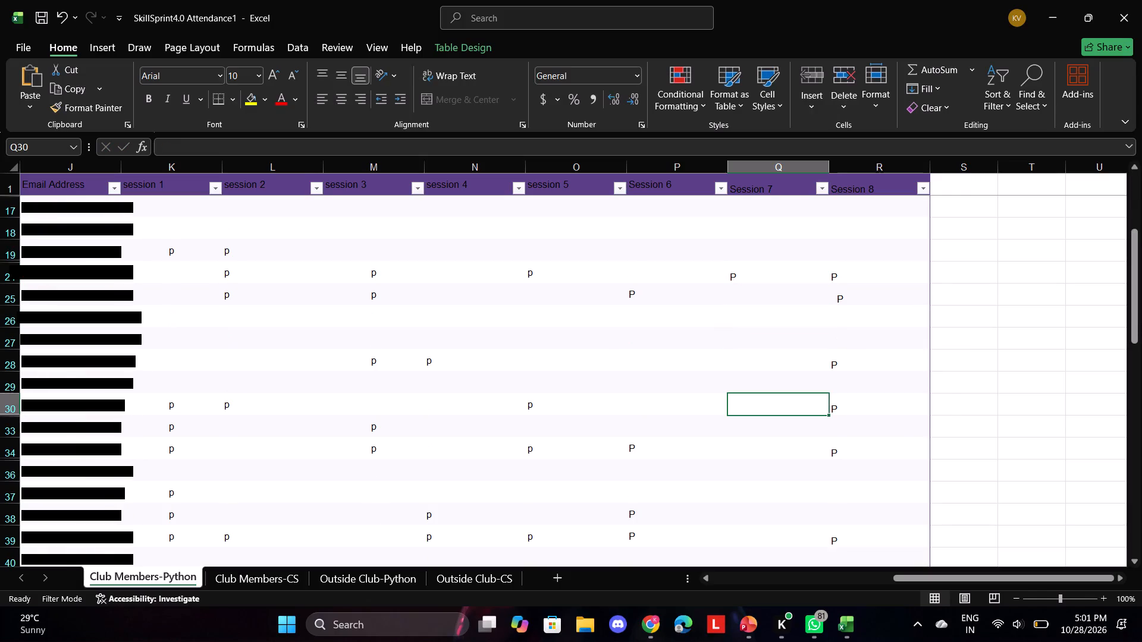
{"action": "key", "text": "p"}
{"action": "left_click", "coordinate": [762, 461]}
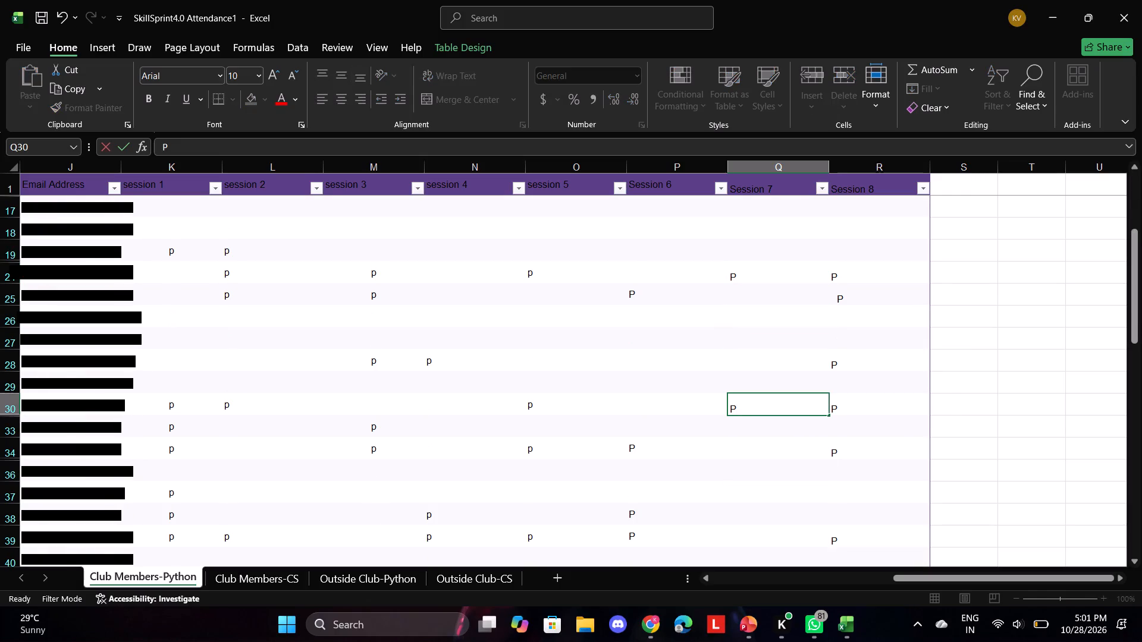
Mark the students in rows 39 and 51 of Club Members-Python with P for Session 7.
{"action": "scroll", "coordinate": [762, 461], "scroll_direction": "down", "scroll_amount": 4}
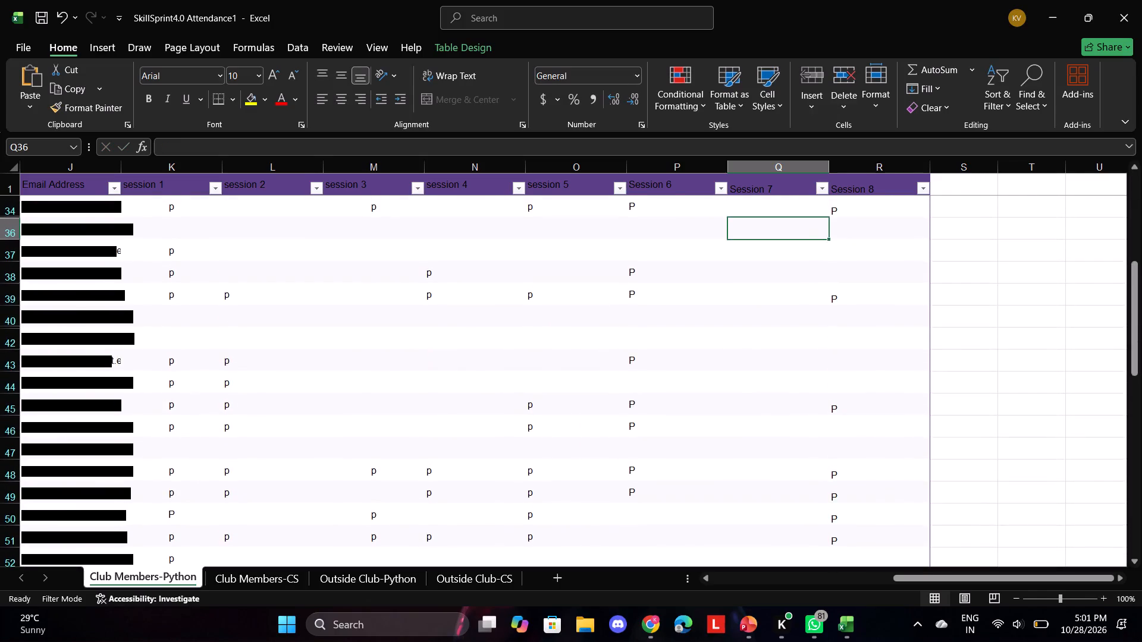
{"action": "left_click", "coordinate": [757, 332]}
{"action": "left_click", "coordinate": [775, 275]}
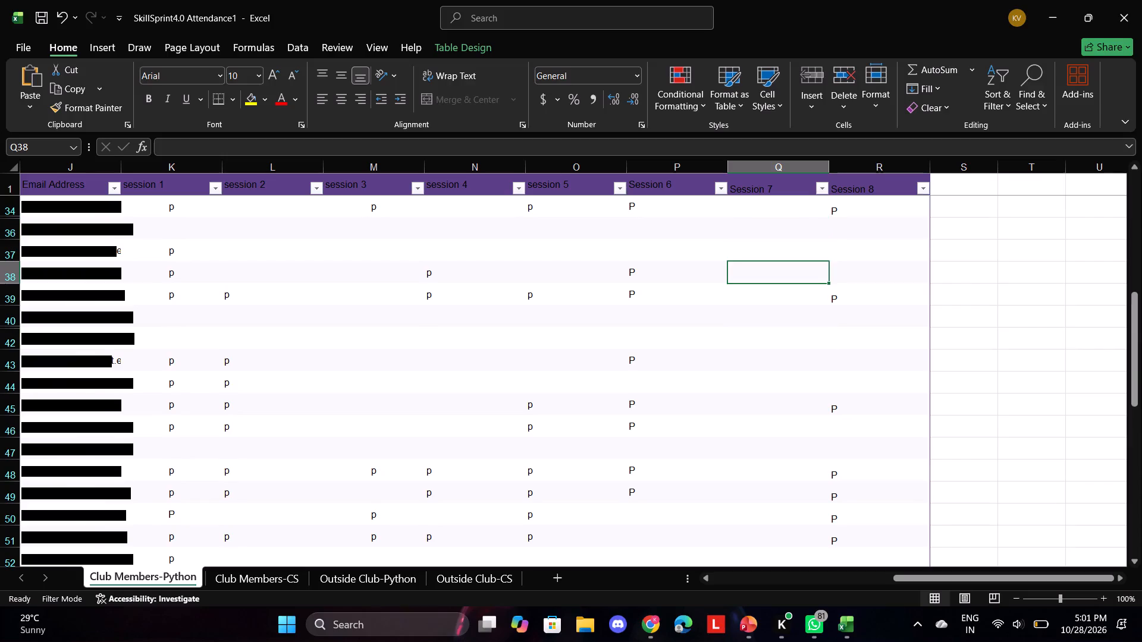
{"action": "left_click", "coordinate": [773, 307]}
{"action": "left_click", "coordinate": [773, 294]}
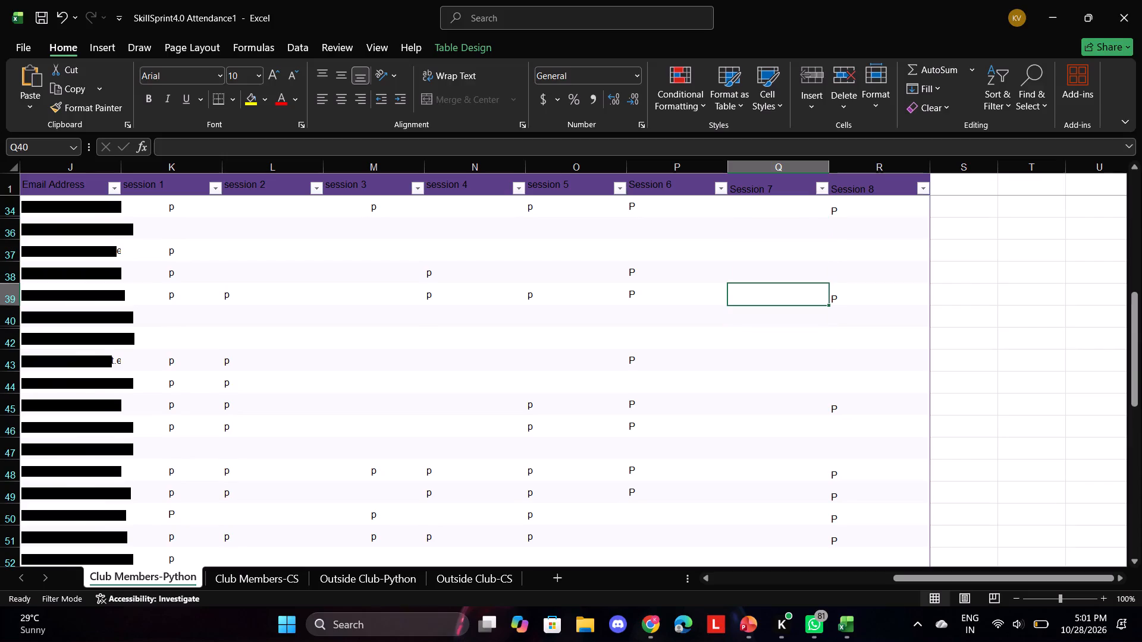
{"action": "key", "text": "p"}
{"action": "scroll", "coordinate": [779, 360], "scroll_direction": "down", "scroll_amount": 2}
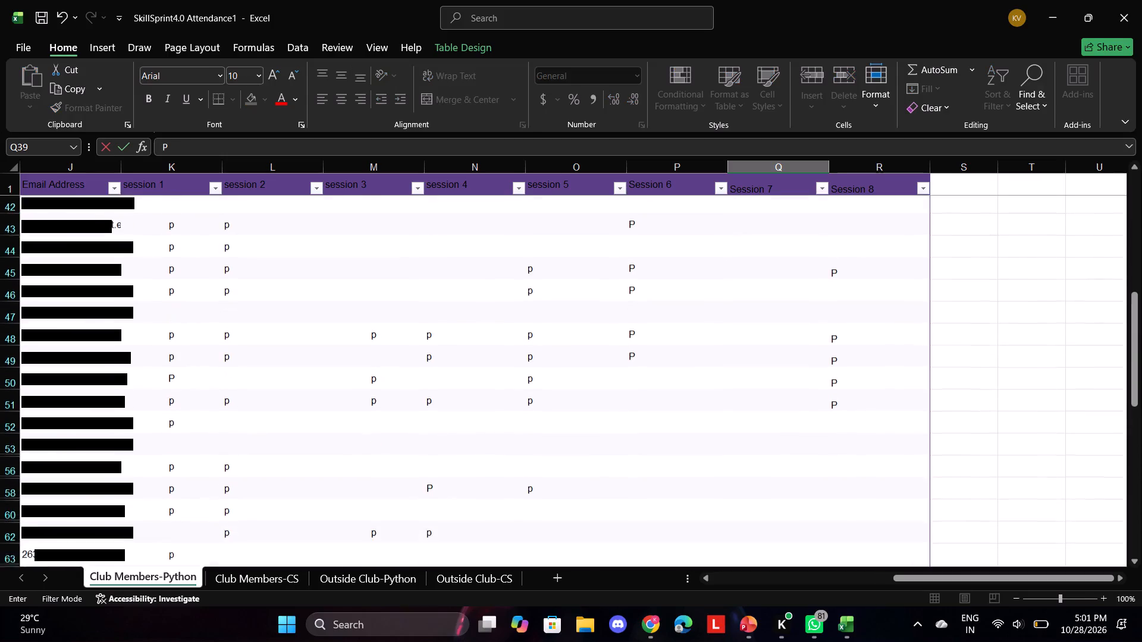
{"action": "scroll", "coordinate": [779, 360], "scroll_direction": "down", "scroll_amount": 1}
{"action": "left_click", "coordinate": [790, 315]}
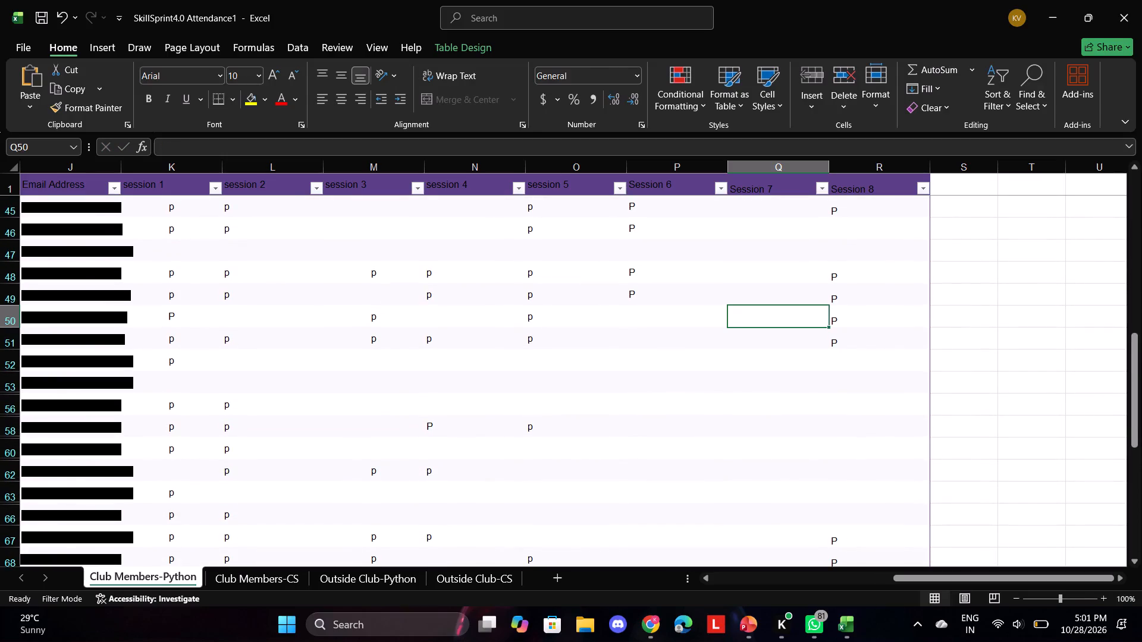
{"action": "left_click", "coordinate": [785, 343]}
{"action": "key", "text": "p"}
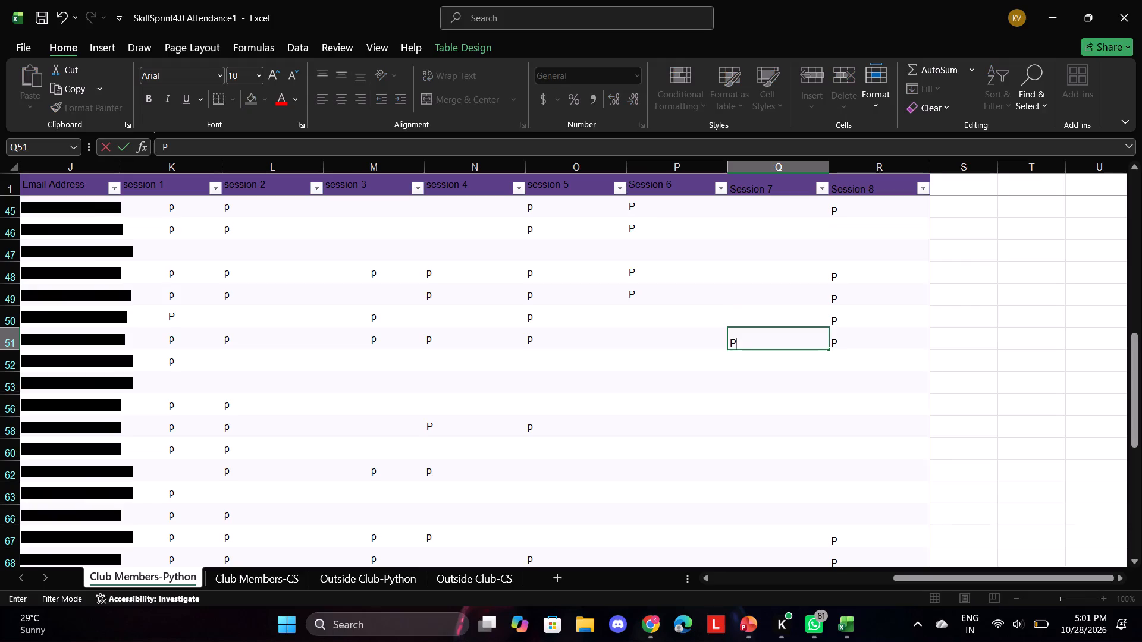
Mark the students in rows 73, 74 and 75 of Club Members-Python with P for Session 7.
{"action": "scroll", "coordinate": [789, 388], "scroll_direction": "down", "scroll_amount": 4}
{"action": "left_click", "coordinate": [779, 359]}
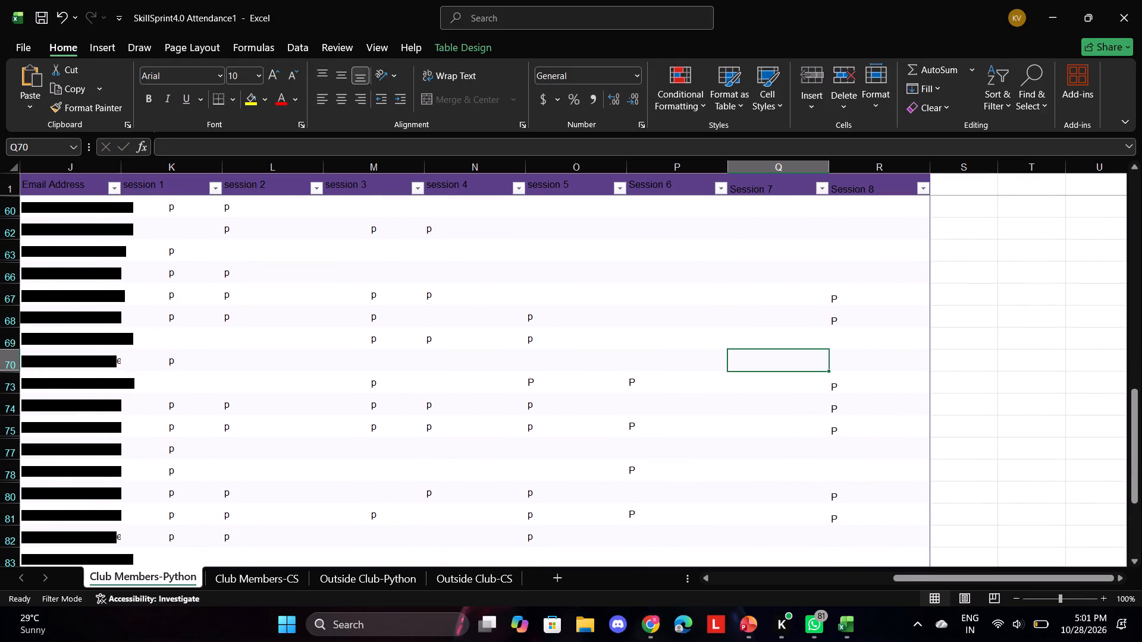
{"action": "left_click", "coordinate": [779, 388]}
{"action": "key", "text": "p"}
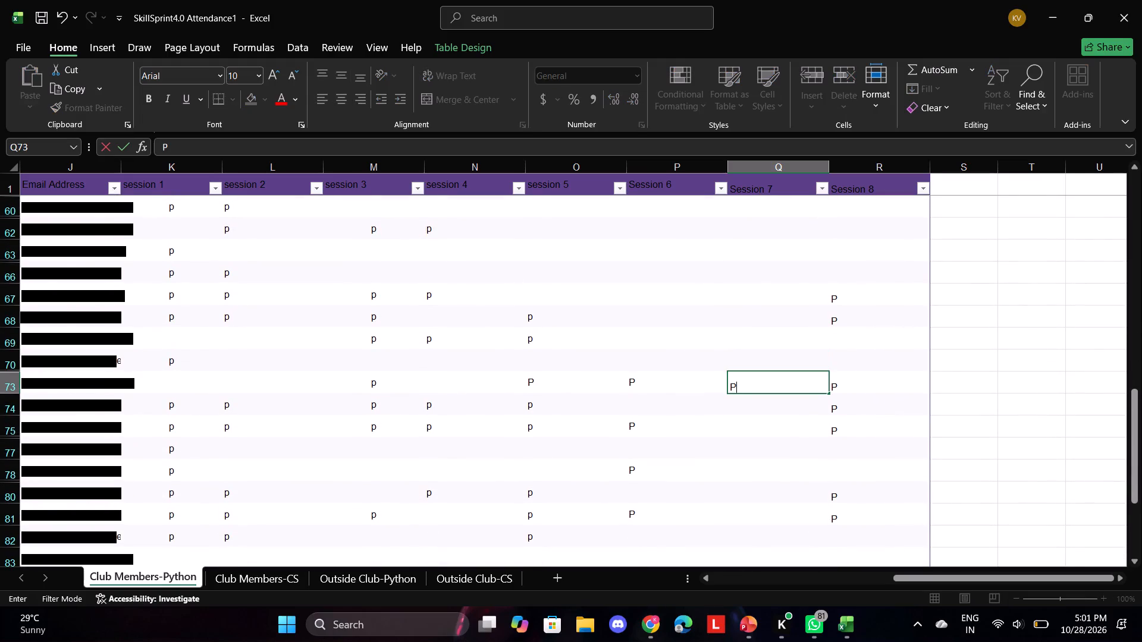
{"action": "left_click", "coordinate": [777, 407]}
{"action": "key", "text": "p"}
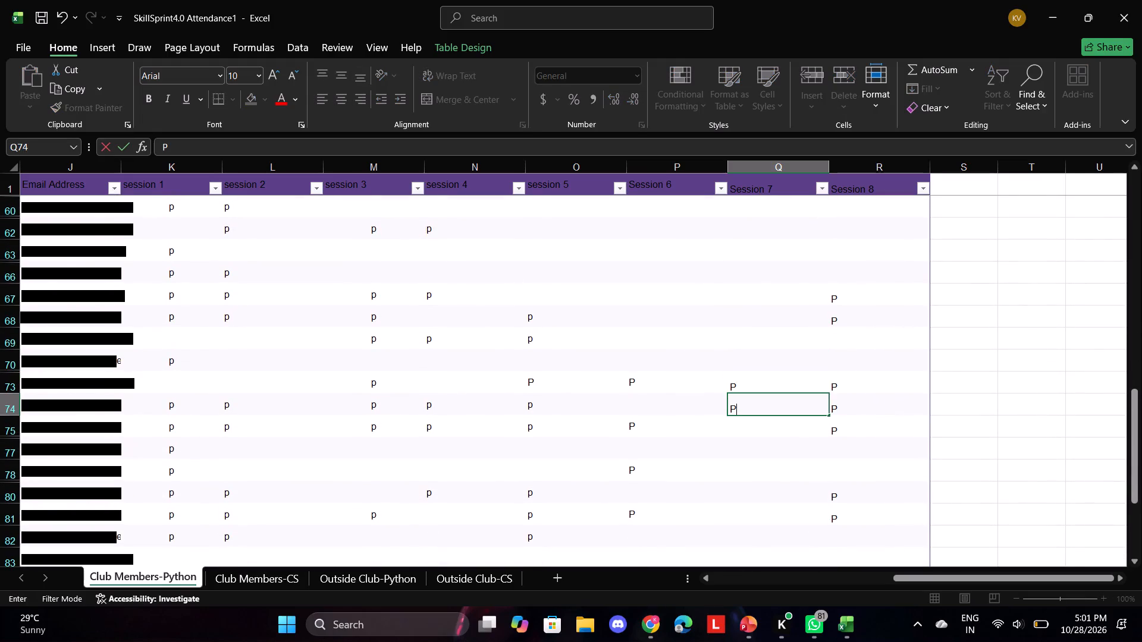
{"action": "left_click", "coordinate": [774, 437]}
{"action": "key", "text": "p"}
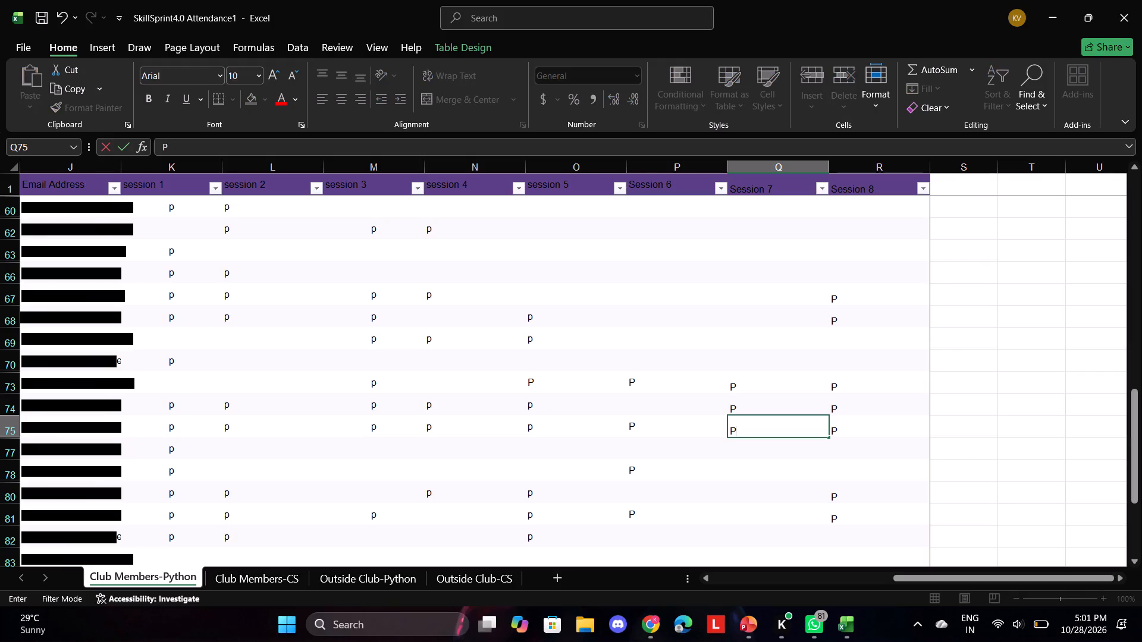
{"action": "left_click", "coordinate": [779, 279]}
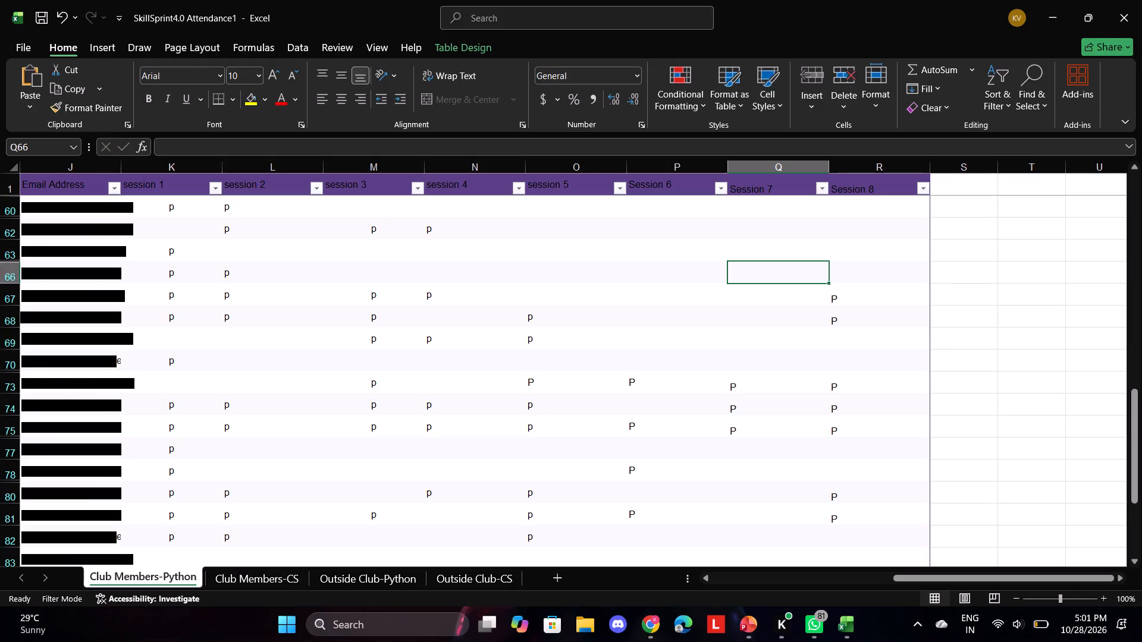
{"action": "left_click", "coordinate": [748, 431]}
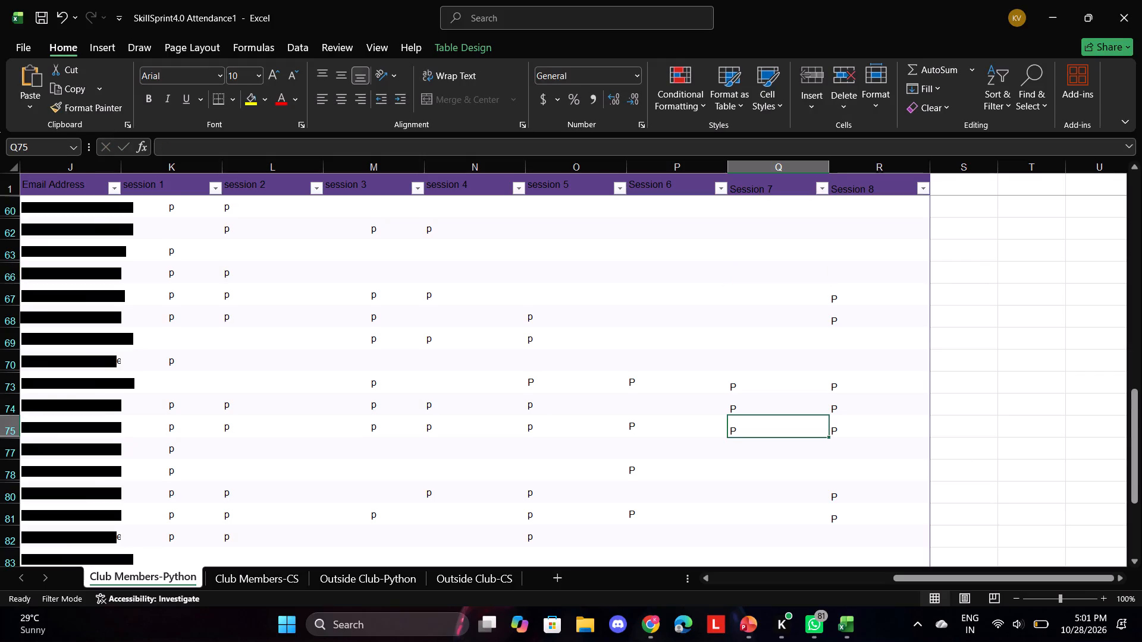
Mark the student in row 88 of Club Members-Python with P for Session 7.
{"action": "scroll", "coordinate": [754, 475], "scroll_direction": "down", "scroll_amount": 1}
{"action": "left_click", "coordinate": [765, 460]}
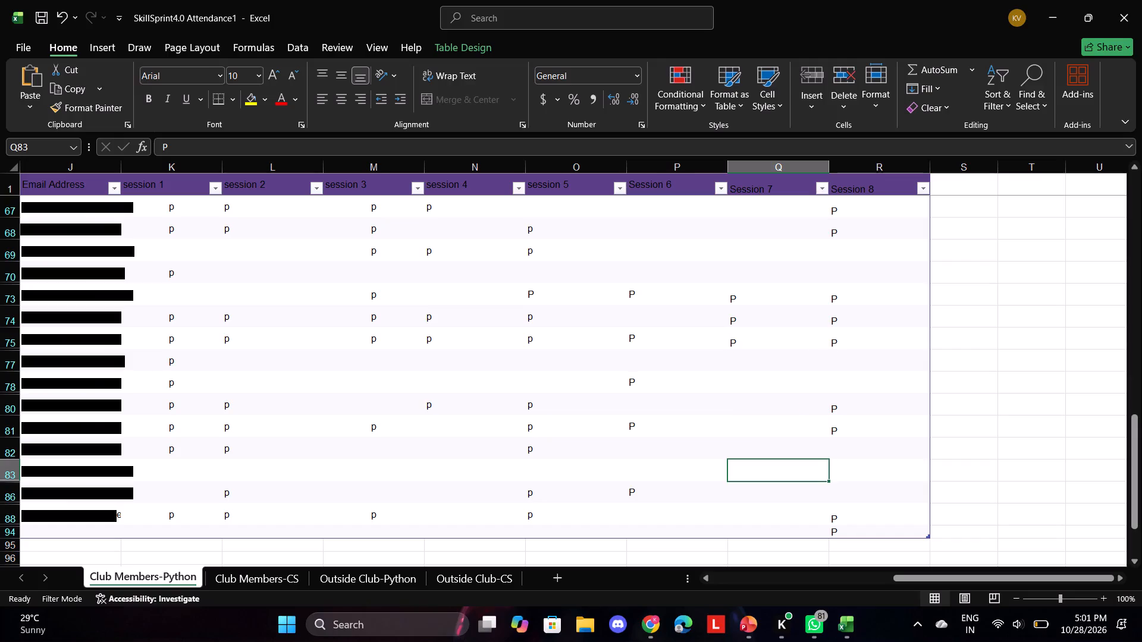
{"action": "left_click", "coordinate": [770, 524]}
{"action": "key", "text": "p"}
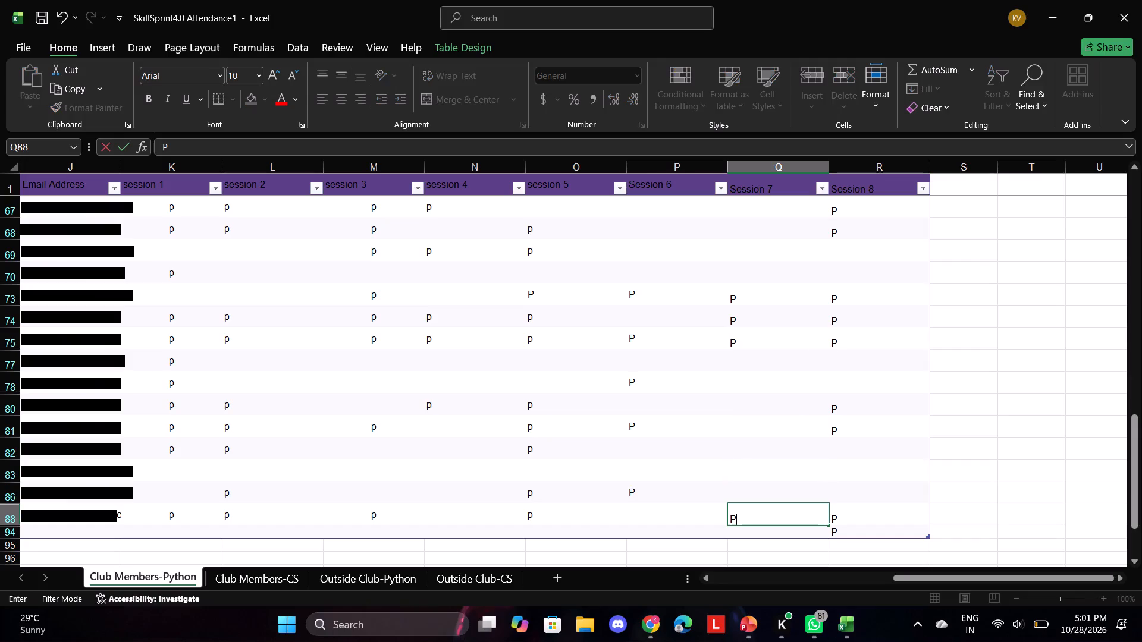
{"action": "left_click", "coordinate": [778, 423]}
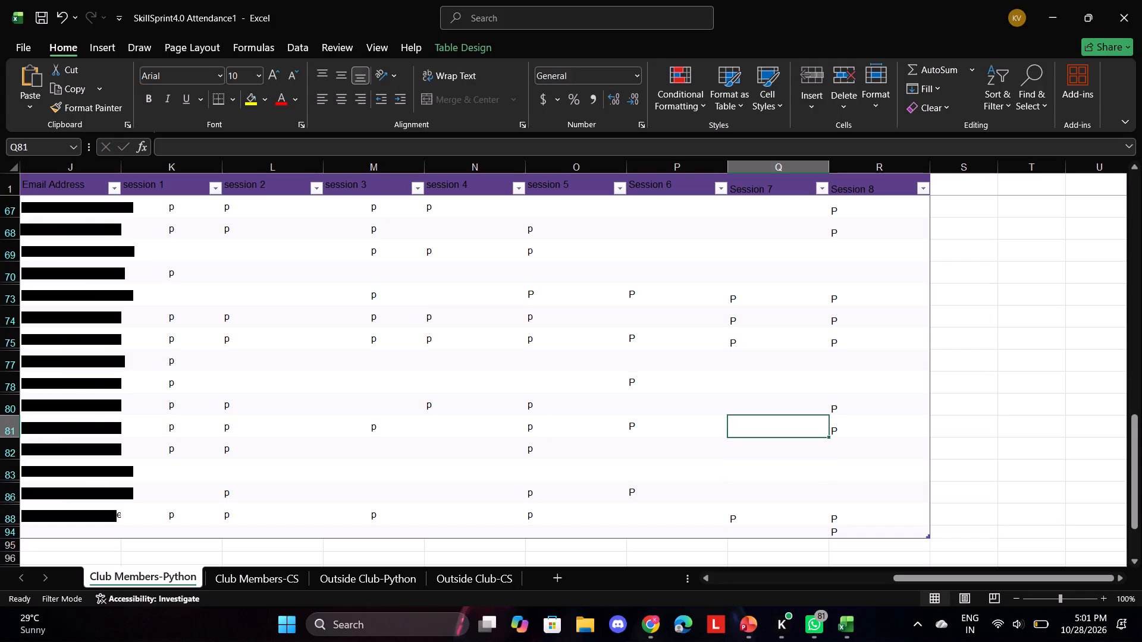
On the Outside Club-Python sheet, mark the students in rows 6, 7, 9, 15 and 18 with P for Session 7.
{"action": "left_click", "coordinate": [347, 578]}
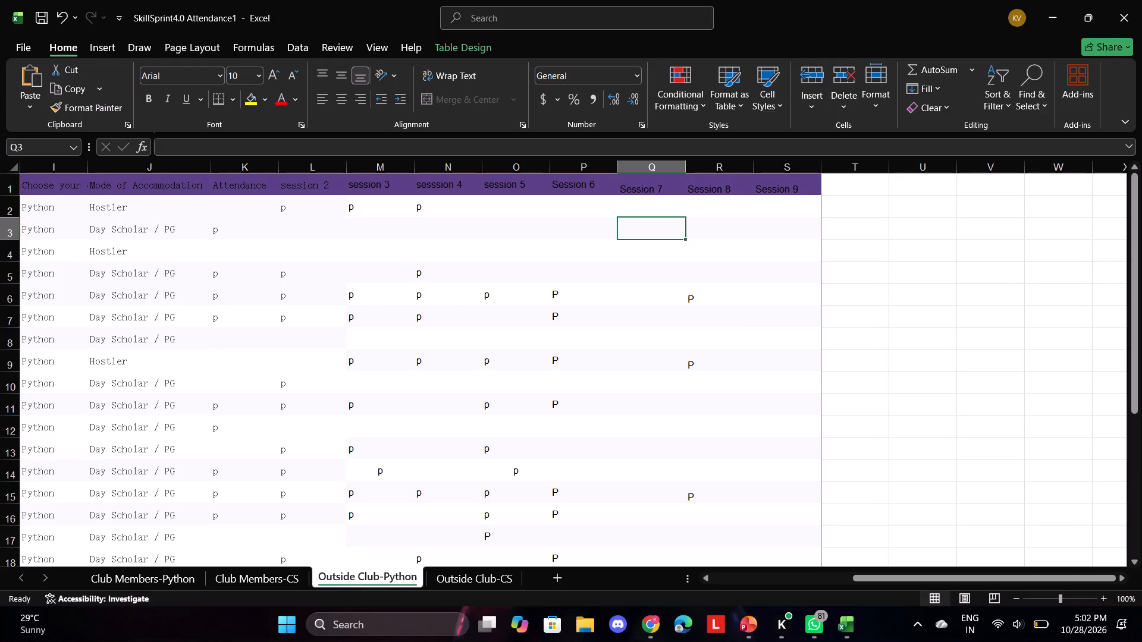
{"action": "left_click", "coordinate": [633, 303]}
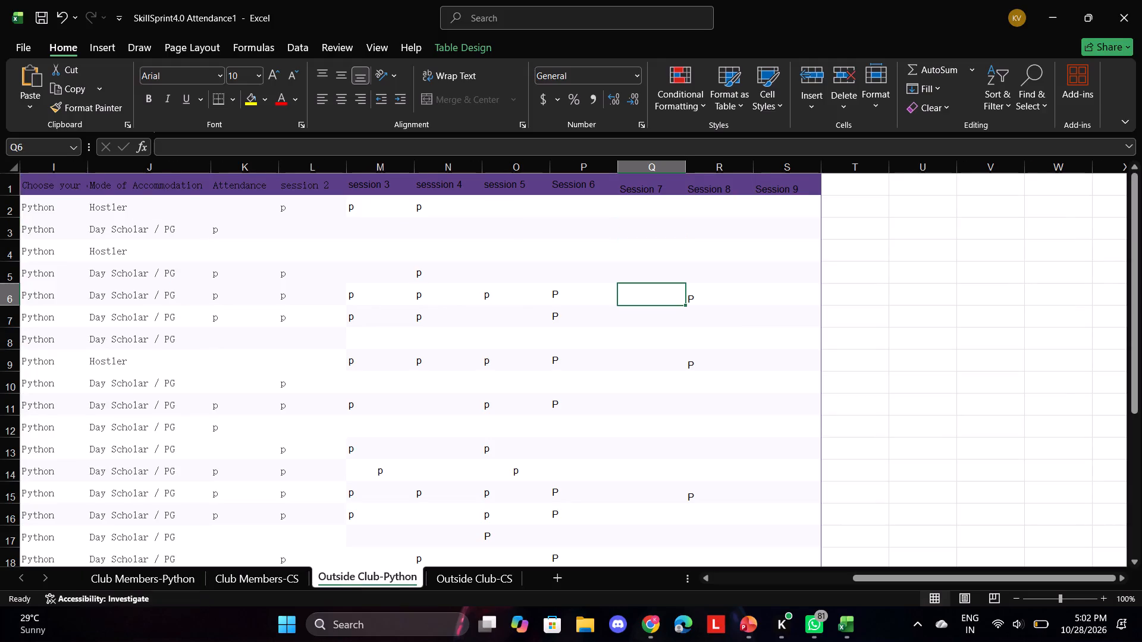
{"action": "key", "text": "p"}
{"action": "left_click", "coordinate": [634, 327]}
{"action": "key", "text": "p"}
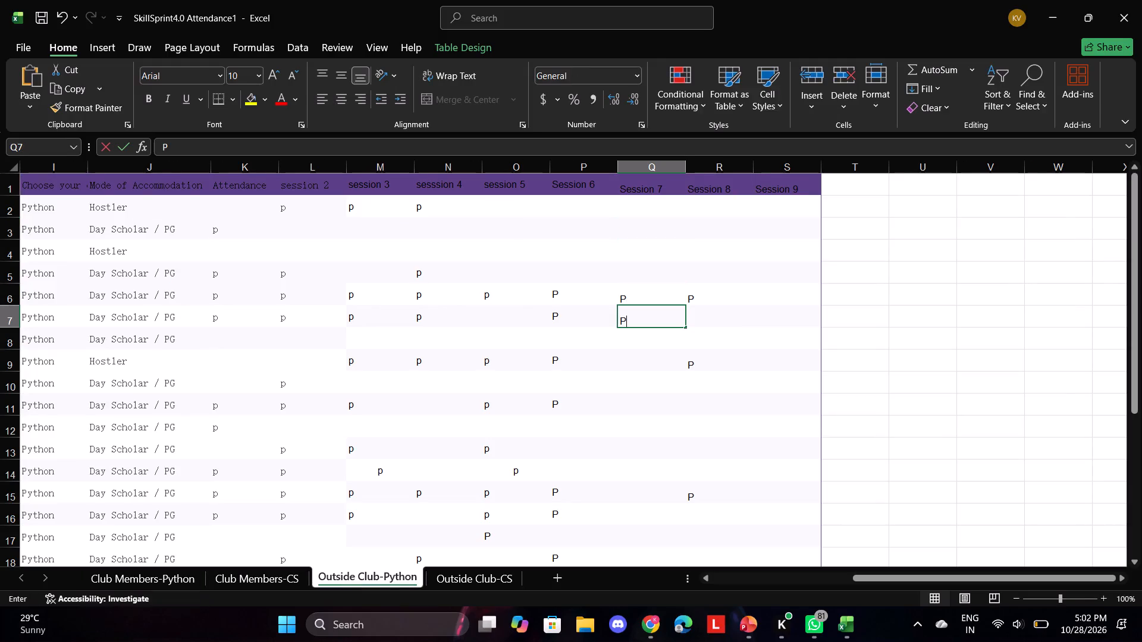
{"action": "left_click", "coordinate": [628, 379]}
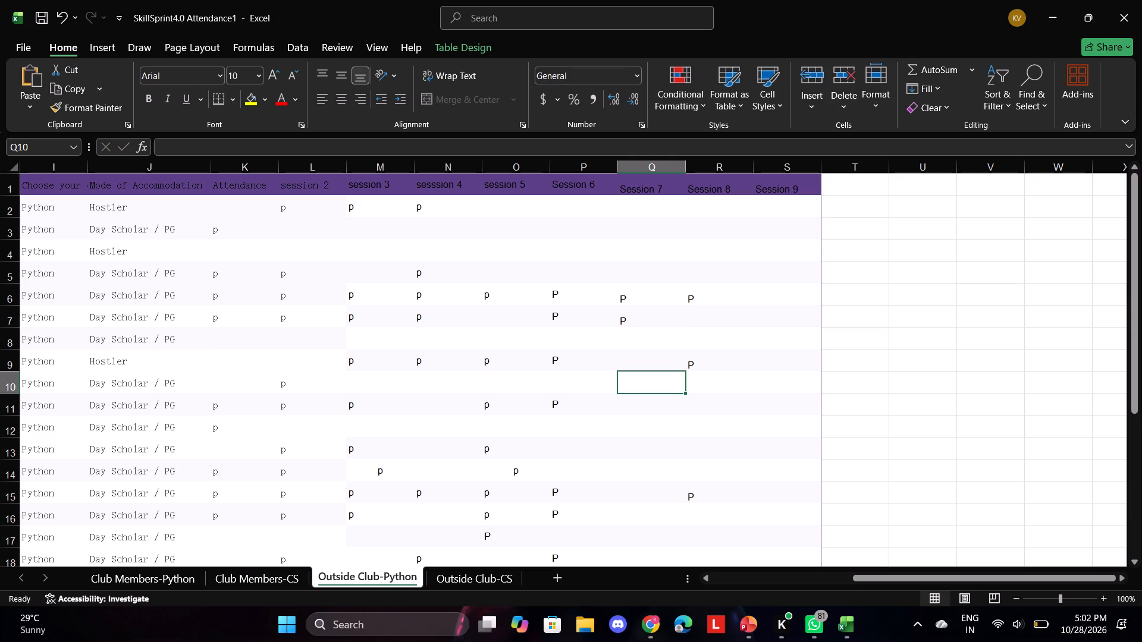
{"action": "left_click", "coordinate": [651, 357]}
{"action": "key", "text": "p"}
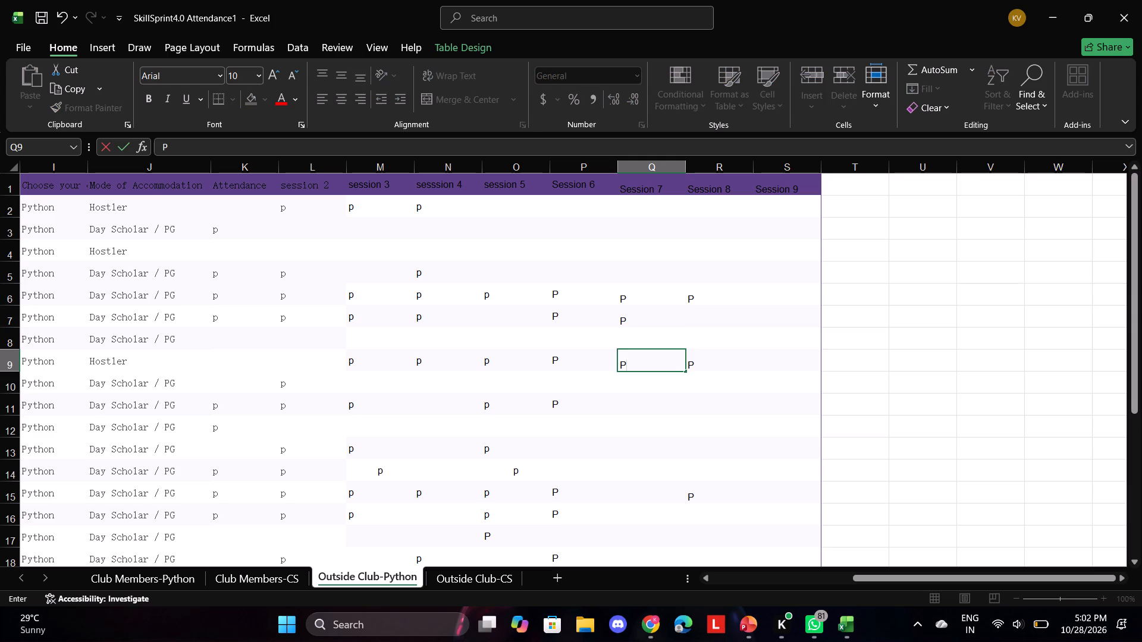
{"action": "left_click", "coordinate": [628, 495]}
{"action": "key", "text": "p"}
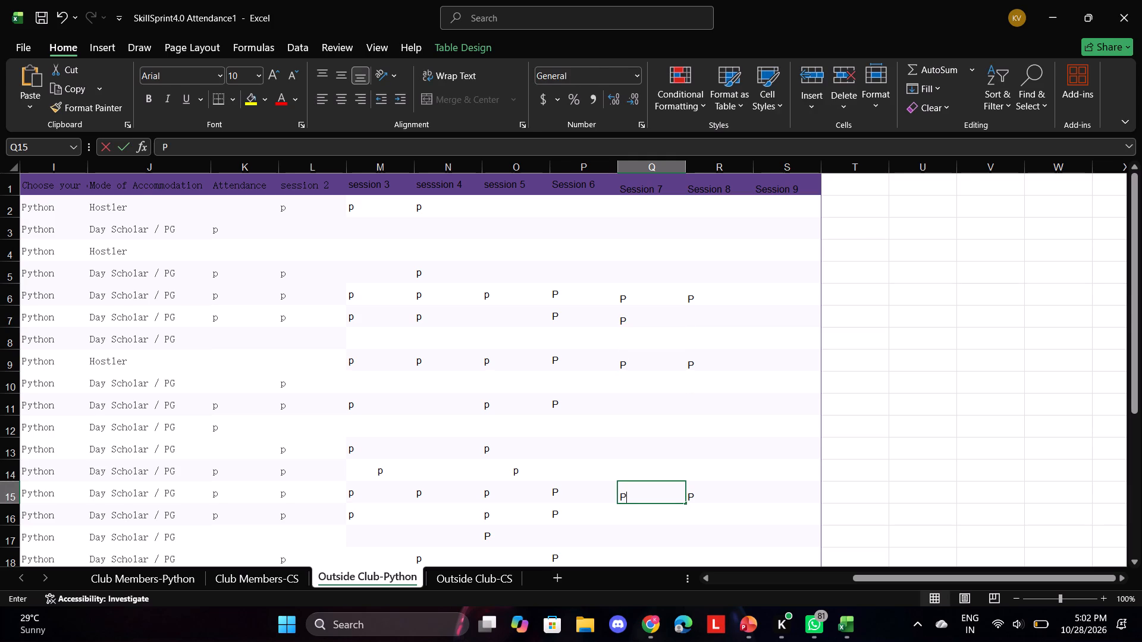
{"action": "scroll", "coordinate": [635, 510], "scroll_direction": "down", "scroll_amount": 1}
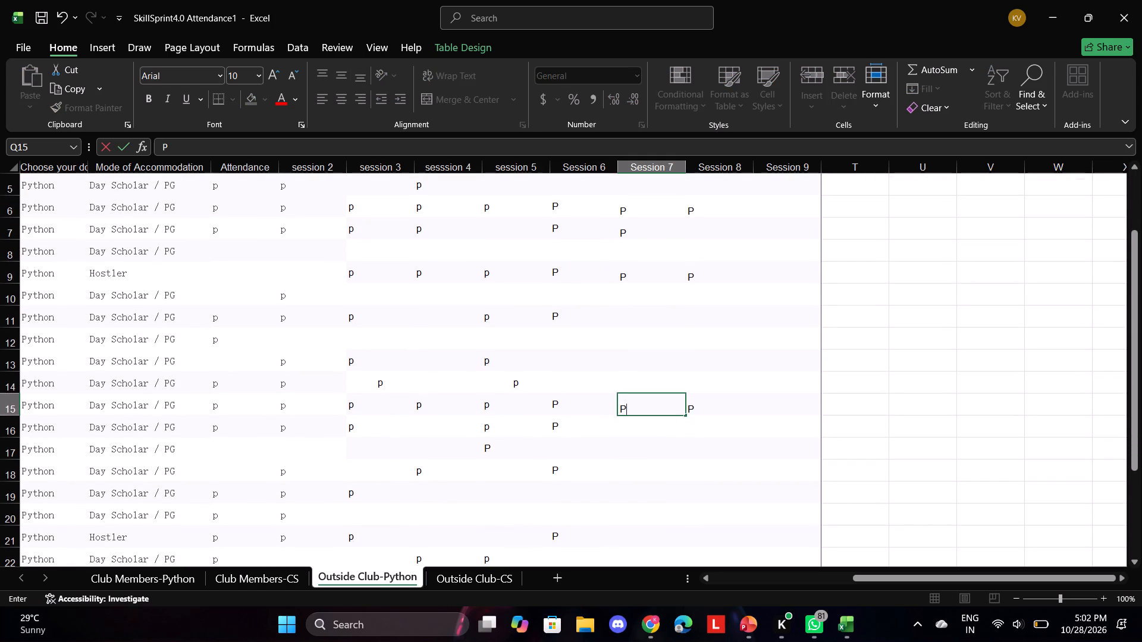
{"action": "left_click", "coordinate": [642, 465]}
{"action": "key", "text": "p"}
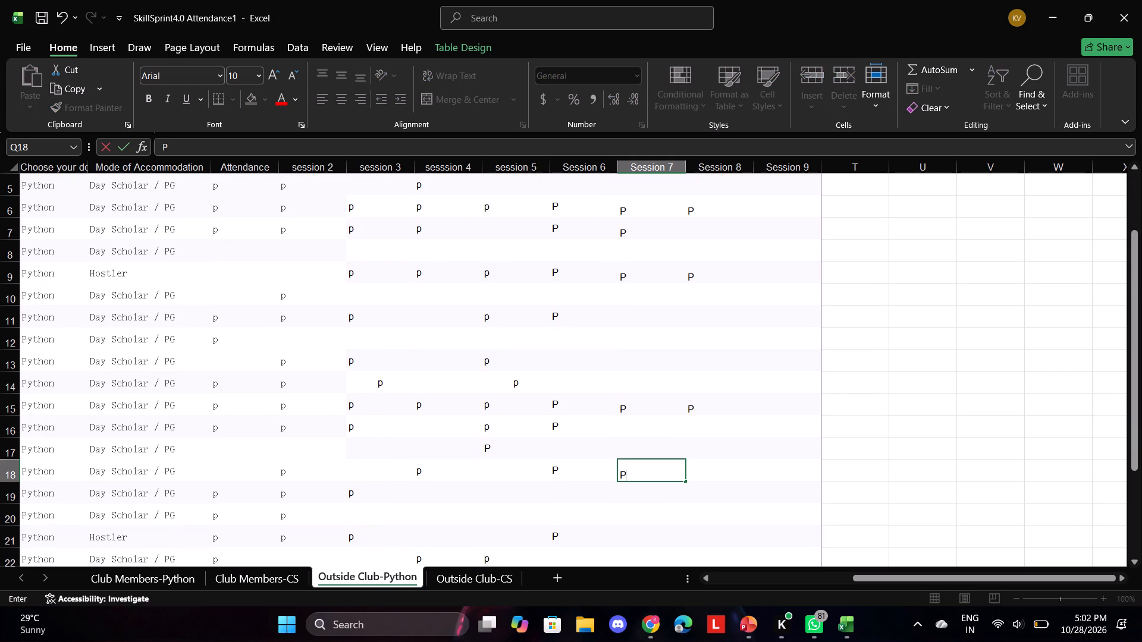
{"action": "left_click", "coordinate": [653, 520]}
Mark the students in rows 21, 23 and 26 of Outside Club-Python with P for Session 7.
{"action": "scroll", "coordinate": [653, 520], "scroll_direction": "down", "scroll_amount": 2}
{"action": "left_click", "coordinate": [644, 448]}
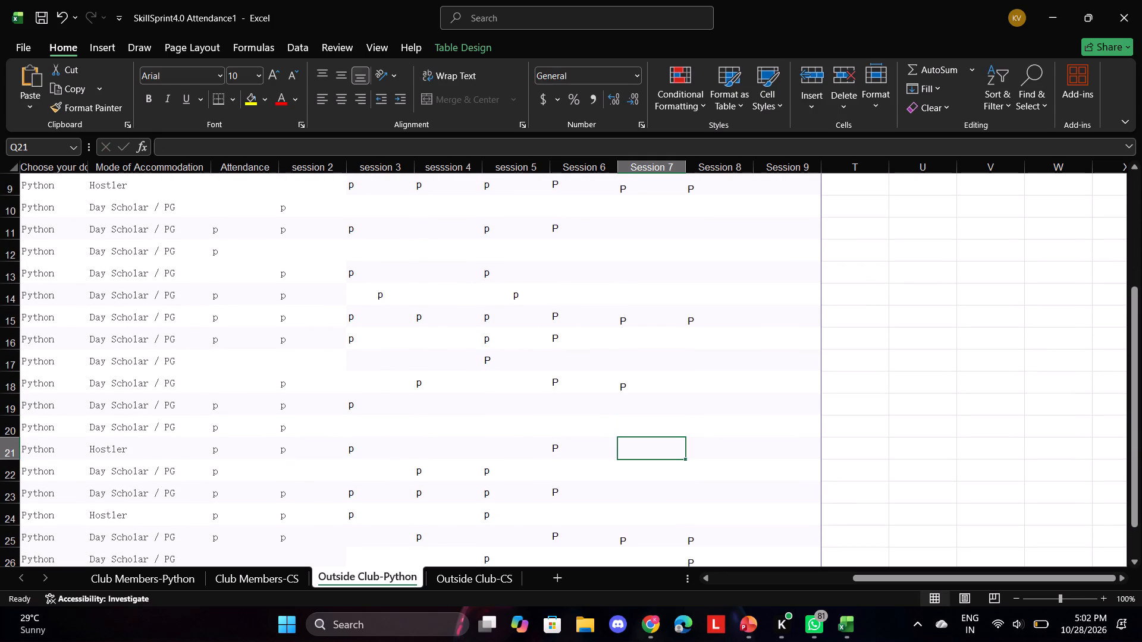
{"action": "key", "text": "p"}
{"action": "left_click", "coordinate": [620, 499]}
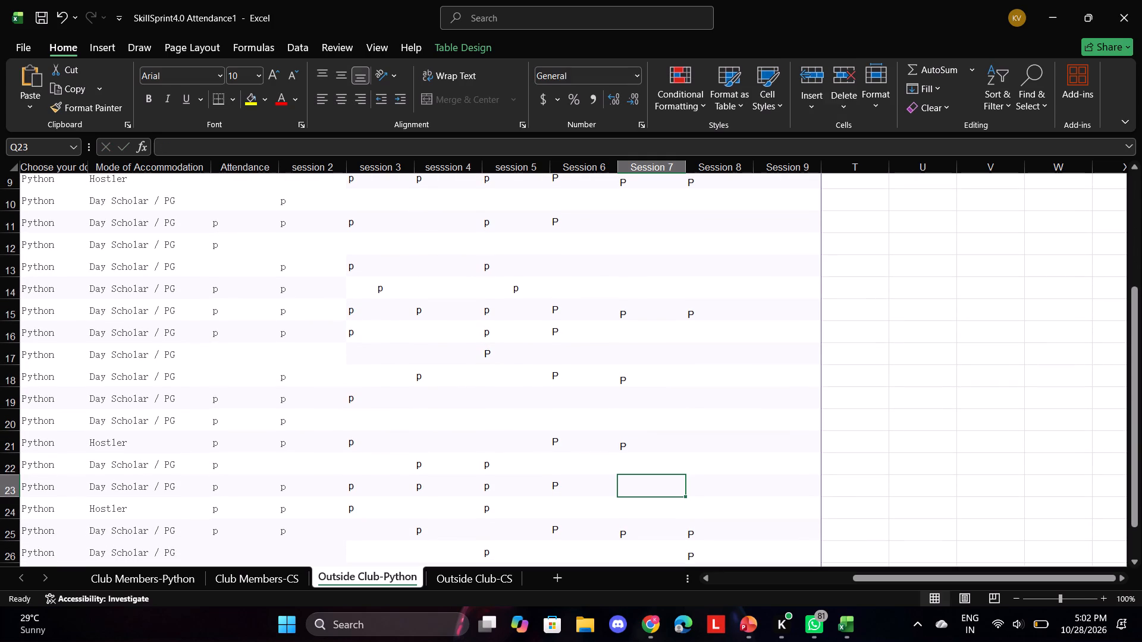
{"action": "key", "text": "p"}
{"action": "scroll", "coordinate": [620, 499], "scroll_direction": "down", "scroll_amount": 1}
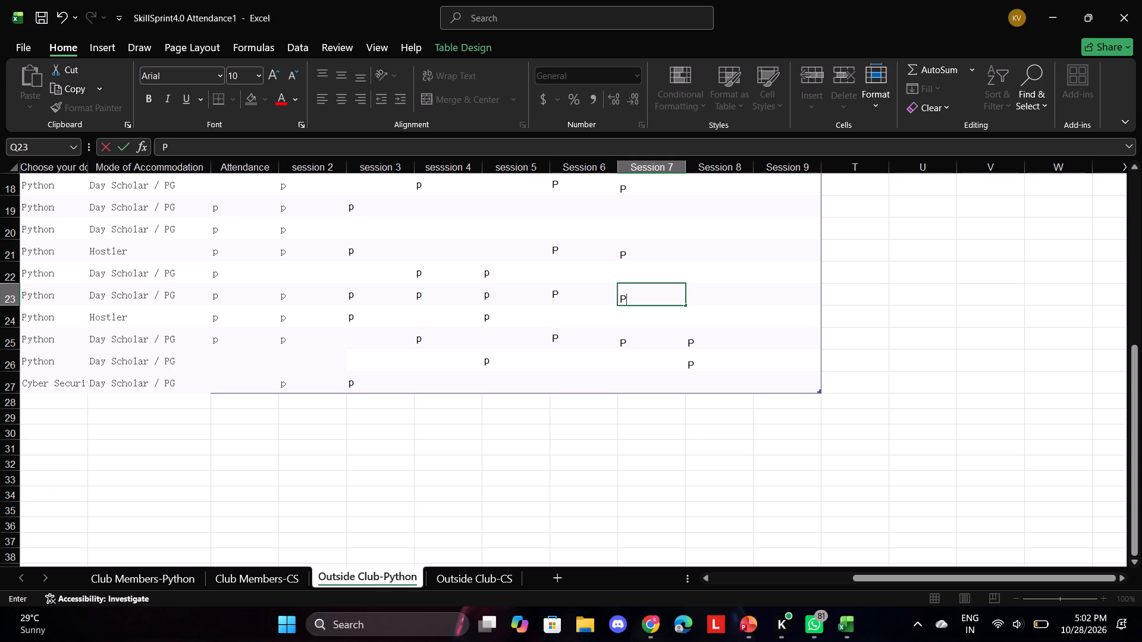
{"action": "left_click", "coordinate": [637, 335]}
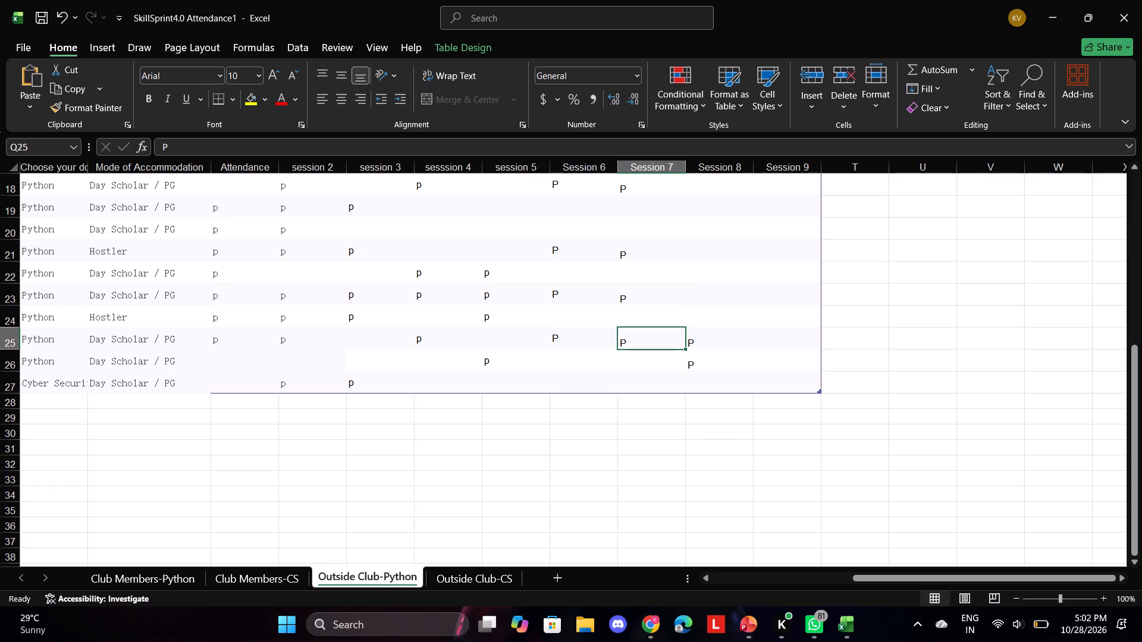
{"action": "left_click", "coordinate": [635, 364]}
{"action": "key", "text": "p"}
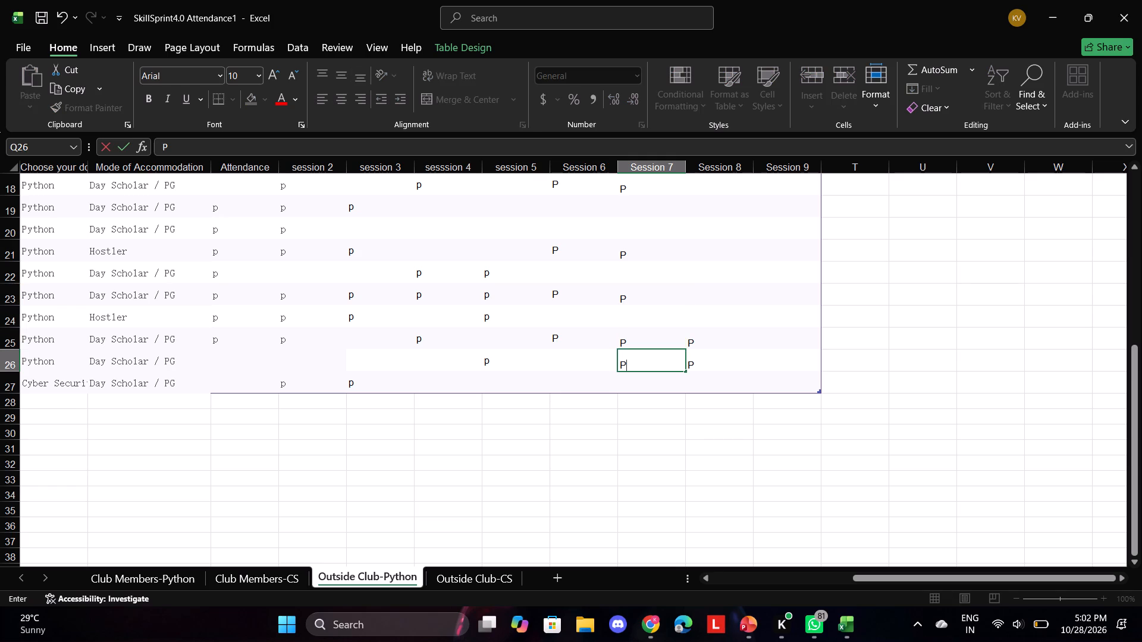
Save the attendance workbook.
{"action": "key", "text": "ctrl+s"}
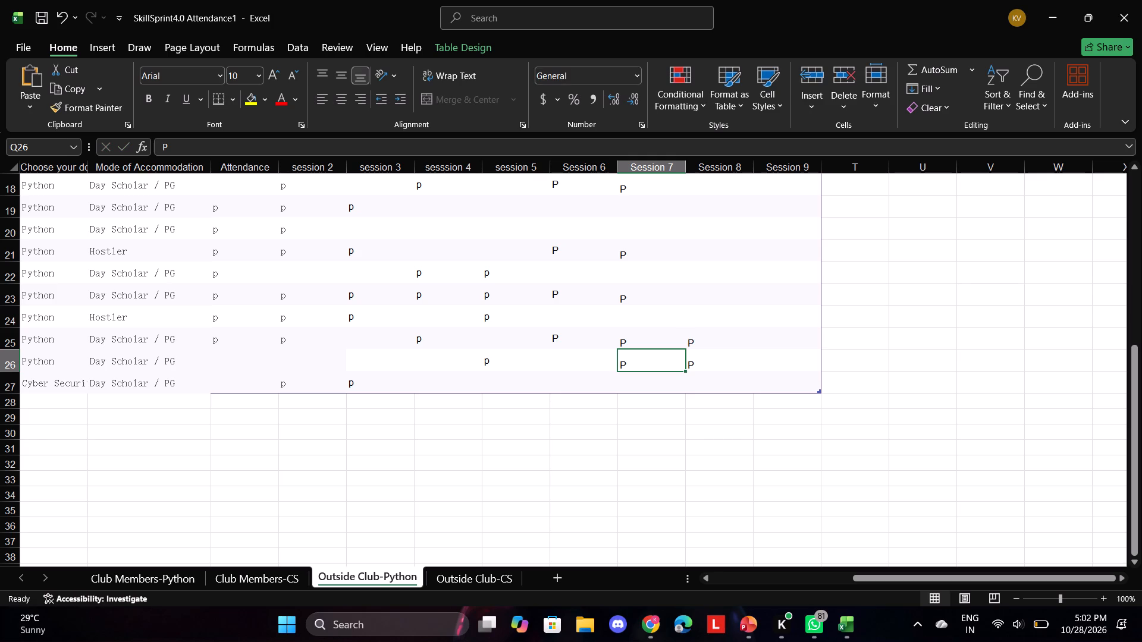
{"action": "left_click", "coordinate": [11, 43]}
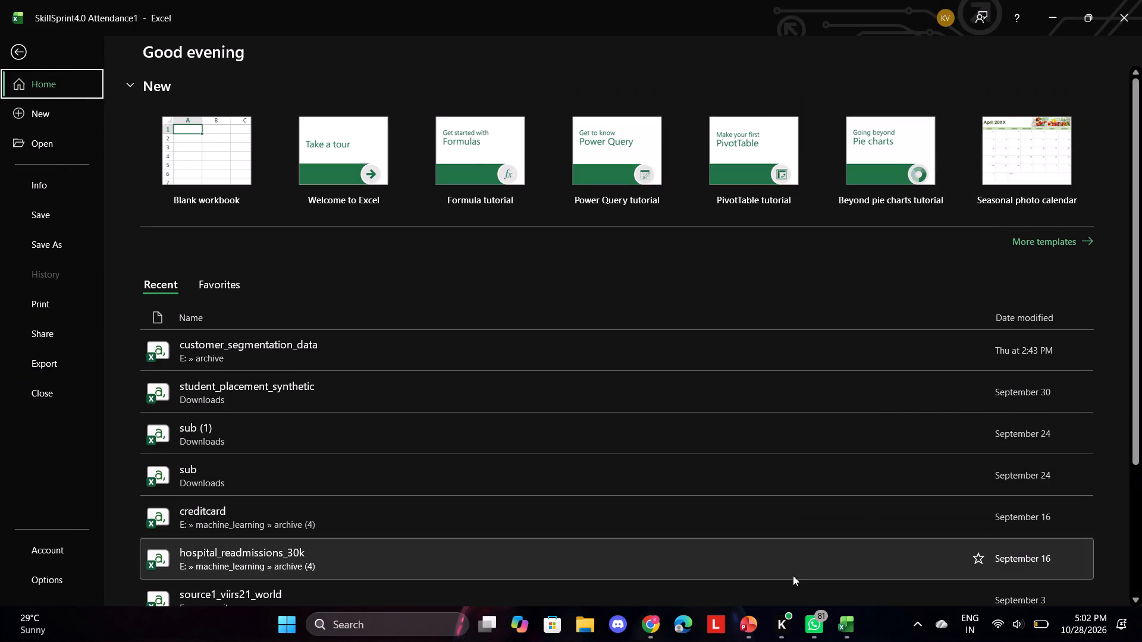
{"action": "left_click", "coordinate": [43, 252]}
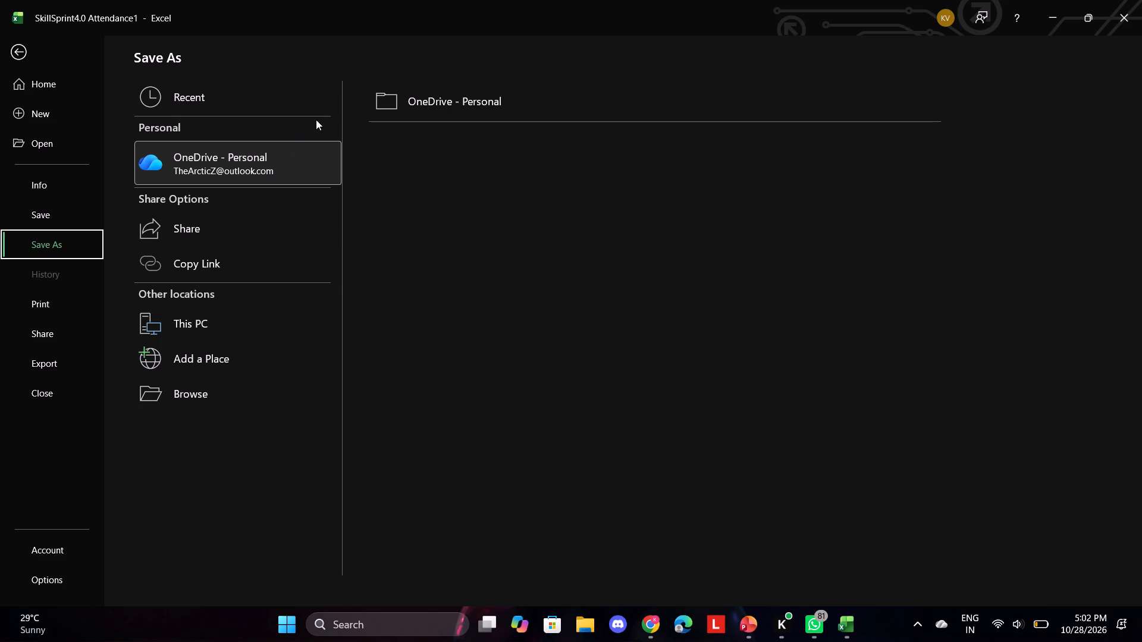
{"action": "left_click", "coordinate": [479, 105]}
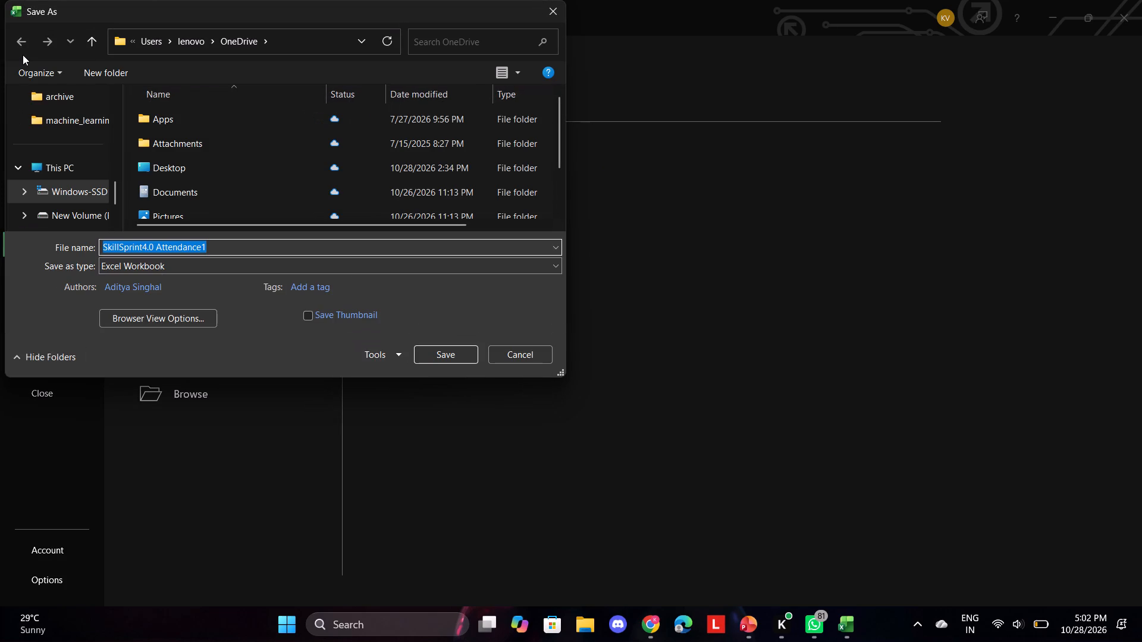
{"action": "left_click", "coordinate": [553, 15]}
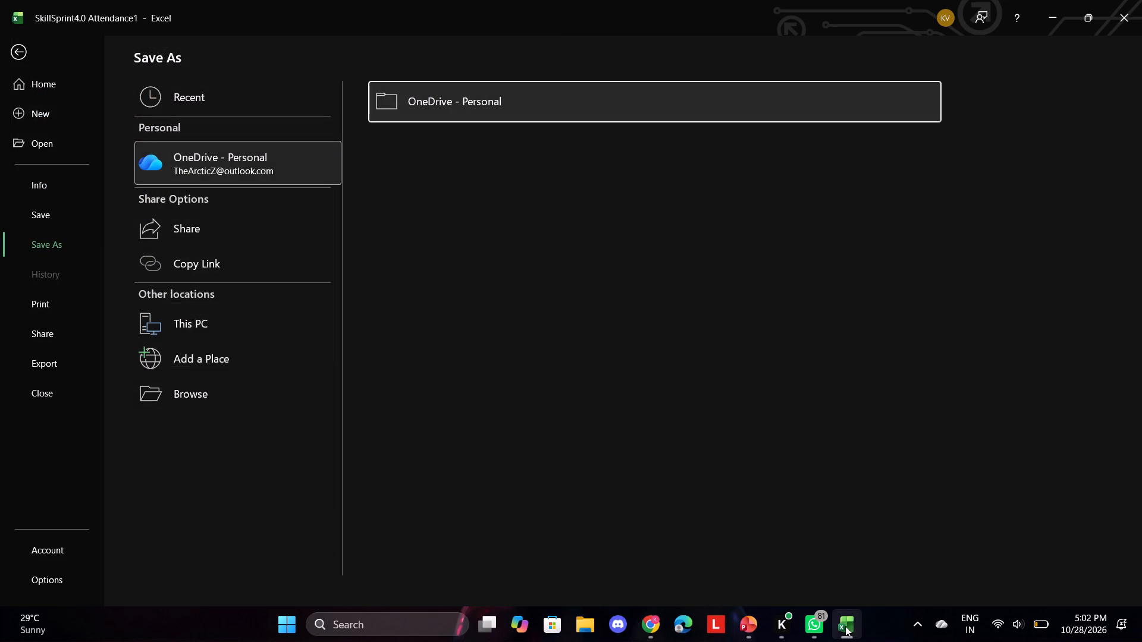
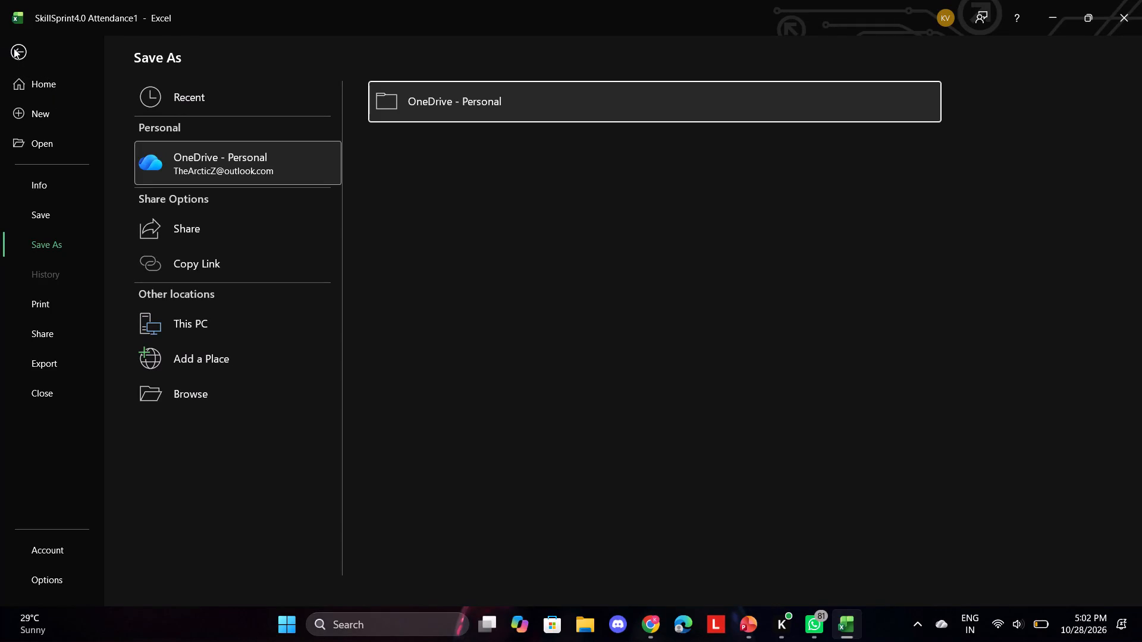
Leave the save screen and review the session attendance marks and student records on the Outside Club-Python and Club Members-Python sheets.
{"action": "left_click", "coordinate": [14, 48]}
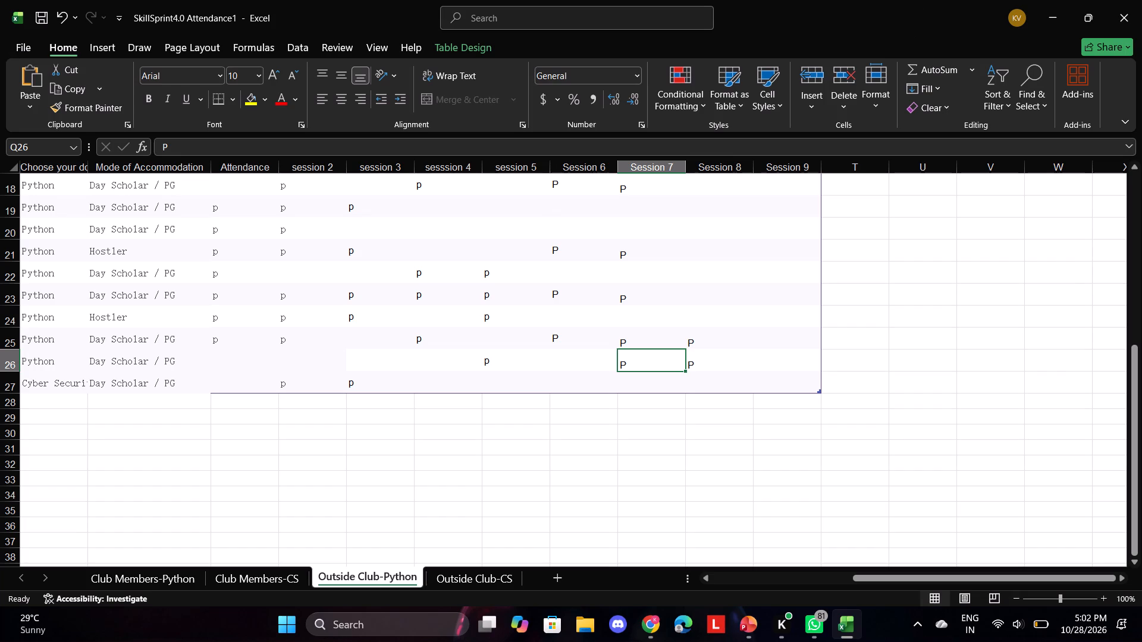
{"action": "scroll", "coordinate": [614, 236], "scroll_direction": "up", "scroll_amount": 4}
{"action": "scroll", "coordinate": [614, 236], "scroll_direction": "down", "scroll_amount": 1}
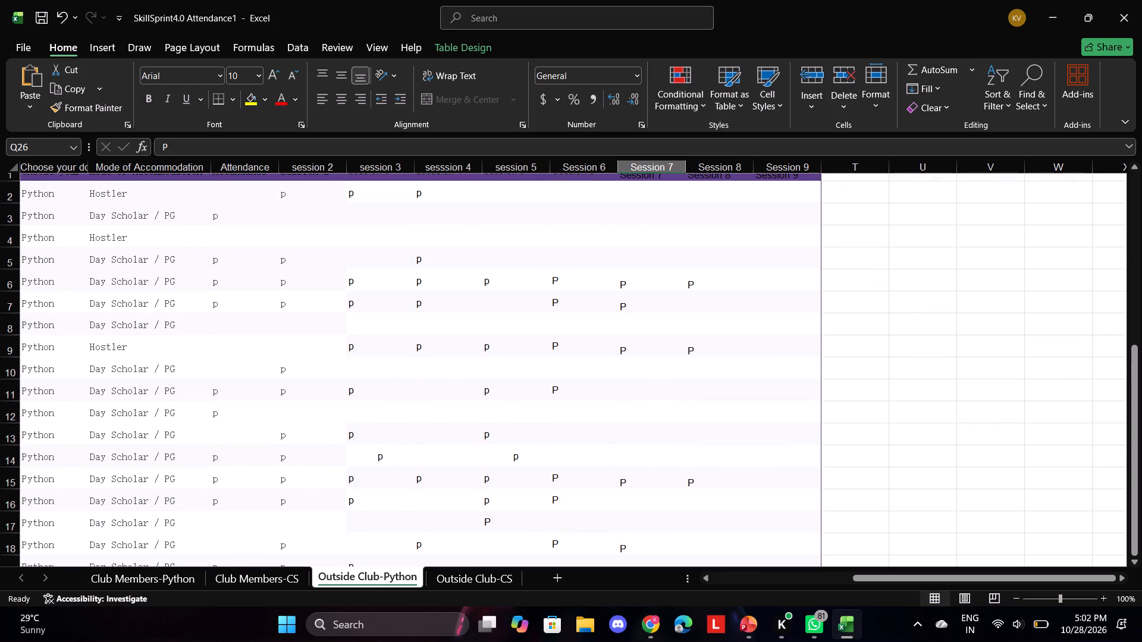
{"action": "scroll", "coordinate": [614, 236], "scroll_direction": "down", "scroll_amount": 1}
{"action": "scroll", "coordinate": [614, 236], "scroll_direction": "up", "scroll_amount": 6}
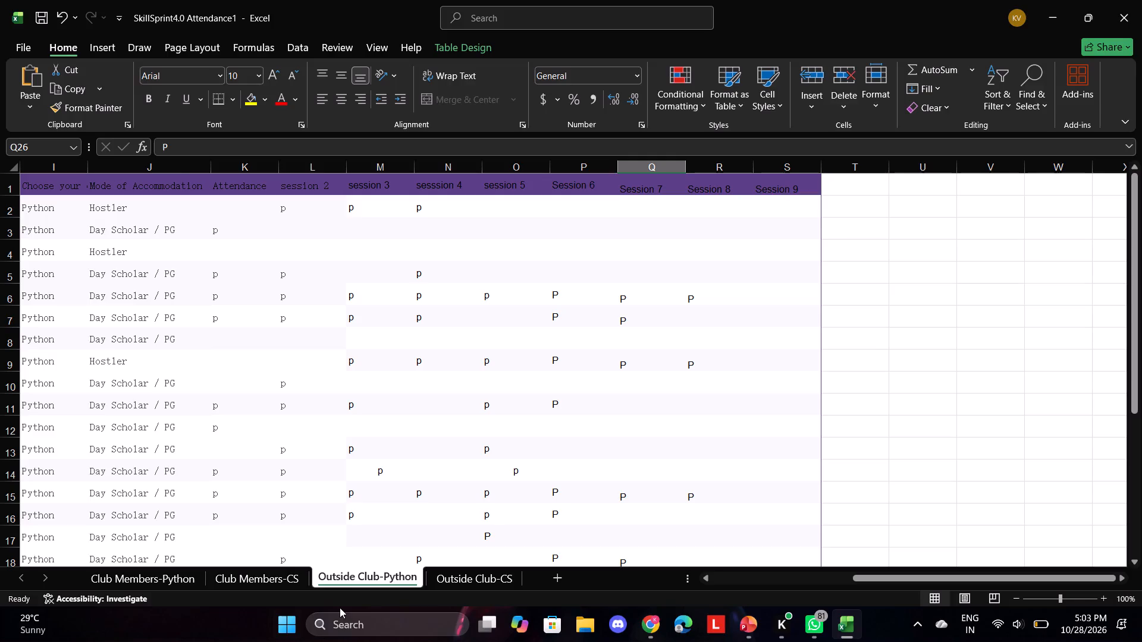
{"action": "left_click", "coordinate": [122, 578]}
{"action": "scroll", "coordinate": [168, 364], "scroll_direction": "right", "scroll_amount": 4}
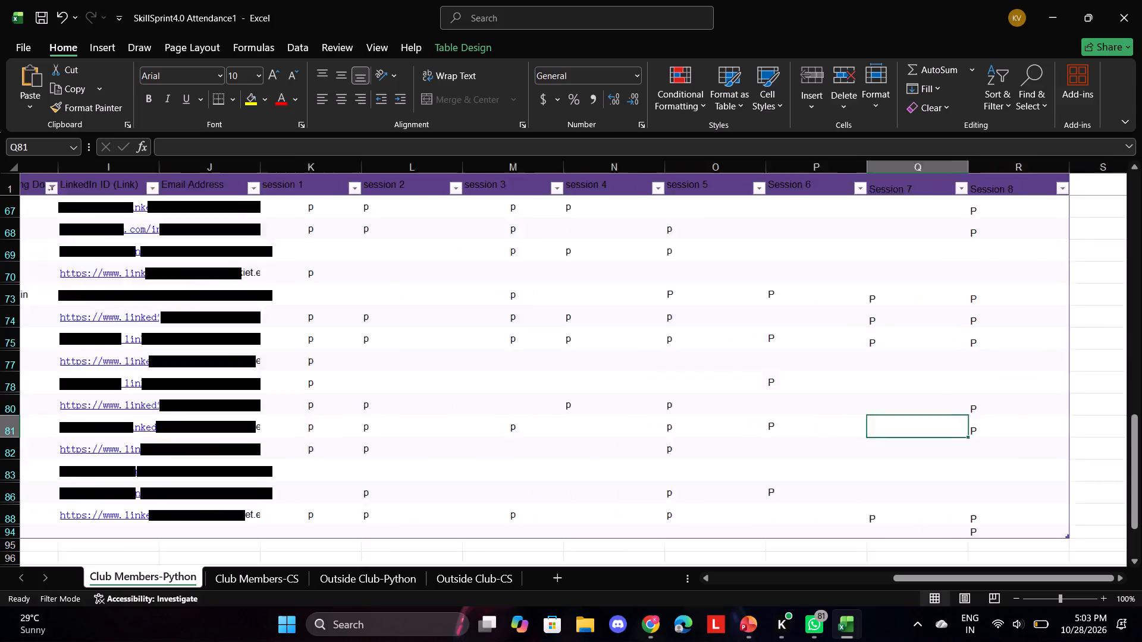
{"action": "scroll", "coordinate": [168, 364], "scroll_direction": "right", "scroll_amount": 5}
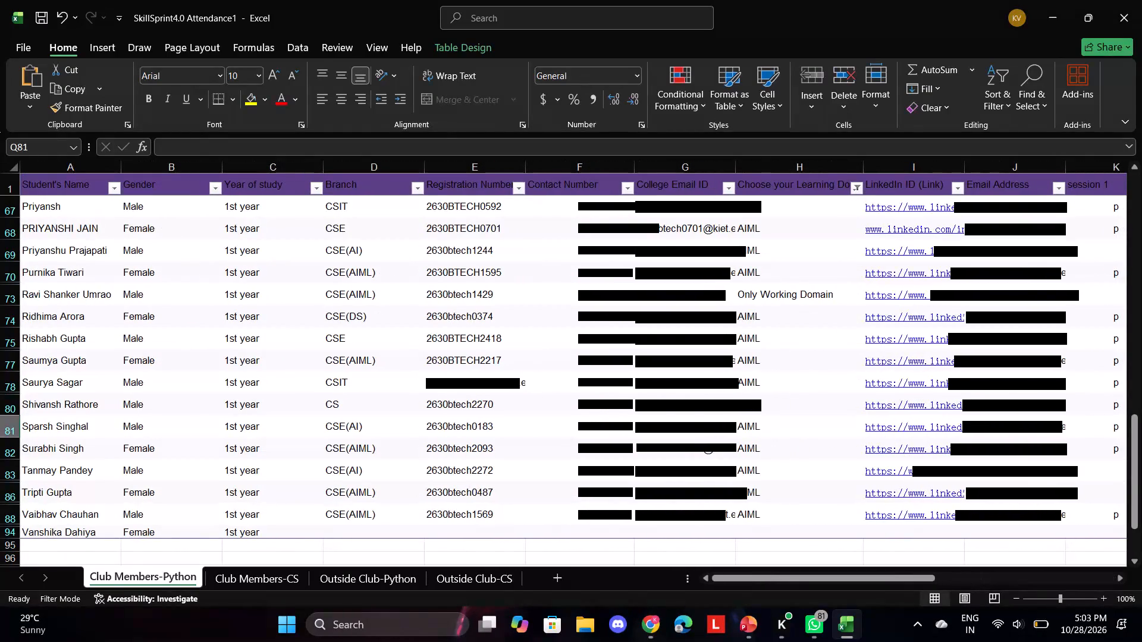
{"action": "scroll", "coordinate": [168, 364], "scroll_direction": "down", "scroll_amount": 1}
{"action": "scroll", "coordinate": [168, 364], "scroll_direction": "up", "scroll_amount": 2}
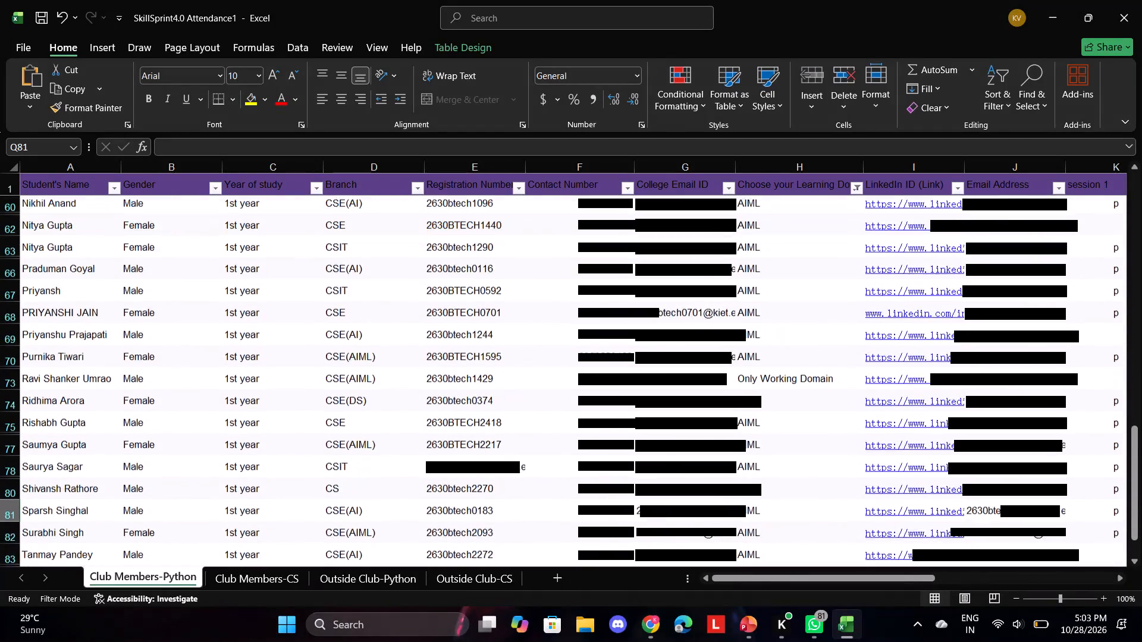
{"action": "left_click", "coordinate": [360, 582]}
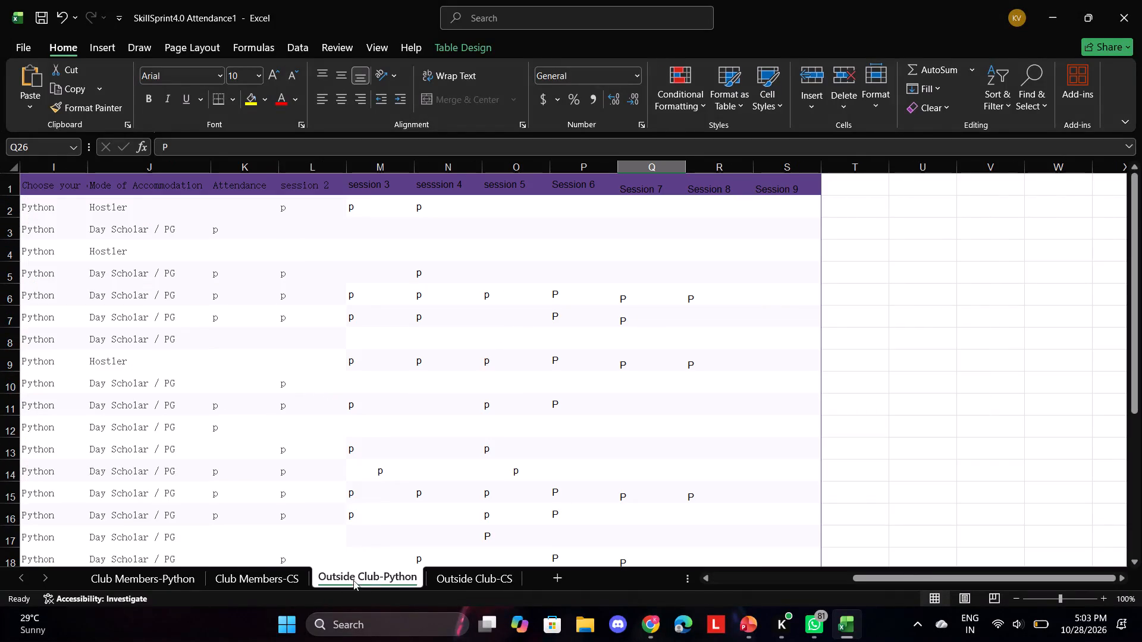
{"action": "left_click", "coordinate": [179, 574]}
{"action": "scroll", "coordinate": [336, 427], "scroll_direction": "right", "scroll_amount": 4}
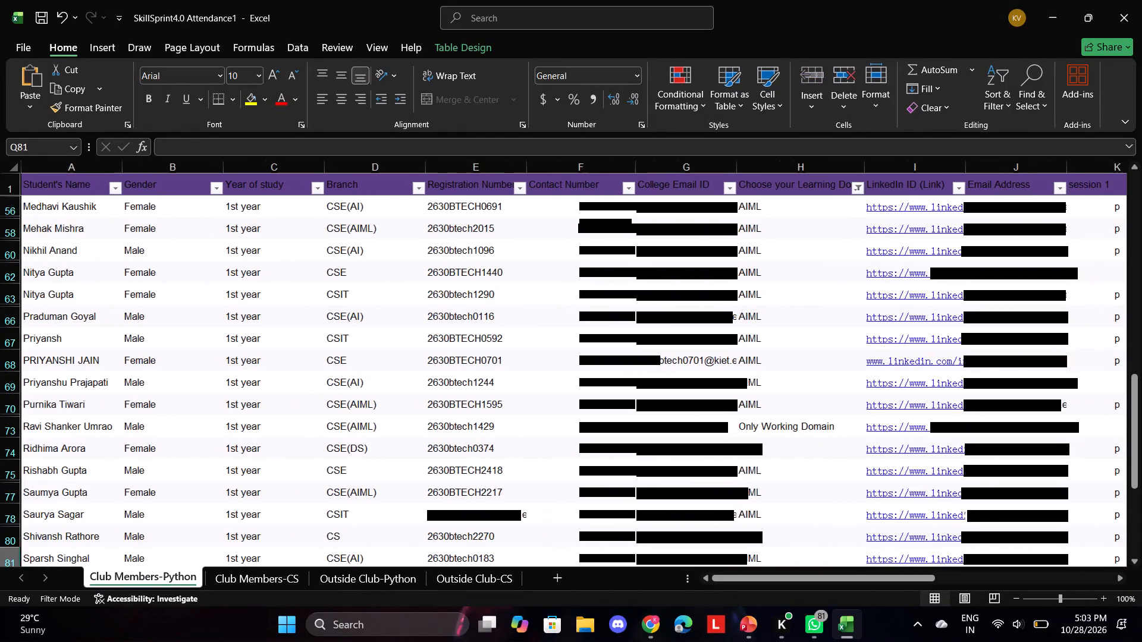
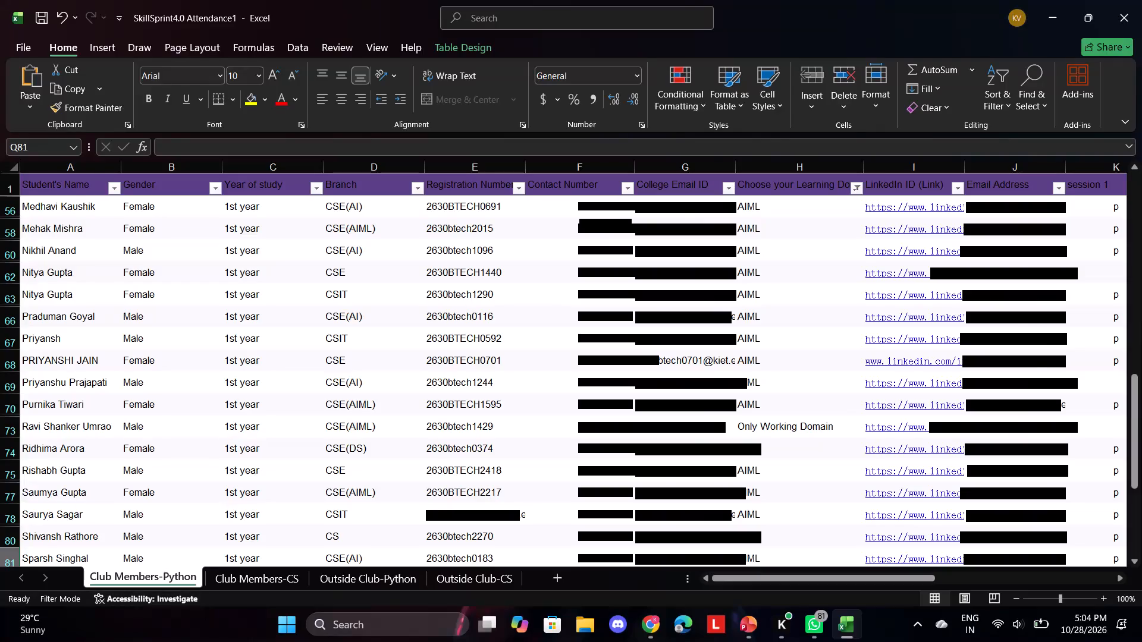
Widen the Name column on the Outside Club-Python sheet to fit the students' full names.
{"action": "left_click", "coordinate": [357, 581]}
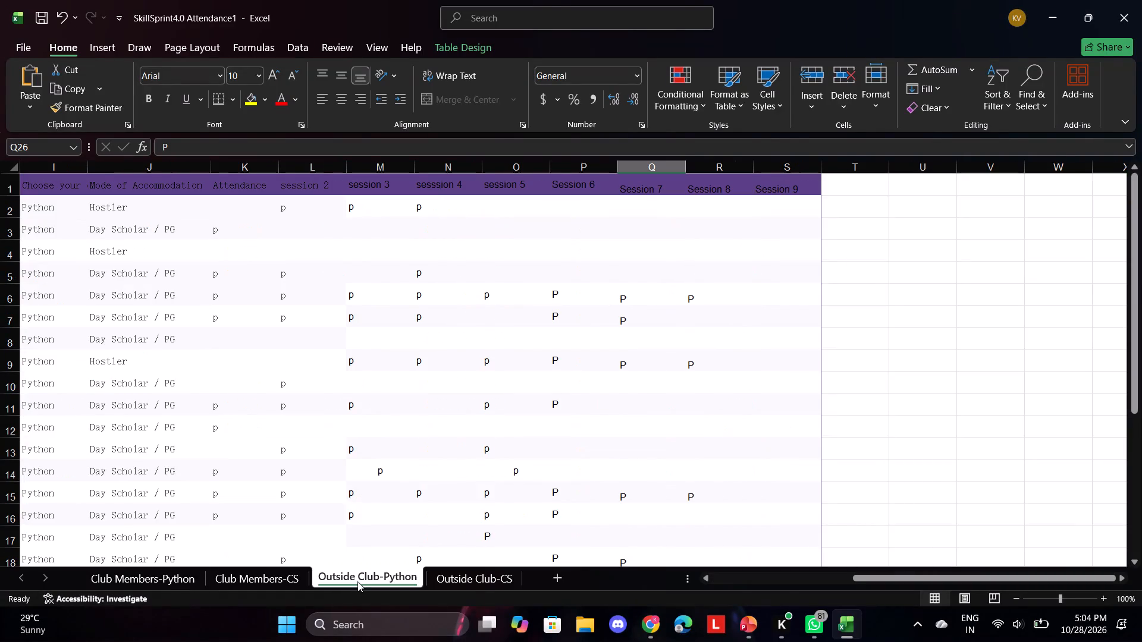
{"action": "left_click", "coordinate": [1072, 287]}
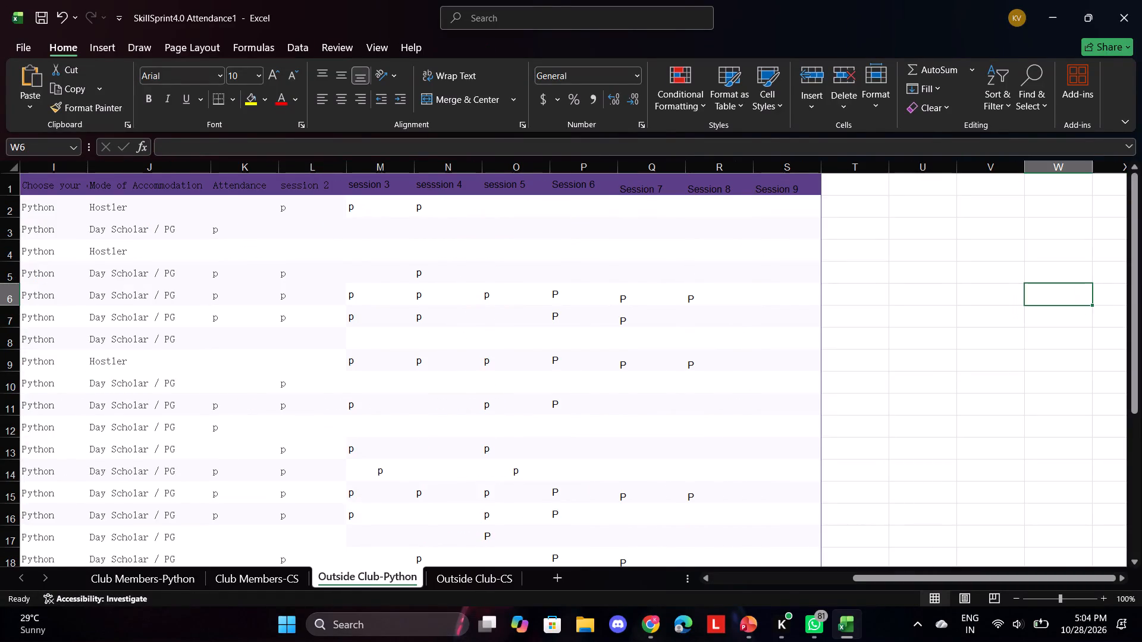
{"action": "scroll", "coordinate": [742, 285], "scroll_direction": "right", "scroll_amount": 4}
{"action": "left_click", "coordinate": [222, 270]}
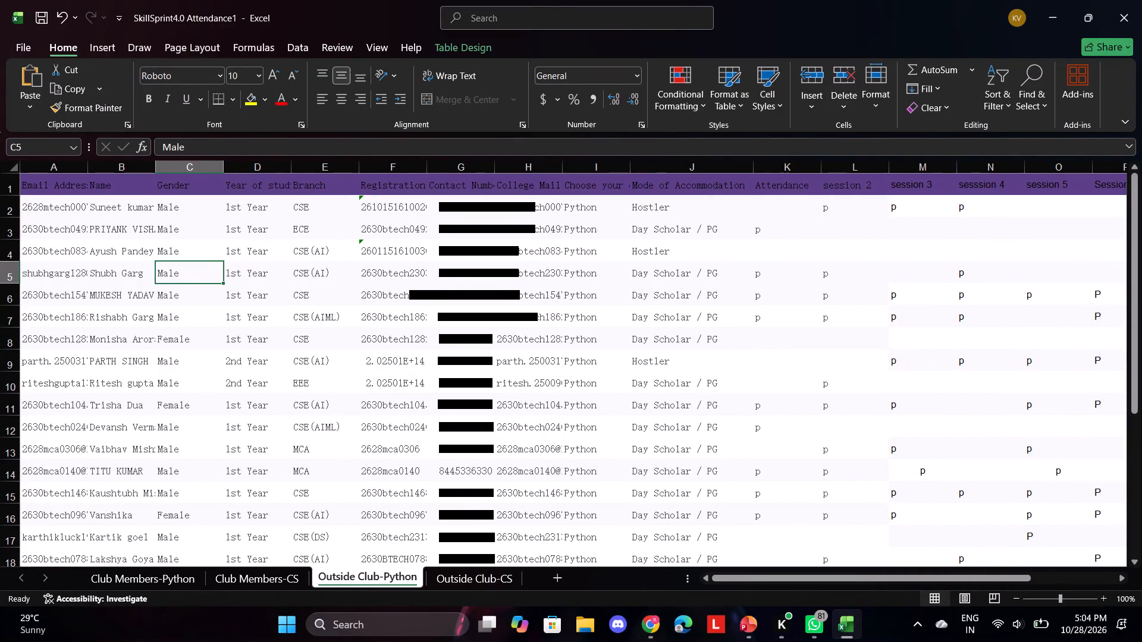
{"action": "left_click", "coordinate": [109, 260]}
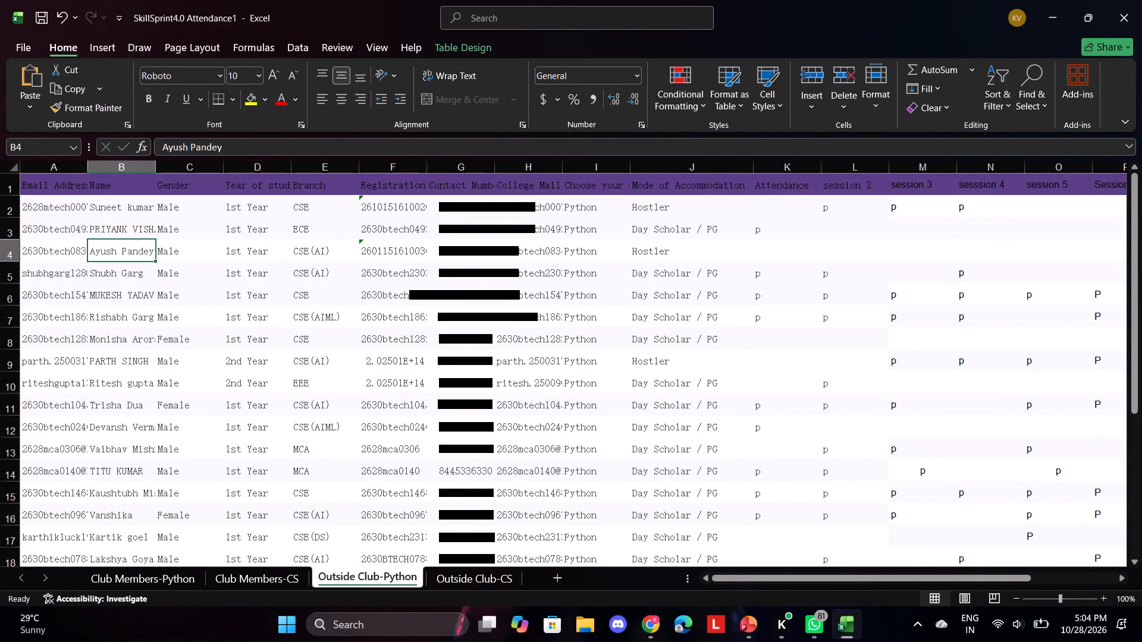
{"action": "left_click_drag", "start_coordinate": [156, 168], "coordinate": [158, 168]}
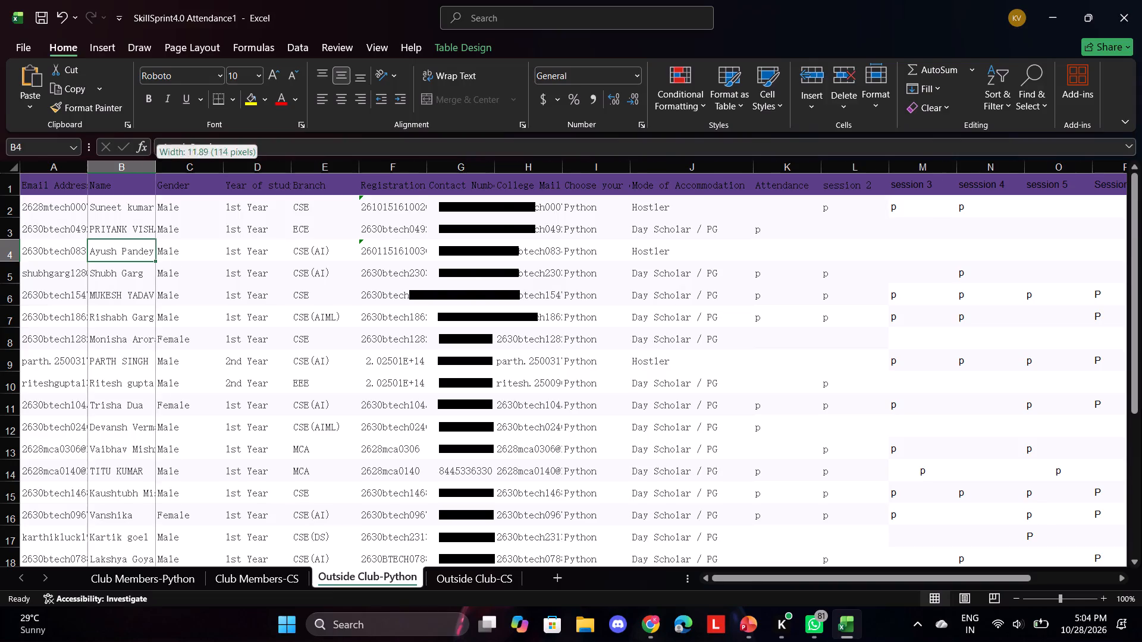
{"action": "left_click_drag", "start_coordinate": [158, 168], "coordinate": [223, 166]}
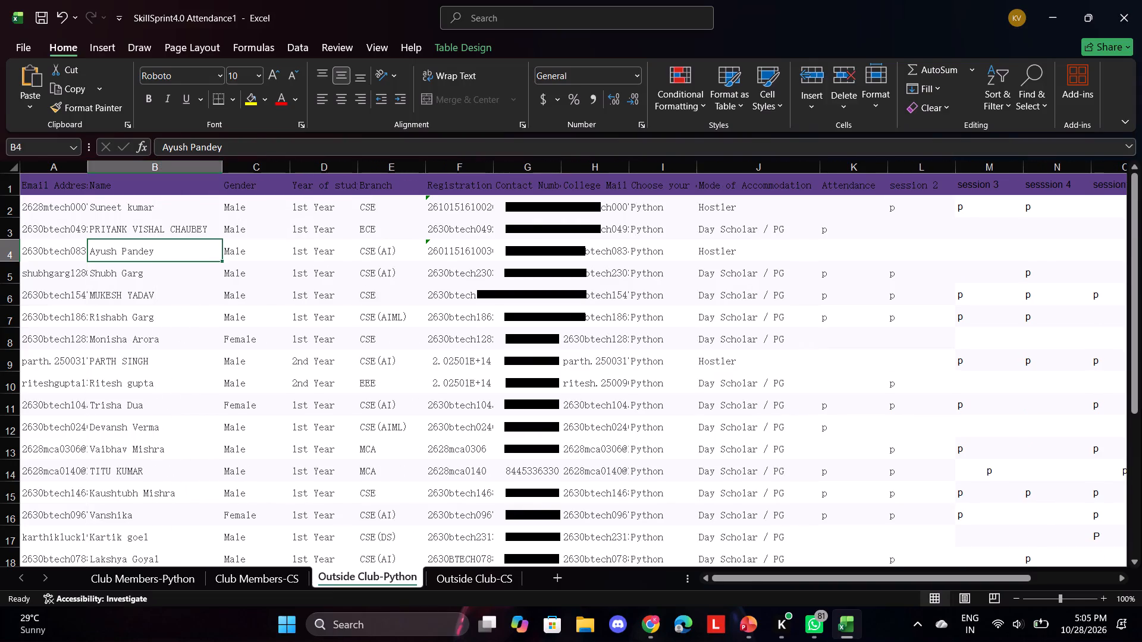
Make all the text in the Outside Club-Python attendance table bold.
{"action": "key", "text": "ctrl+a"}
{"action": "key", "text": "ctrl+b"}
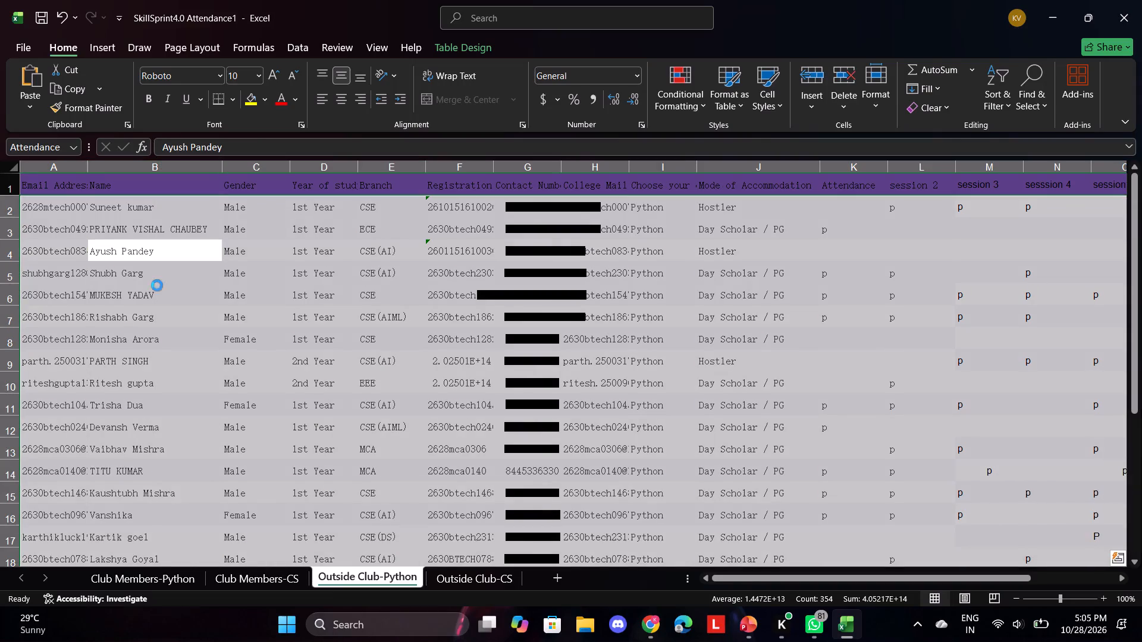
{"action": "left_click", "coordinate": [116, 502]}
Enter the attendance mark P under Session 9 for the student in row 25 of the Outside Club-Python sheet.
{"action": "scroll", "coordinate": [22, 410], "scroll_direction": "down", "scroll_amount": 1}
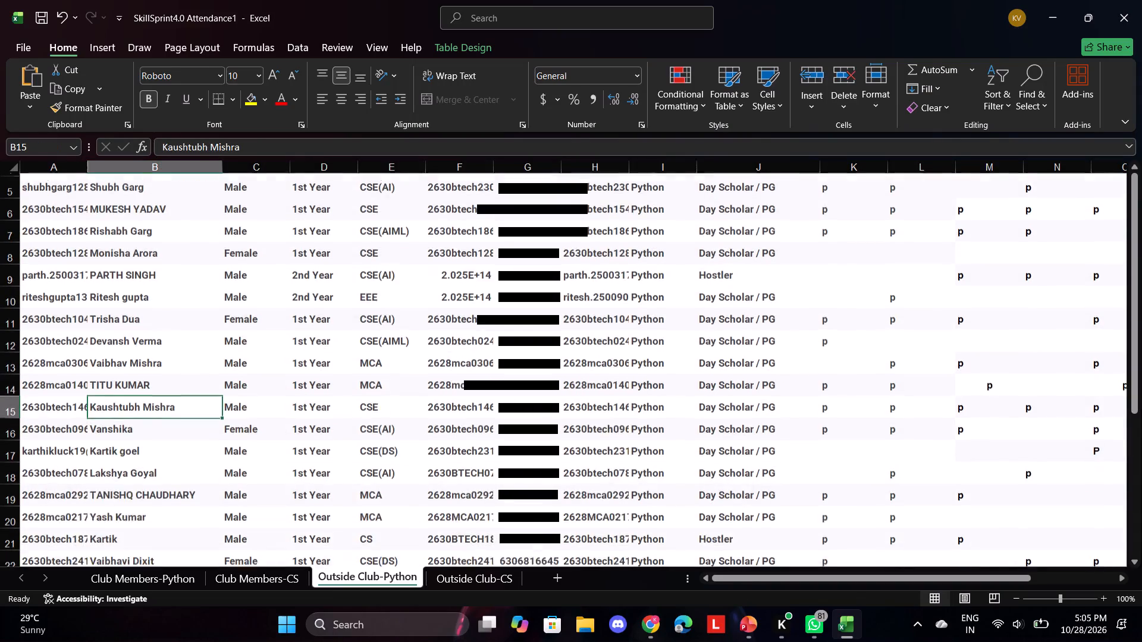
{"action": "scroll", "coordinate": [22, 410], "scroll_direction": "down", "scroll_amount": 1}
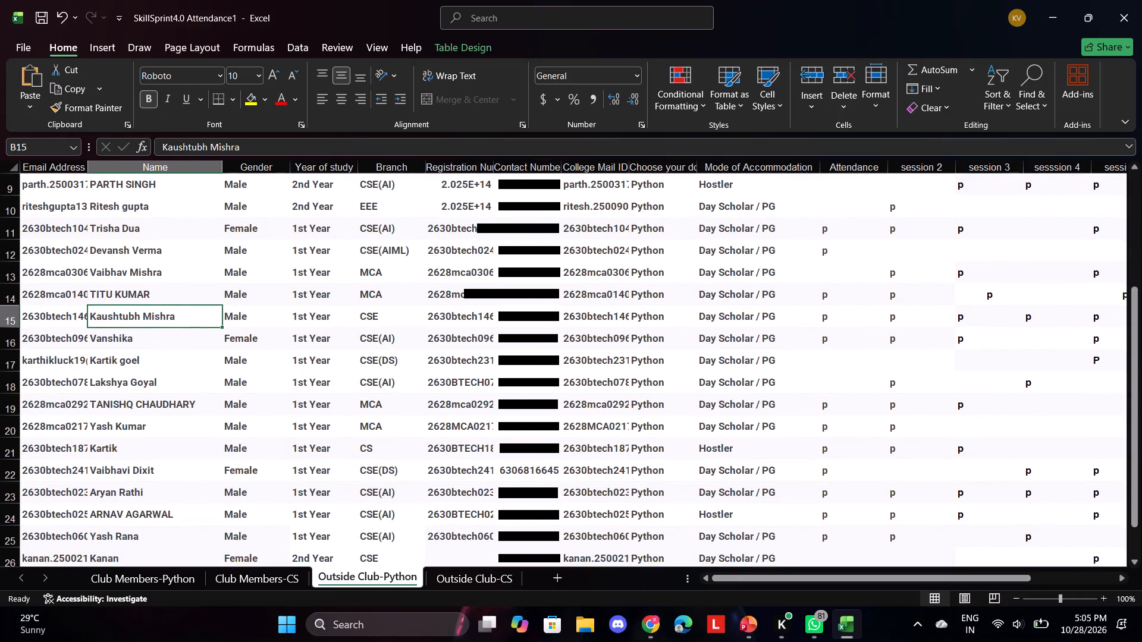
{"action": "scroll", "coordinate": [126, 467], "scroll_direction": "down", "scroll_amount": 1}
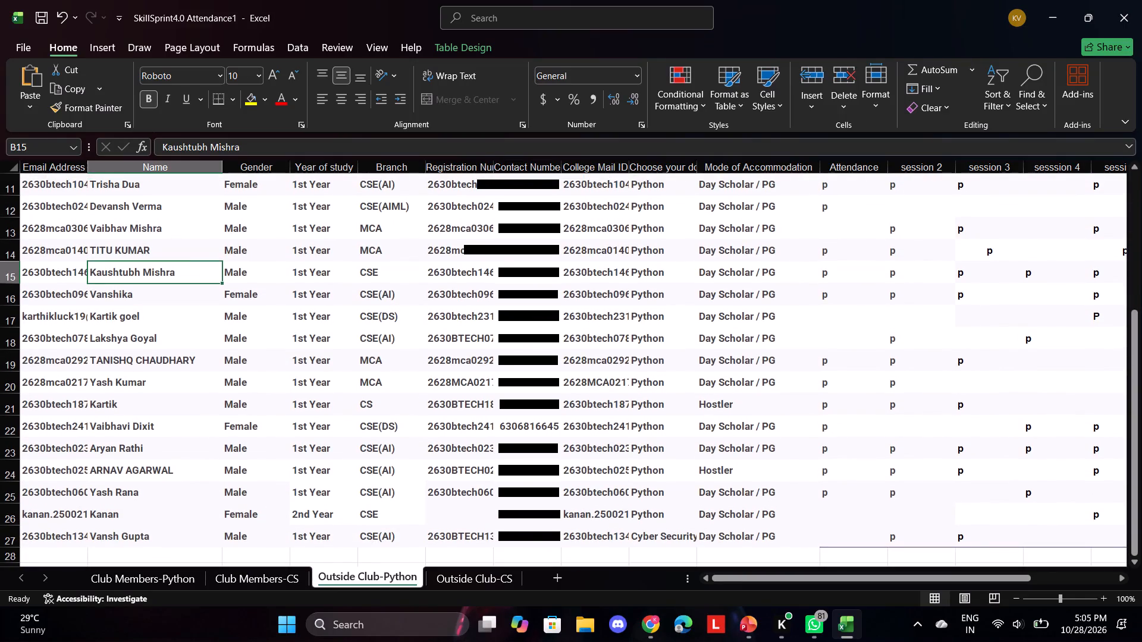
{"action": "left_click", "coordinate": [43, 492]}
{"action": "scroll", "coordinate": [323, 512], "scroll_direction": "left", "scroll_amount": 1}
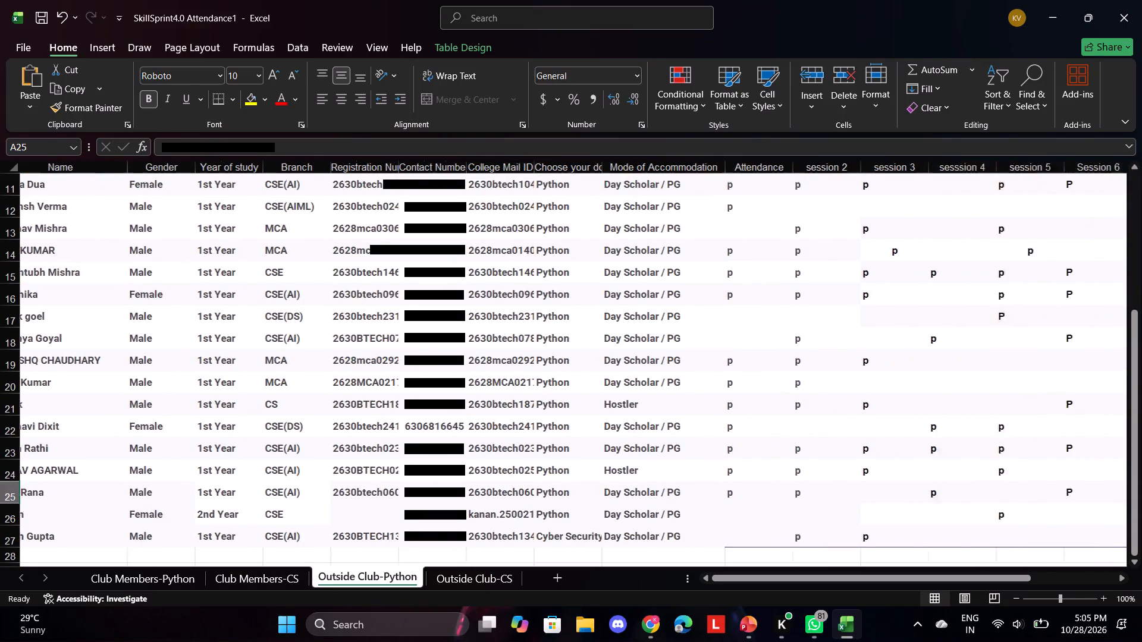
{"action": "scroll", "coordinate": [323, 512], "scroll_direction": "left", "scroll_amount": 5}
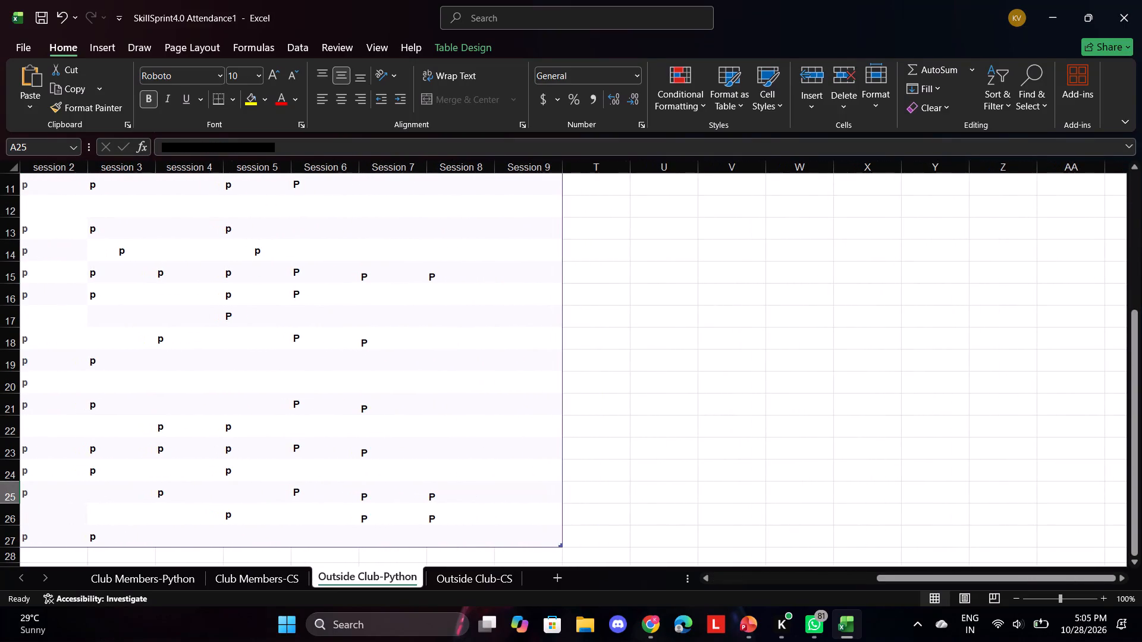
{"action": "left_click", "coordinate": [491, 480]}
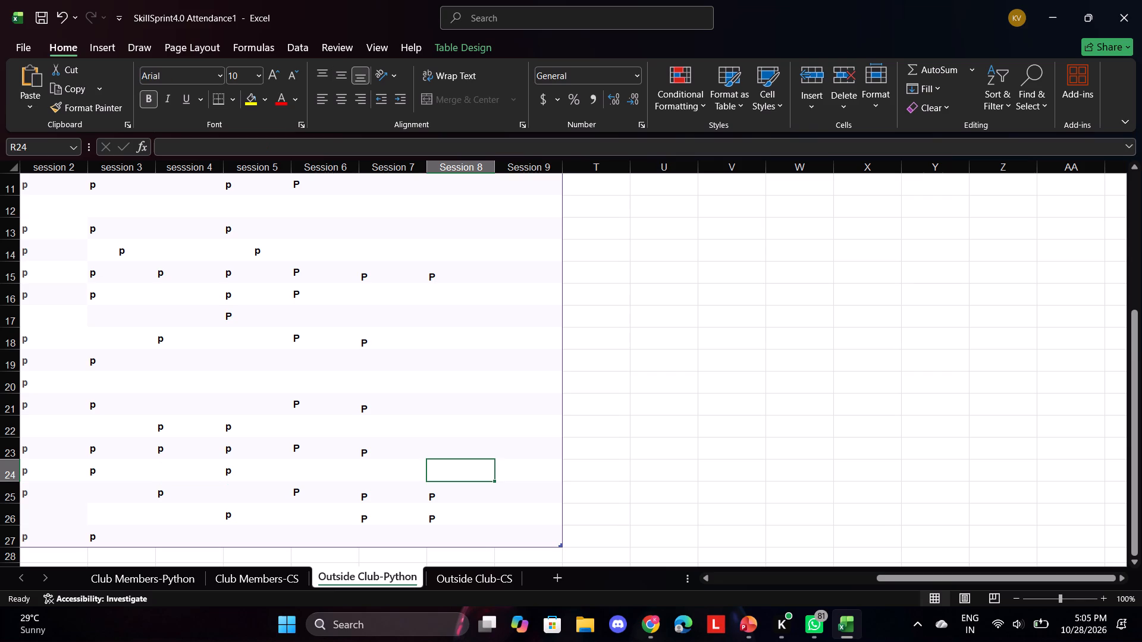
{"action": "left_click", "coordinate": [506, 492]}
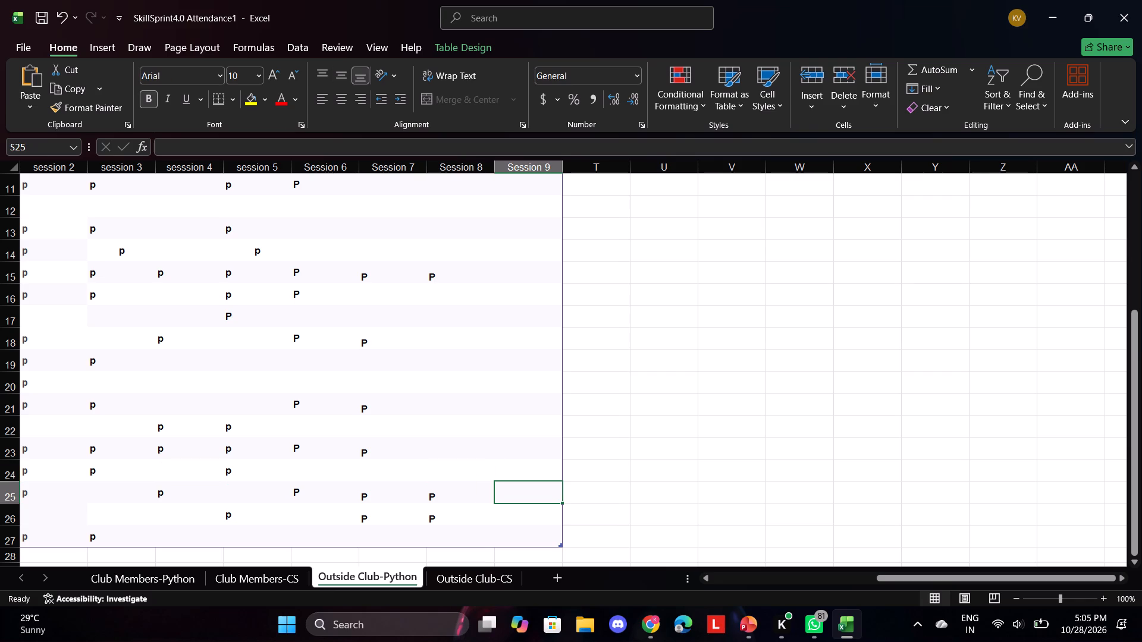
{"action": "left_click", "coordinate": [506, 492]}
{"action": "double_click", "coordinate": [506, 492]}
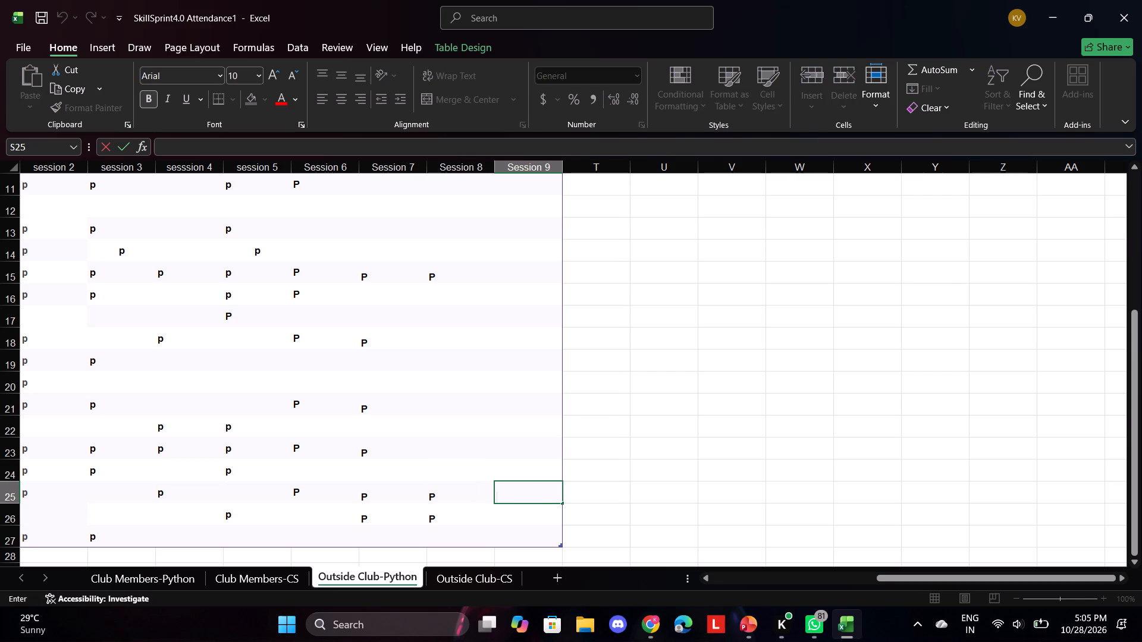
{"action": "key", "text": "p"}
Examine the student names and session attendance marks throughout the Outside Club-Python sheet.
{"action": "scroll", "coordinate": [506, 492], "scroll_direction": "up", "scroll_amount": 1}
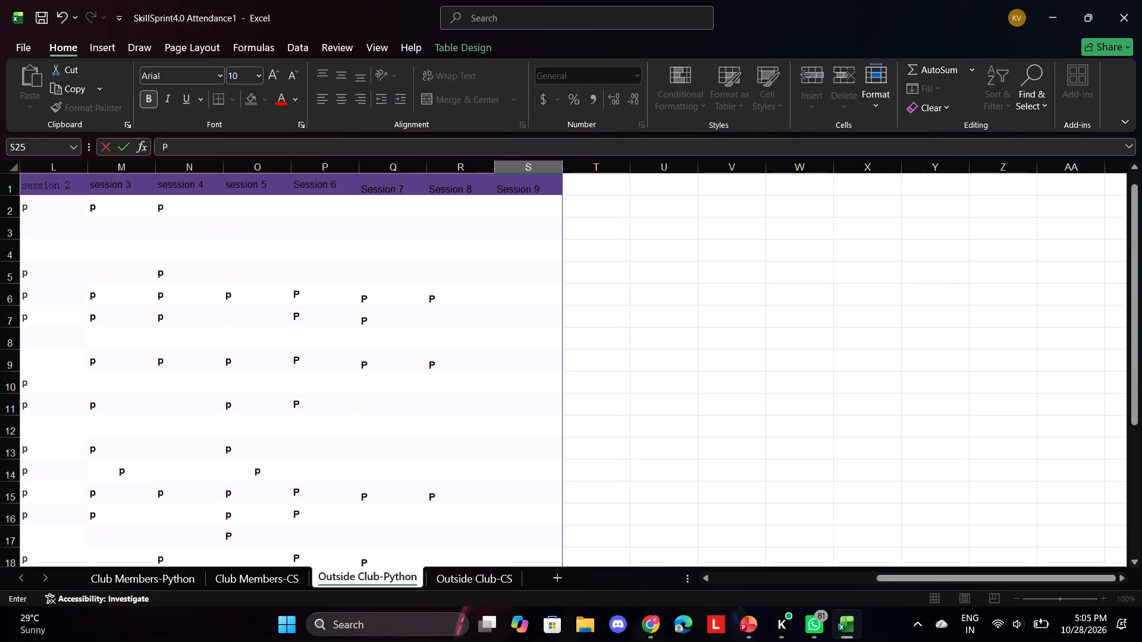
{"action": "scroll", "coordinate": [506, 492], "scroll_direction": "up", "scroll_amount": 1}
{"action": "scroll", "coordinate": [506, 492], "scroll_direction": "down", "scroll_amount": 2}
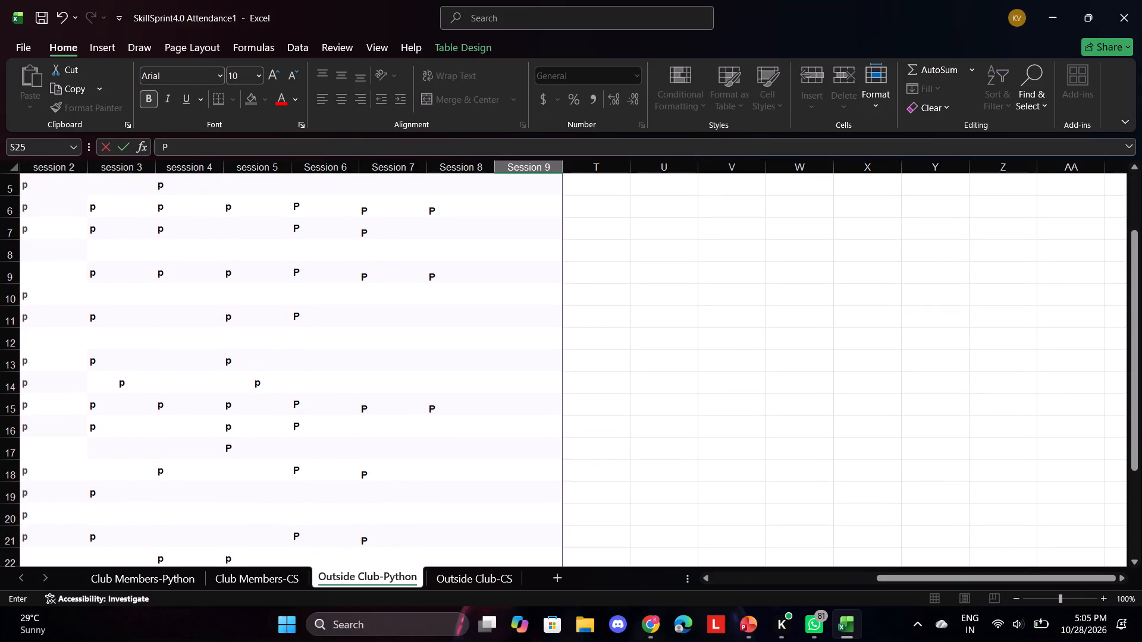
{"action": "scroll", "coordinate": [506, 492], "scroll_direction": "down", "scroll_amount": 5, "text": "ctrl"}
{"action": "scroll", "coordinate": [869, 364], "scroll_direction": "down", "scroll_amount": 4, "text": "ctrl"}
{"action": "key", "text": "ctrl+minus"}
{"action": "key", "text": "ctrl+minus"}
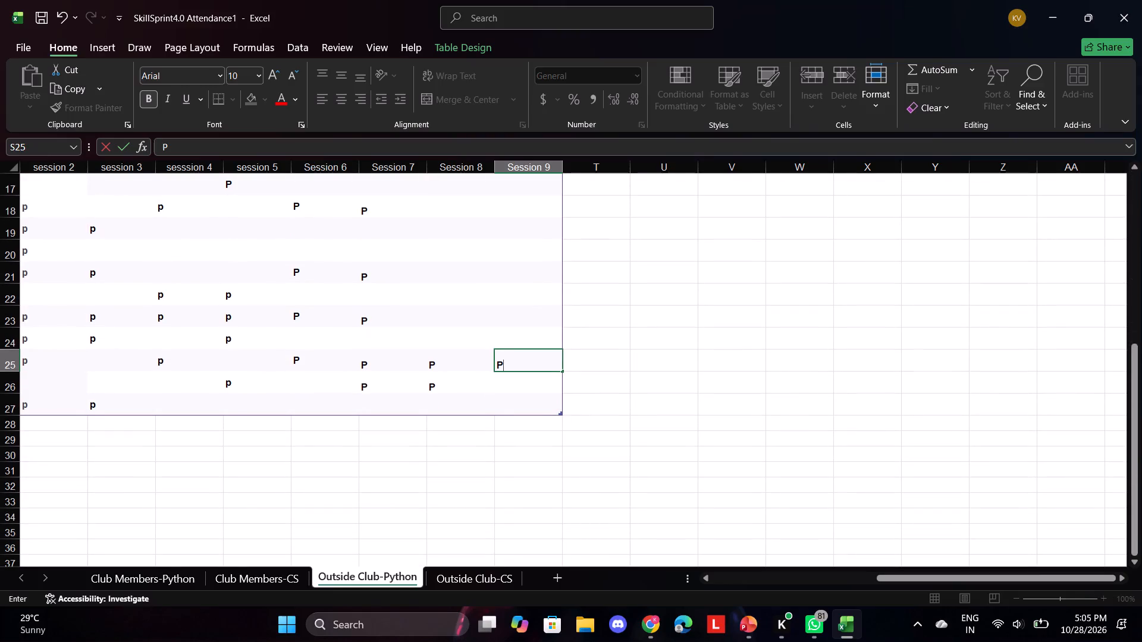
{"action": "scroll", "coordinate": [869, 364], "scroll_direction": "down", "scroll_amount": 1, "text": "ctrl"}
{"action": "scroll", "coordinate": [403, 341], "scroll_direction": "right", "scroll_amount": 6}
{"action": "scroll", "coordinate": [403, 341], "scroll_direction": "up", "scroll_amount": 3}
{"action": "scroll", "coordinate": [403, 341], "scroll_direction": "down", "scroll_amount": 1}
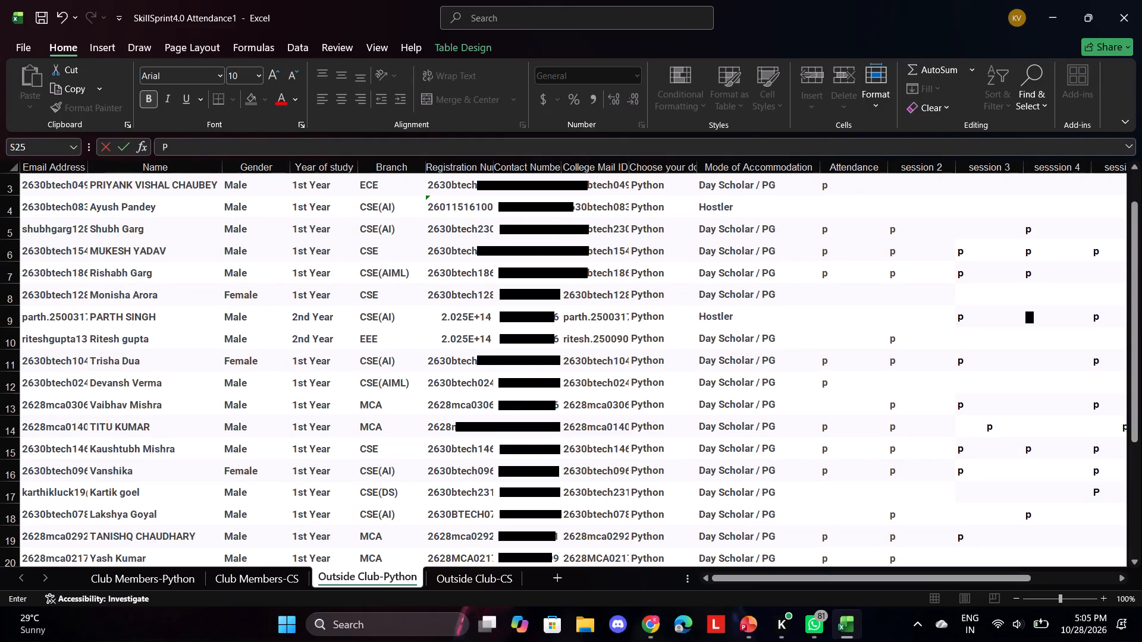
Add a column headed SESSION 9 directly after Session 8 in the Club Members-Python table.
{"action": "left_click", "coordinate": [121, 580]}
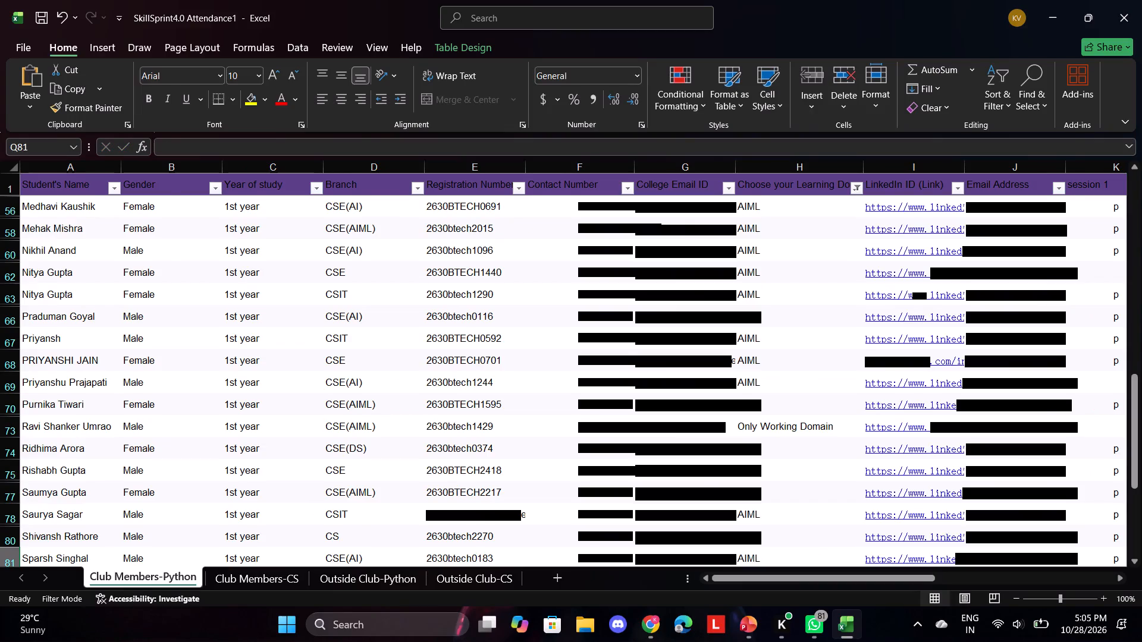
{"action": "scroll", "coordinate": [58, 334], "scroll_direction": "down", "scroll_amount": 2}
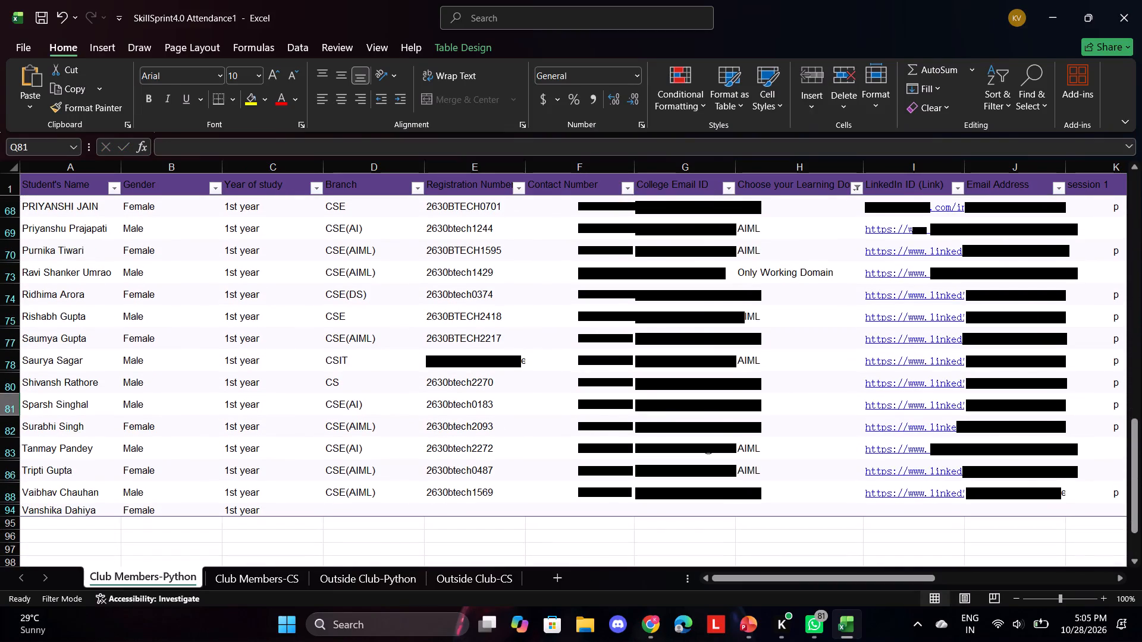
{"action": "scroll", "coordinate": [49, 485], "scroll_direction": "up", "scroll_amount": 3}
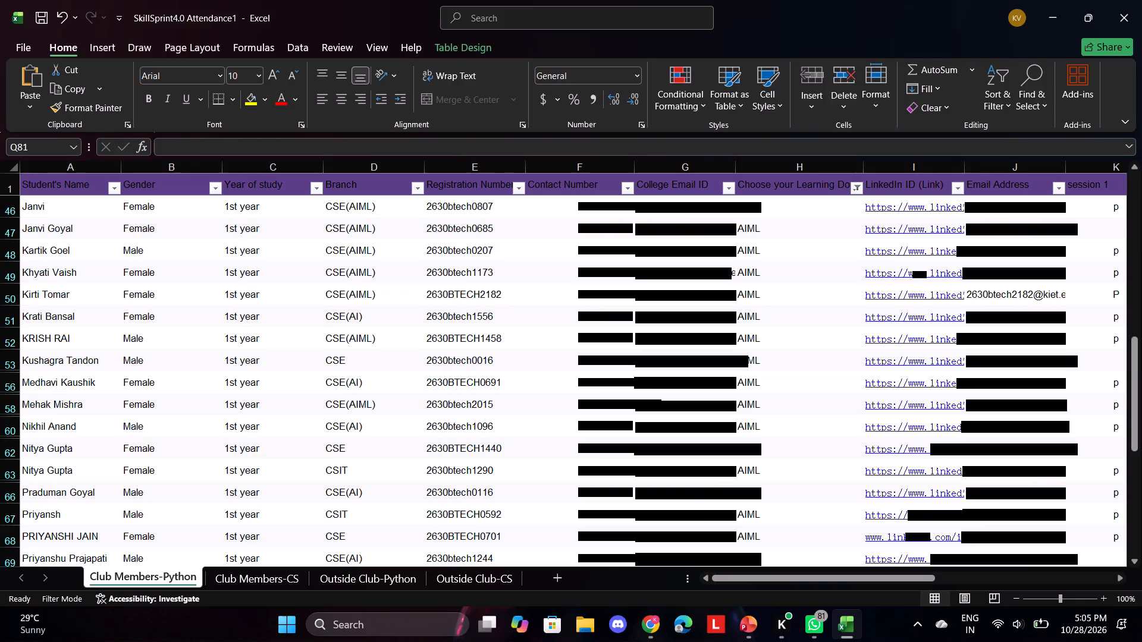
{"action": "left_click", "coordinate": [65, 247]}
{"action": "scroll", "coordinate": [256, 266], "scroll_direction": "left", "scroll_amount": 1}
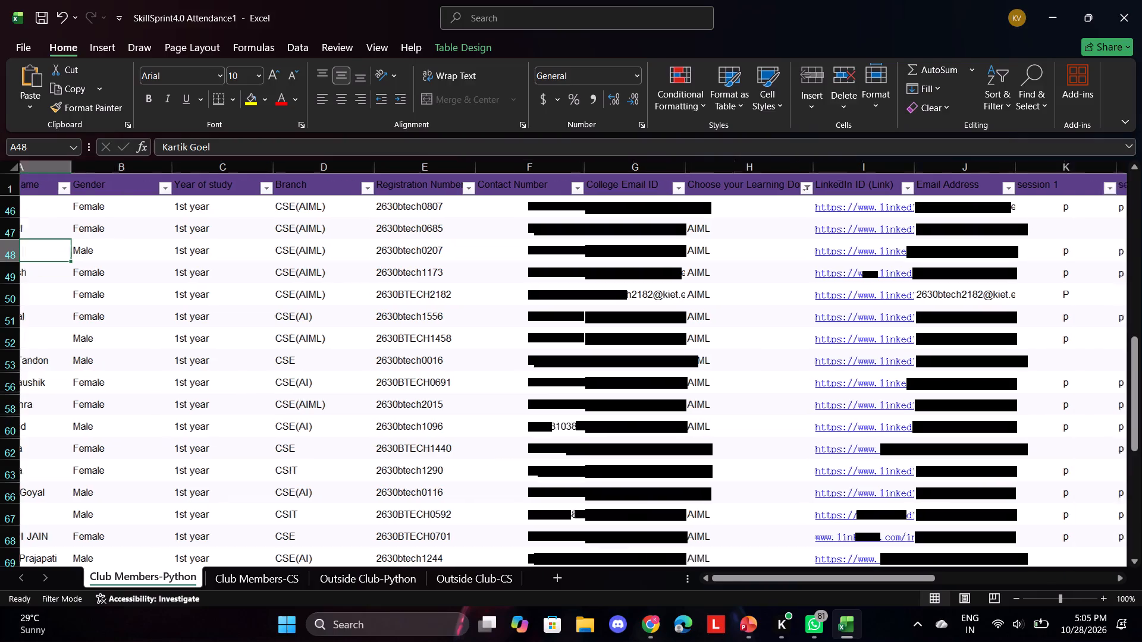
{"action": "scroll", "coordinate": [256, 266], "scroll_direction": "left", "scroll_amount": 5}
{"action": "scroll", "coordinate": [256, 266], "scroll_direction": "right", "scroll_amount": 2}
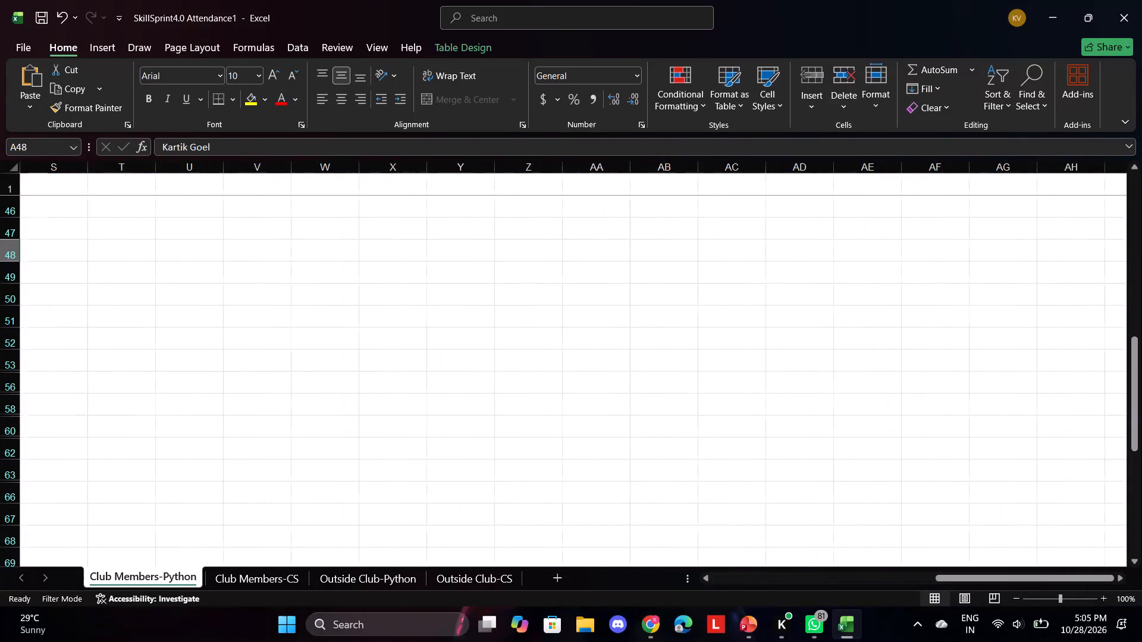
{"action": "scroll", "coordinate": [437, 219], "scroll_direction": "right", "scroll_amount": 2}
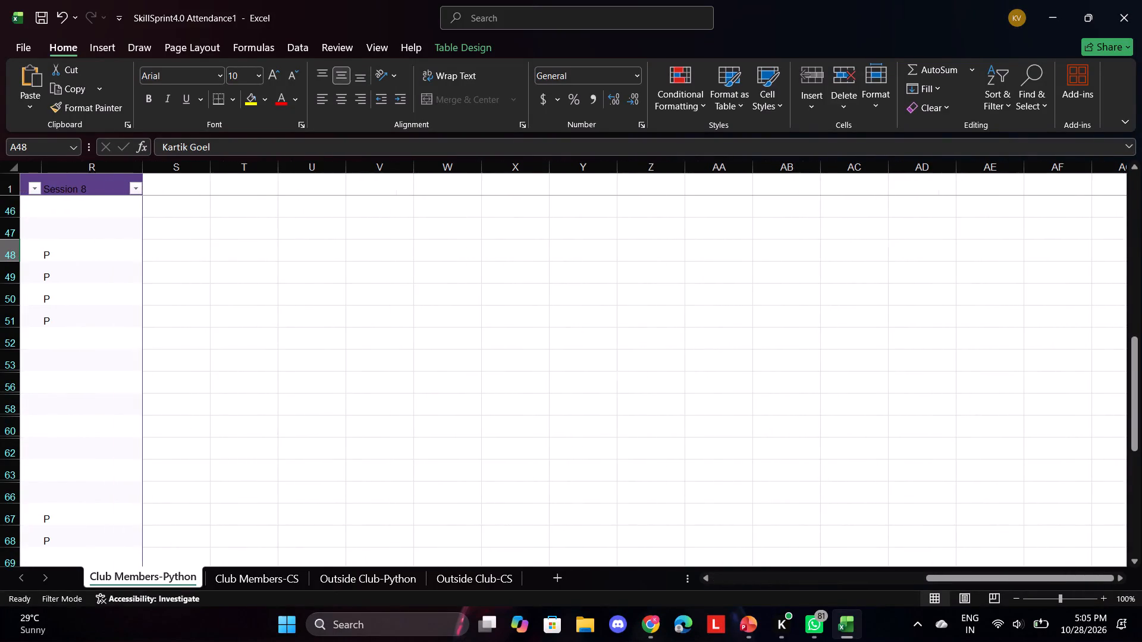
{"action": "scroll", "coordinate": [29, 258], "scroll_direction": "right", "scroll_amount": 2}
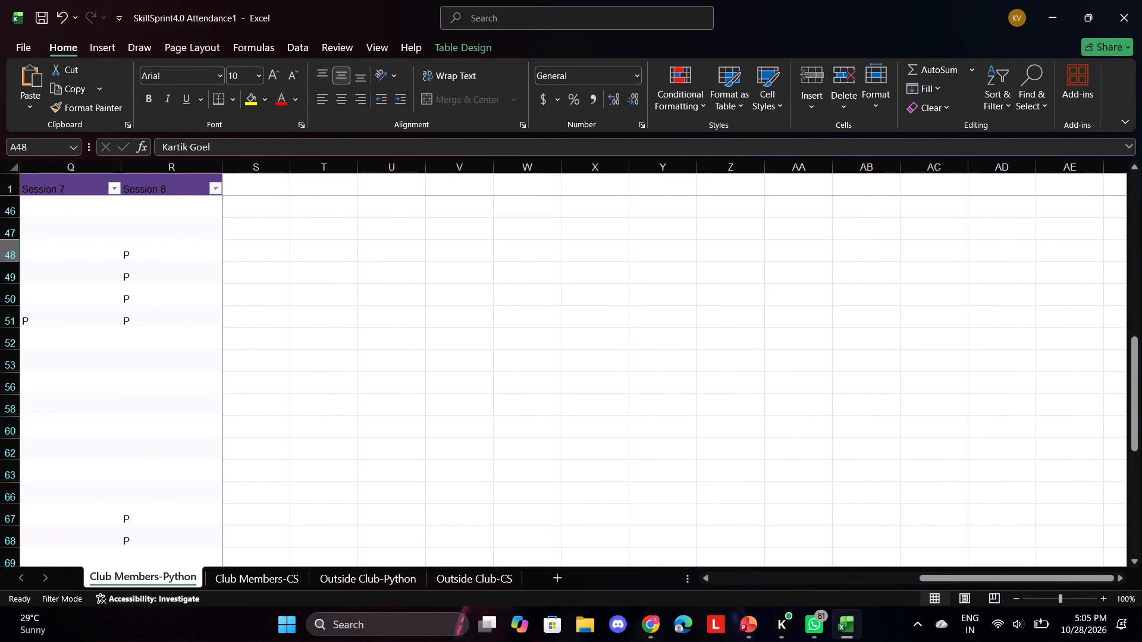
{"action": "double_click", "coordinate": [272, 191]}
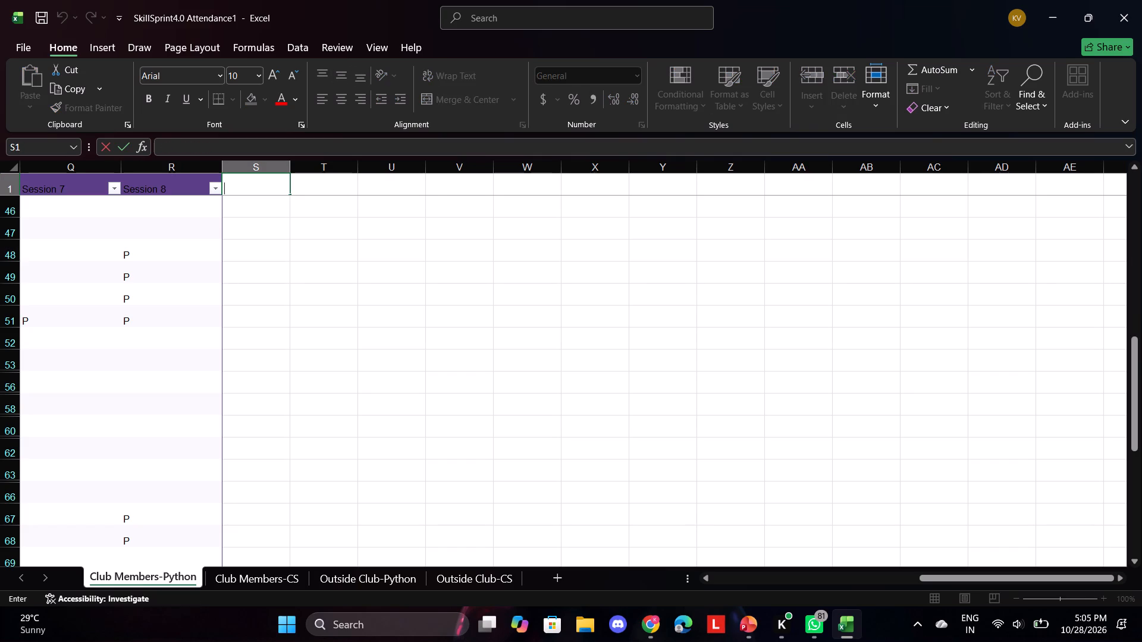
{"action": "type", "text": "SESSION"}
{"action": "key", "text": "space"}
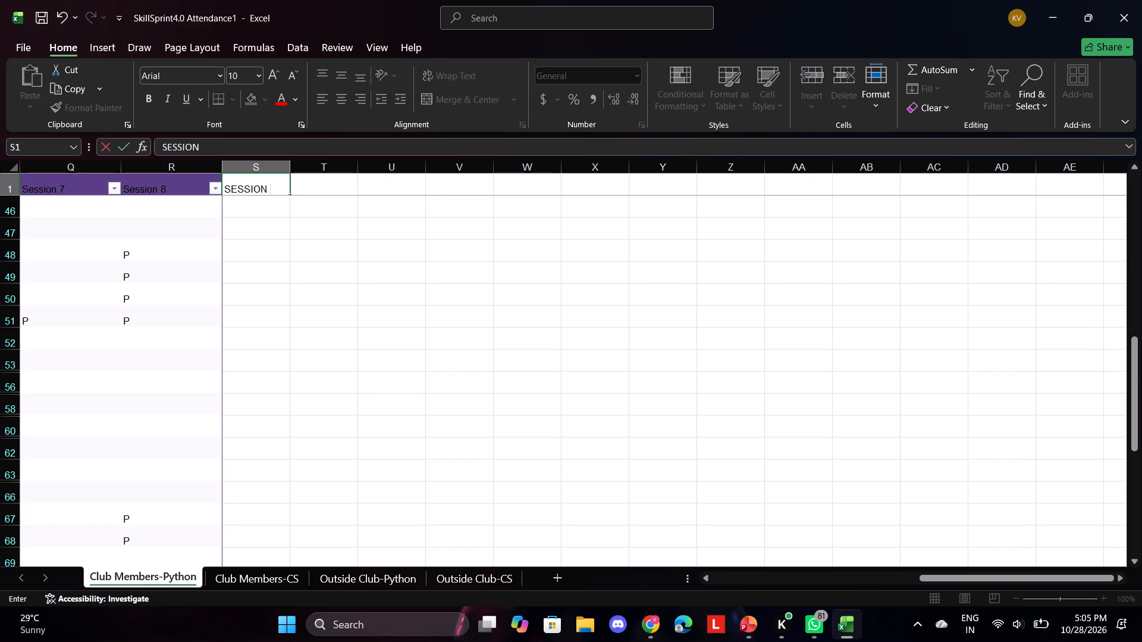
{"action": "key", "text": "9"}
Enter the attendance mark P under SESSION 9 for the student in row 48 of the Club Members-Python sheet.
{"action": "left_click", "coordinate": [244, 247]}
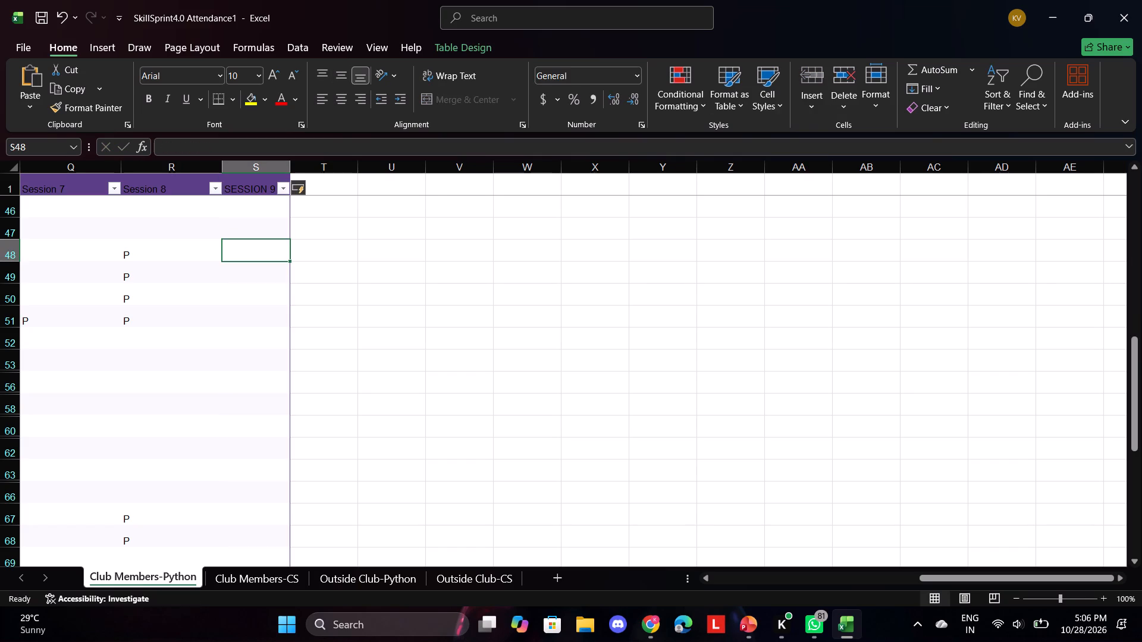
{"action": "double_click", "coordinate": [244, 247]}
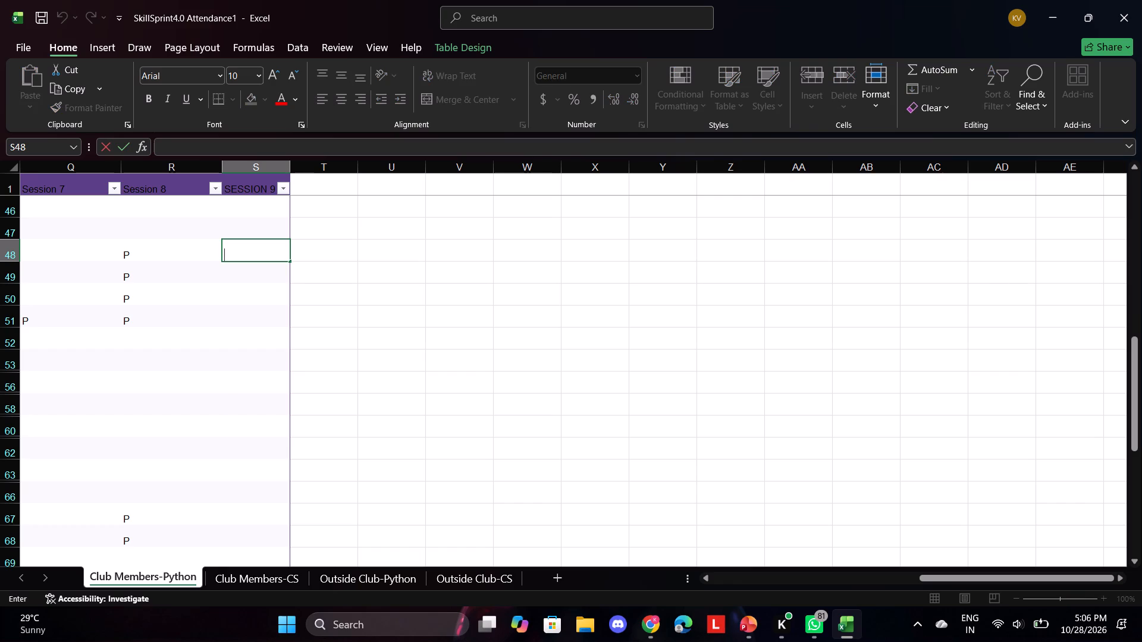
{"action": "key", "text": "p"}
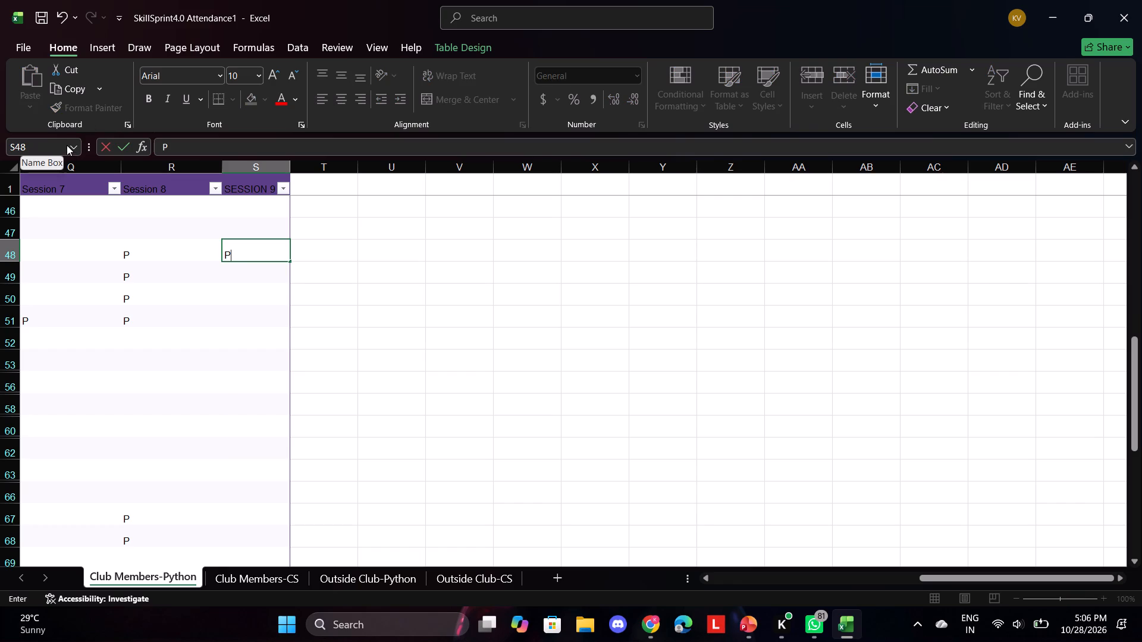
Enter the attendance mark P under SESSION 9 for the club member in row 73 of the Club Members-Python sheet.
{"action": "scroll", "coordinate": [250, 414], "scroll_direction": "right", "scroll_amount": 4}
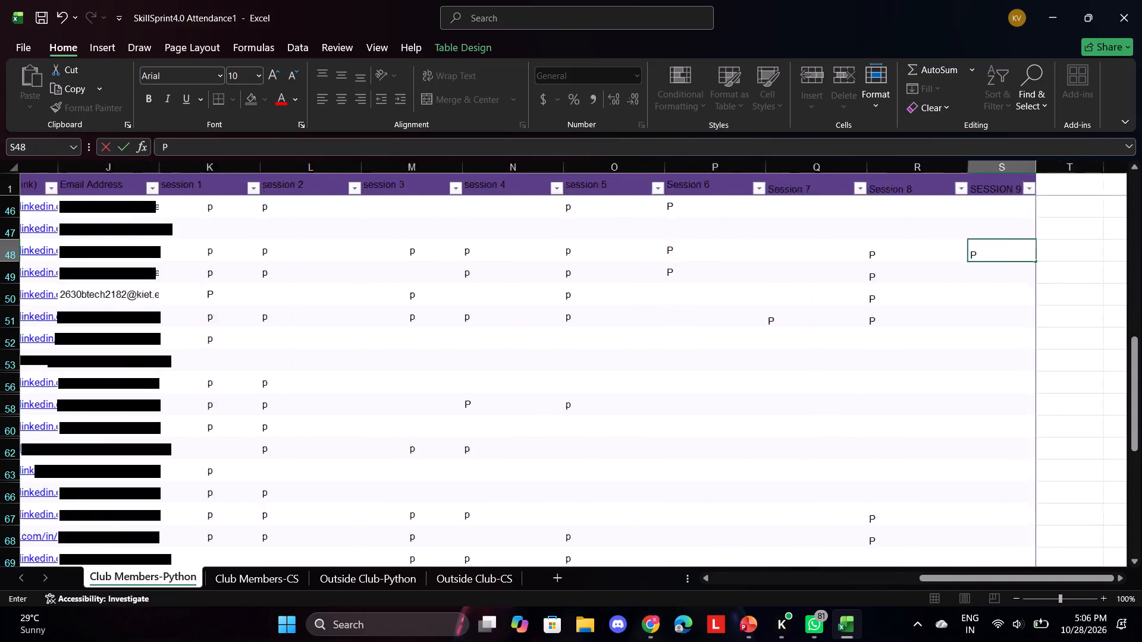
{"action": "scroll", "coordinate": [250, 414], "scroll_direction": "right", "scroll_amount": 3}
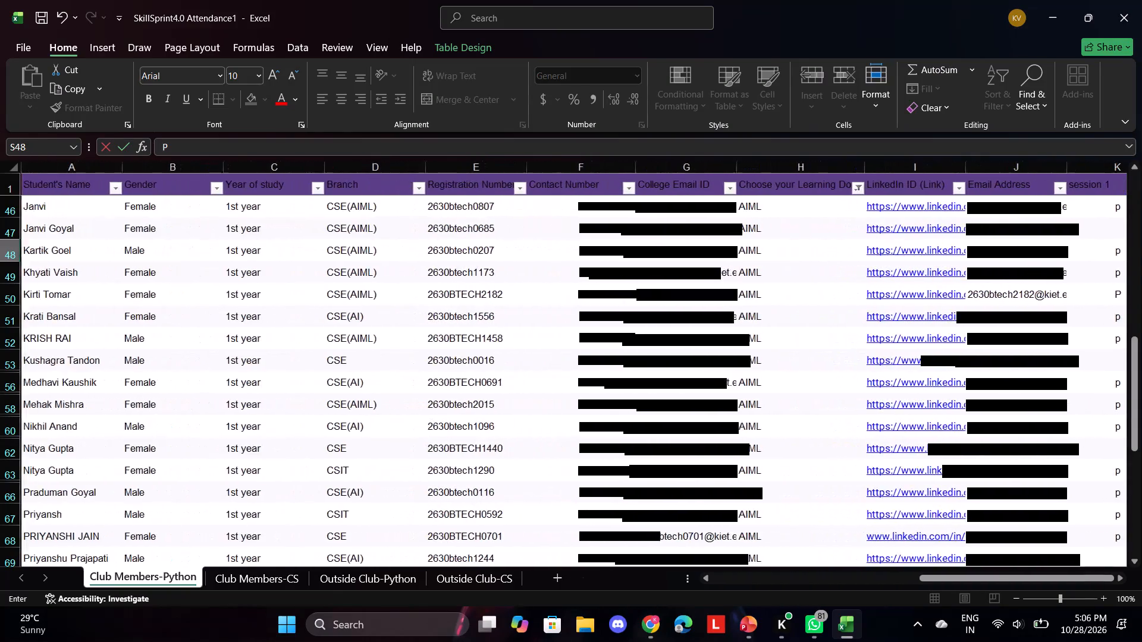
{"action": "scroll", "coordinate": [73, 369], "scroll_direction": "down", "scroll_amount": 1}
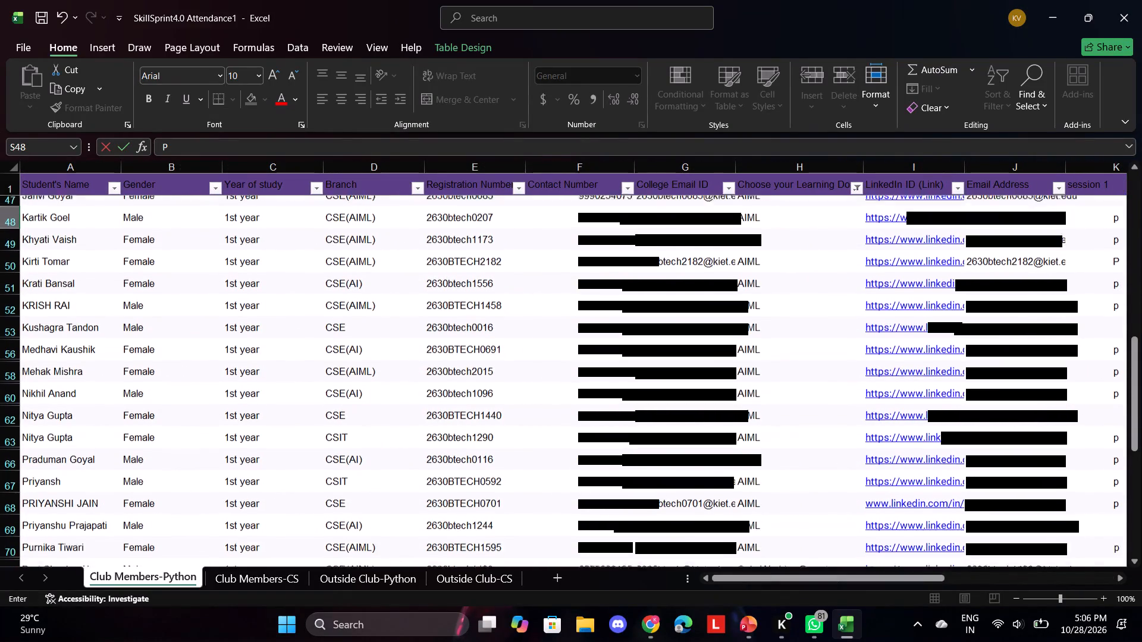
{"action": "scroll", "coordinate": [73, 369], "scroll_direction": "down", "scroll_amount": 1}
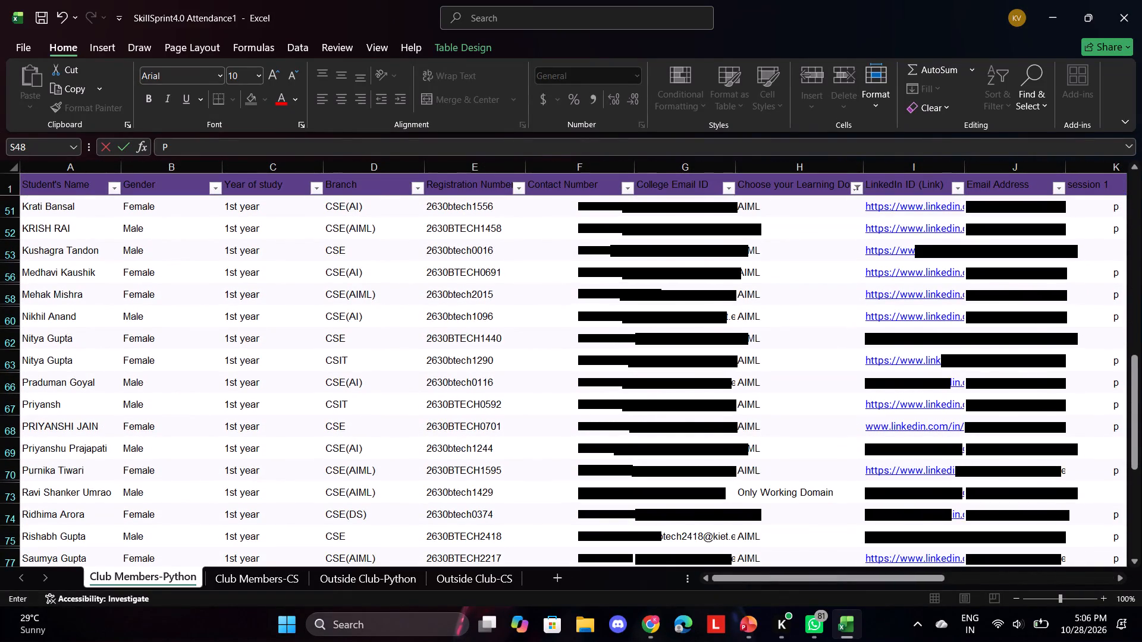
{"action": "left_click", "coordinate": [67, 502]}
{"action": "scroll", "coordinate": [110, 500], "scroll_direction": "left", "scroll_amount": 3}
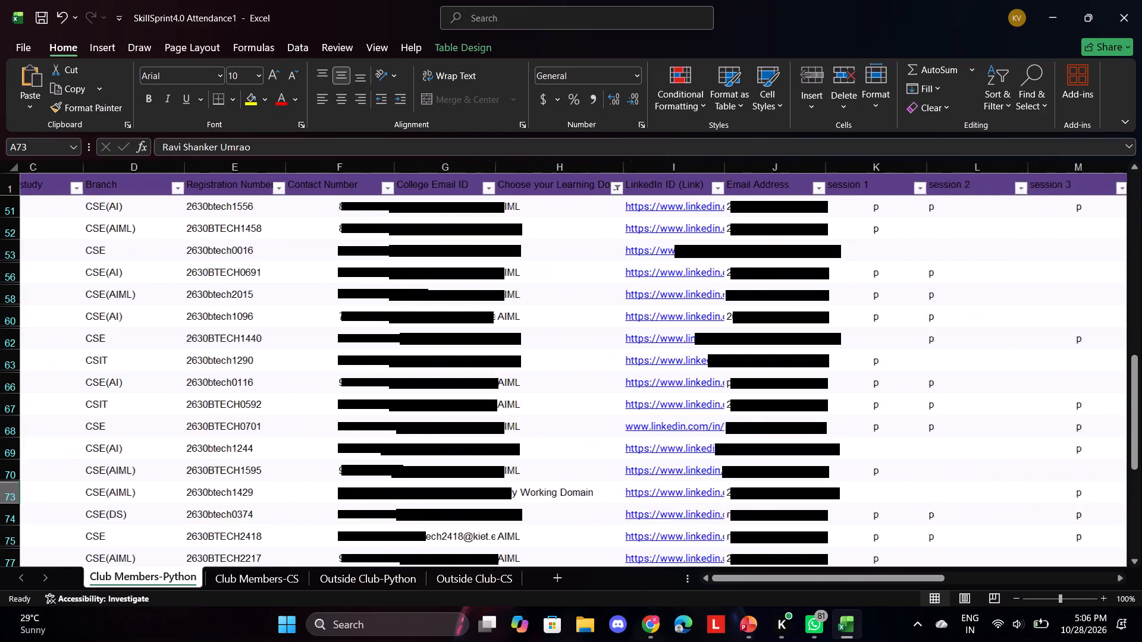
{"action": "scroll", "coordinate": [110, 500], "scroll_direction": "left", "scroll_amount": 3}
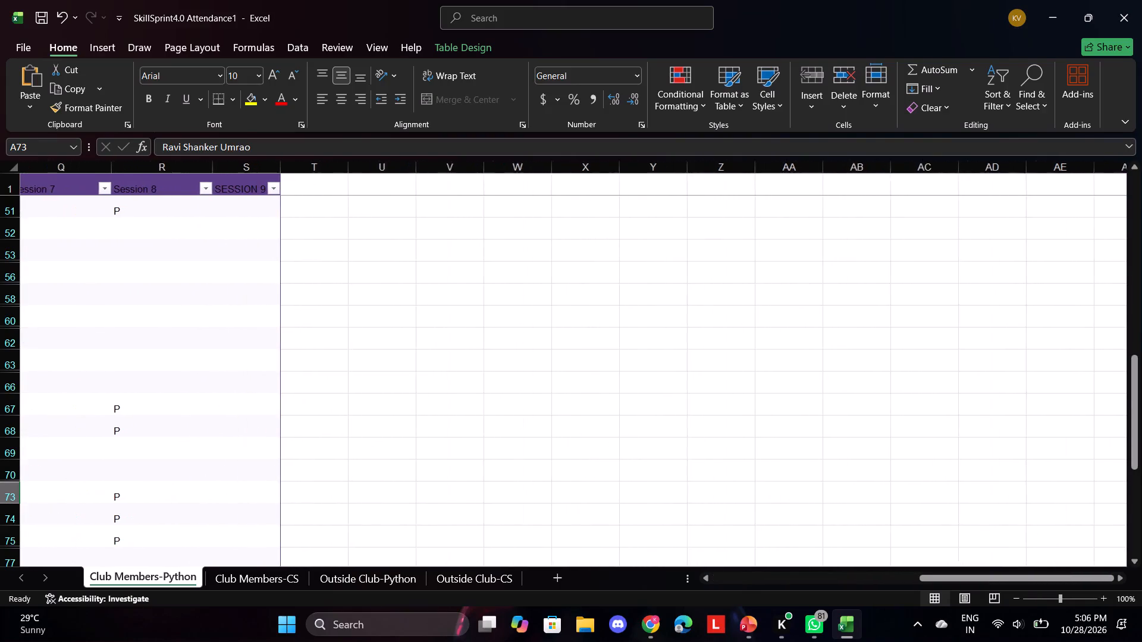
{"action": "scroll", "coordinate": [110, 500], "scroll_direction": "left", "scroll_amount": 1}
{"action": "left_click", "coordinate": [261, 499]}
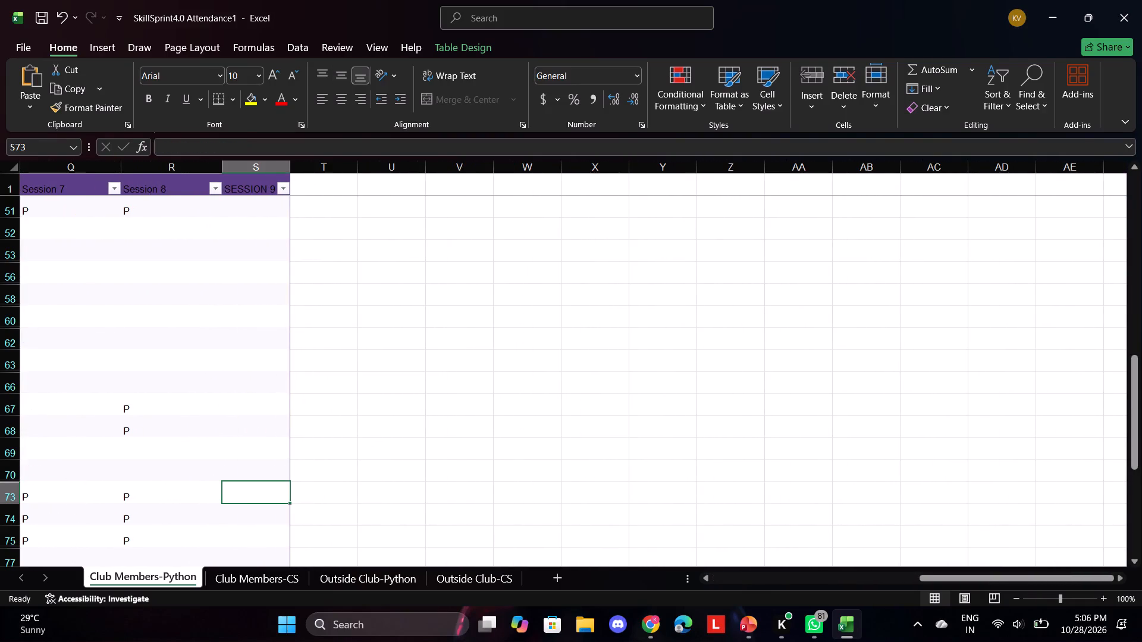
{"action": "key", "text": "p"}
{"action": "left_click", "coordinate": [427, 487]}
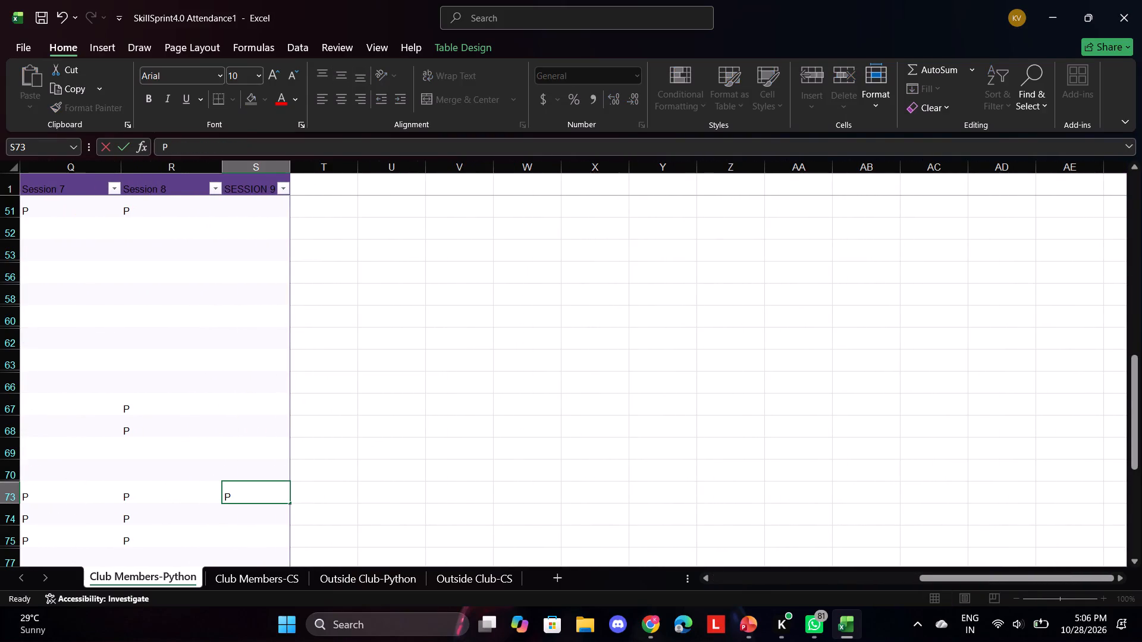
{"action": "left_click", "coordinate": [170, 492]}
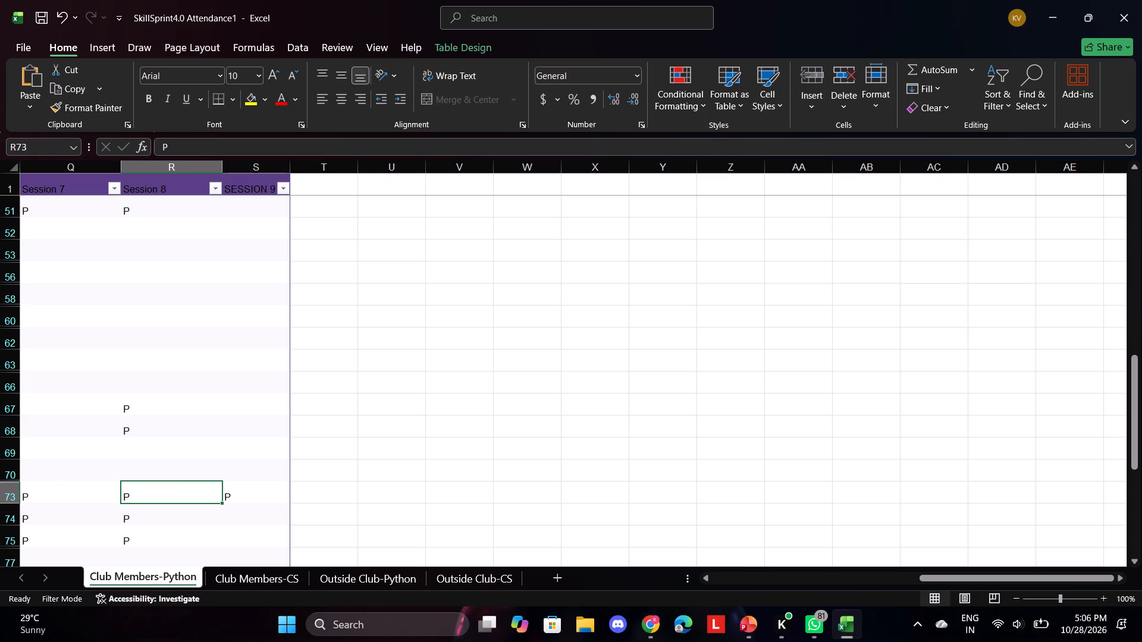
{"action": "left_click", "coordinate": [266, 497]}
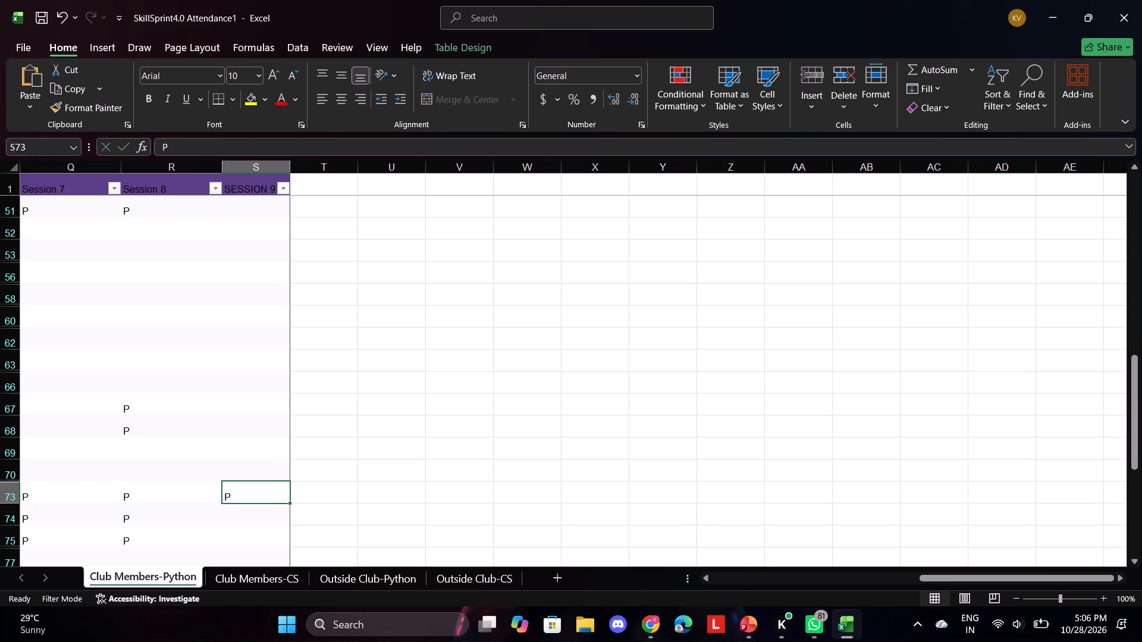
Enter the attendance mark P under Session 9 for the student in row 7 of the Outside Club-Python sheet.
{"action": "left_click", "coordinate": [356, 587]}
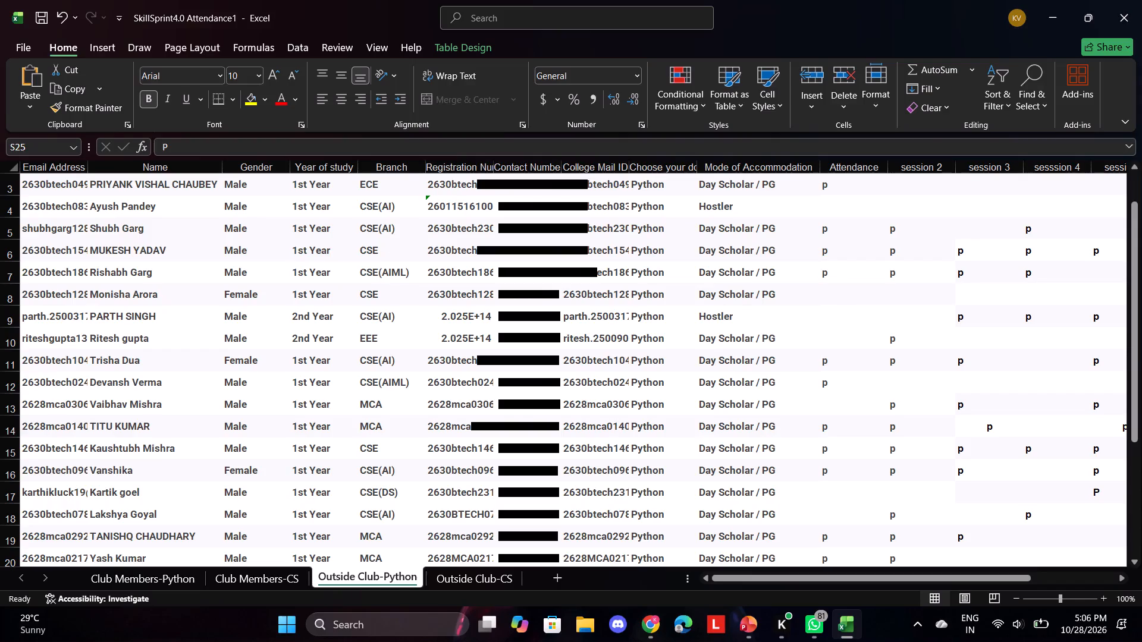
{"action": "scroll", "coordinate": [161, 402], "scroll_direction": "up", "scroll_amount": 1}
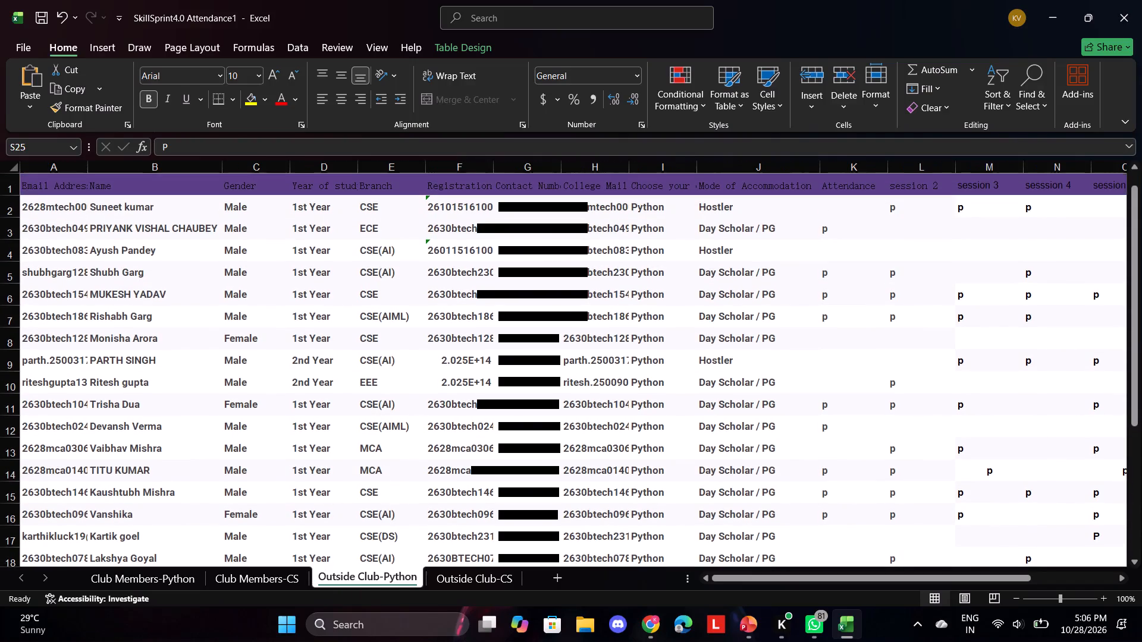
{"action": "left_click", "coordinate": [80, 320]}
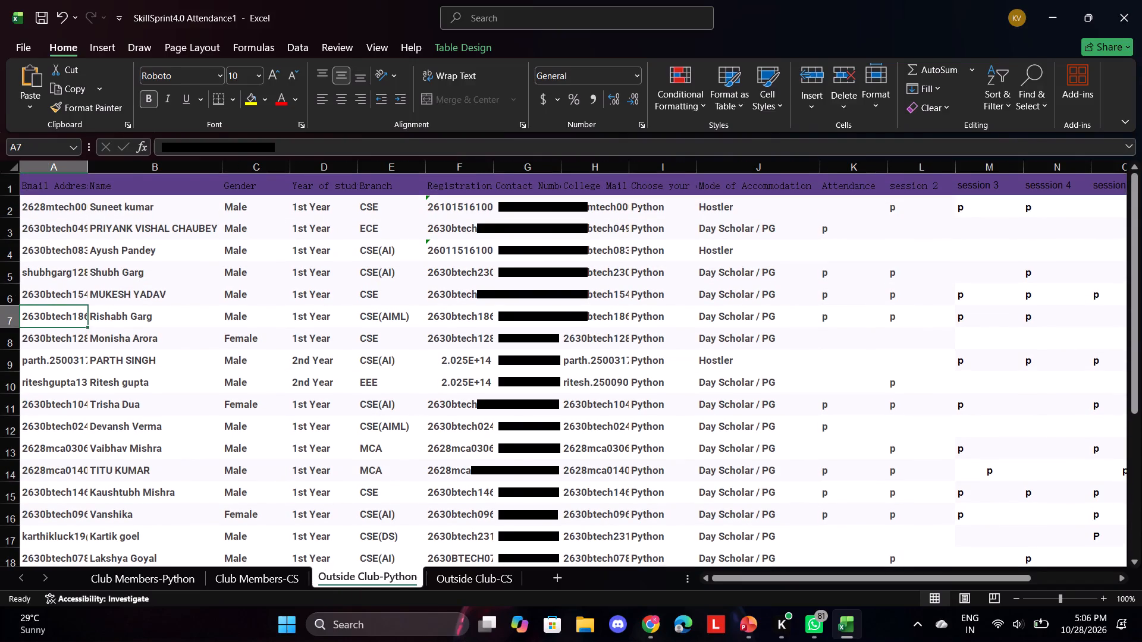
{"action": "scroll", "coordinate": [224, 329], "scroll_direction": "left", "scroll_amount": 4}
{"action": "scroll", "coordinate": [224, 329], "scroll_direction": "right", "scroll_amount": 1}
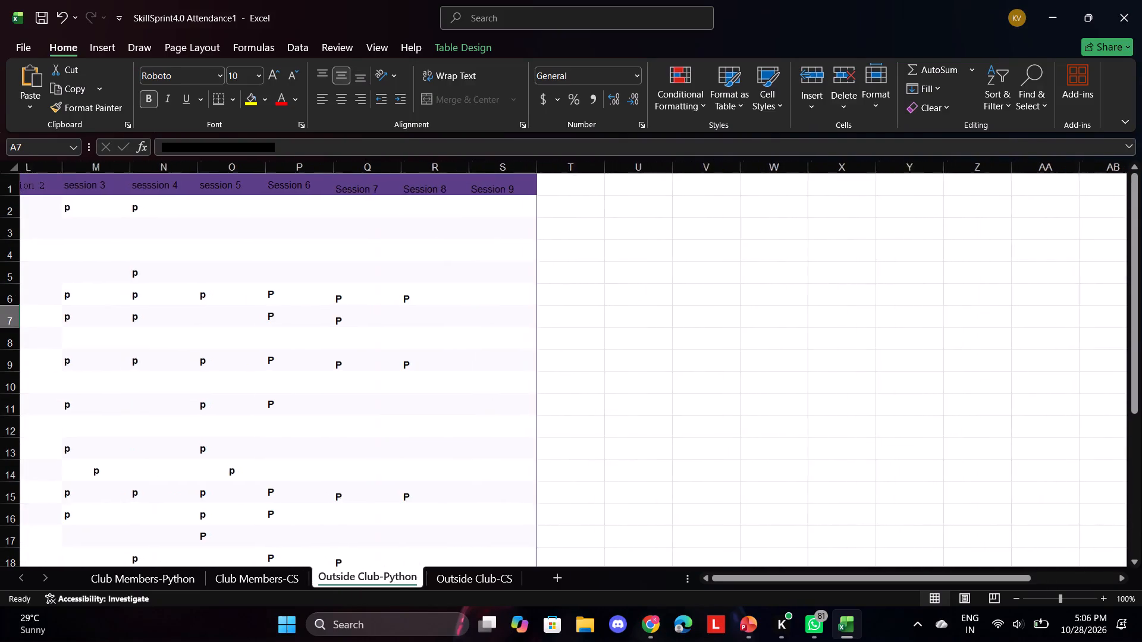
{"action": "scroll", "coordinate": [224, 329], "scroll_direction": "right", "scroll_amount": 1}
{"action": "left_click", "coordinate": [364, 310]}
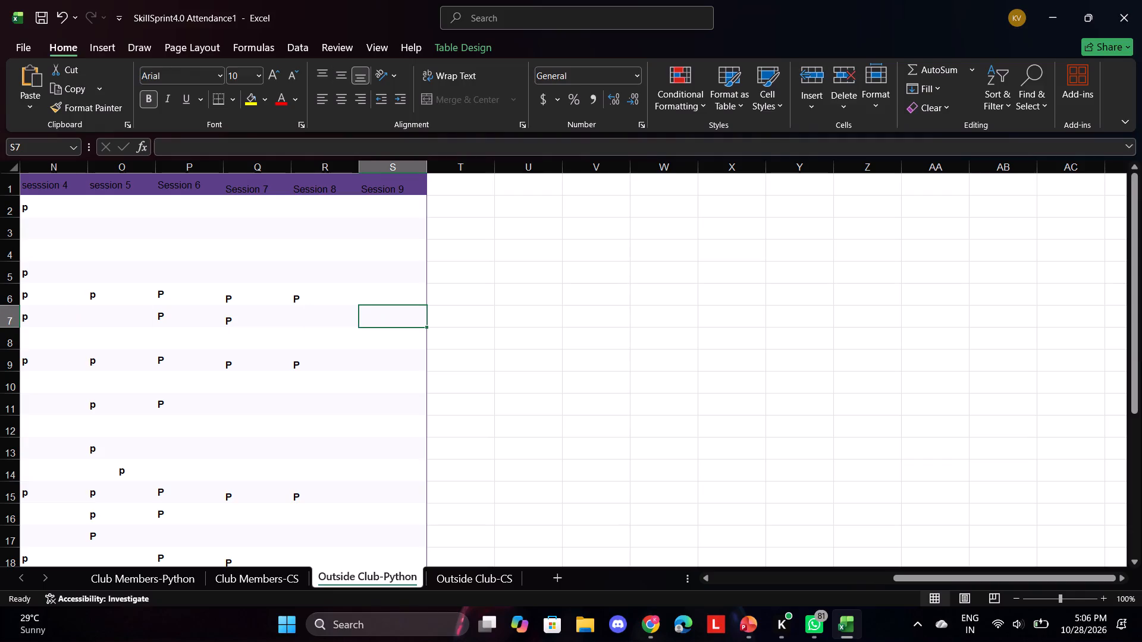
{"action": "key", "text": "p"}
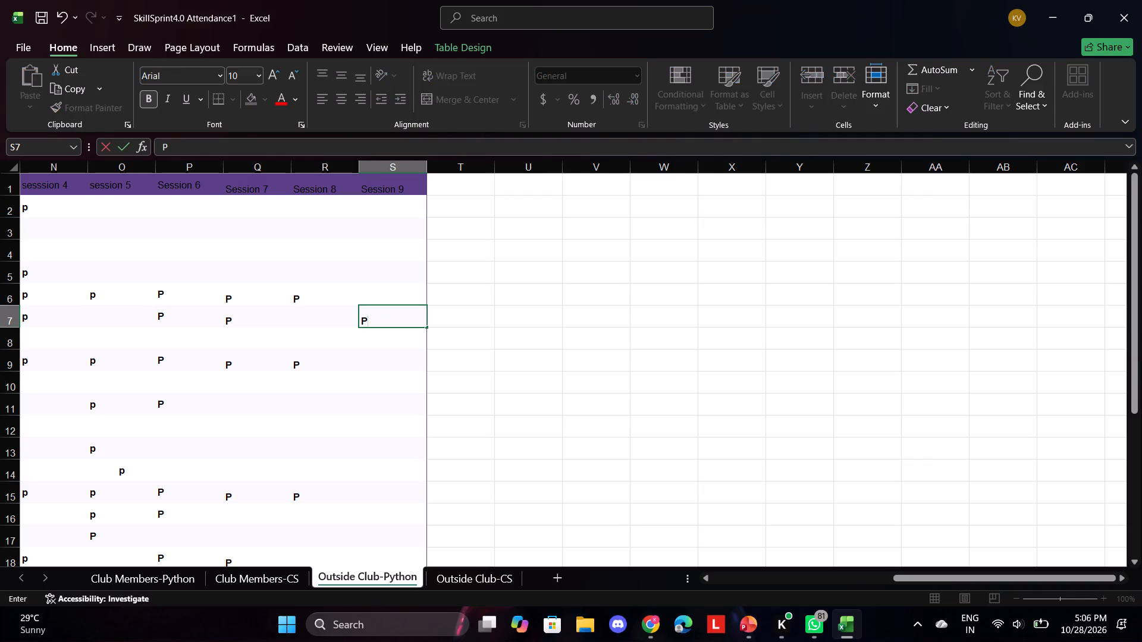
{"action": "left_click", "coordinate": [498, 322]}
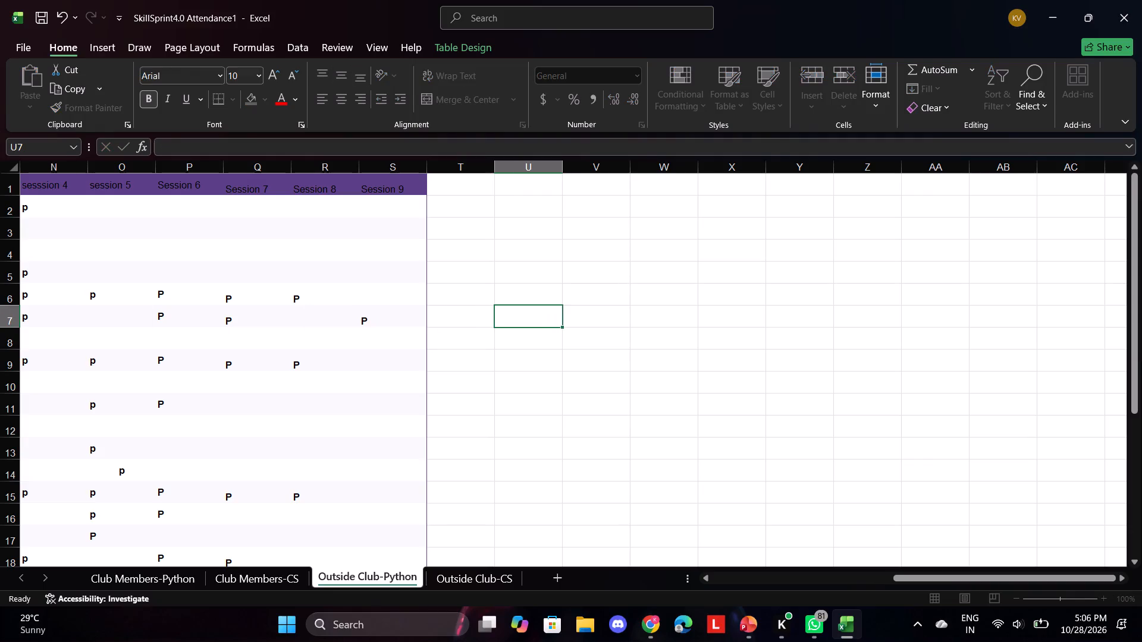
Enter the attendance mark P under SESSION 9 for the club member in row 67 of the Club Members-Python sheet.
{"action": "left_click", "coordinate": [182, 578]}
{"action": "scroll", "coordinate": [243, 305], "scroll_direction": "right", "scroll_amount": 4}
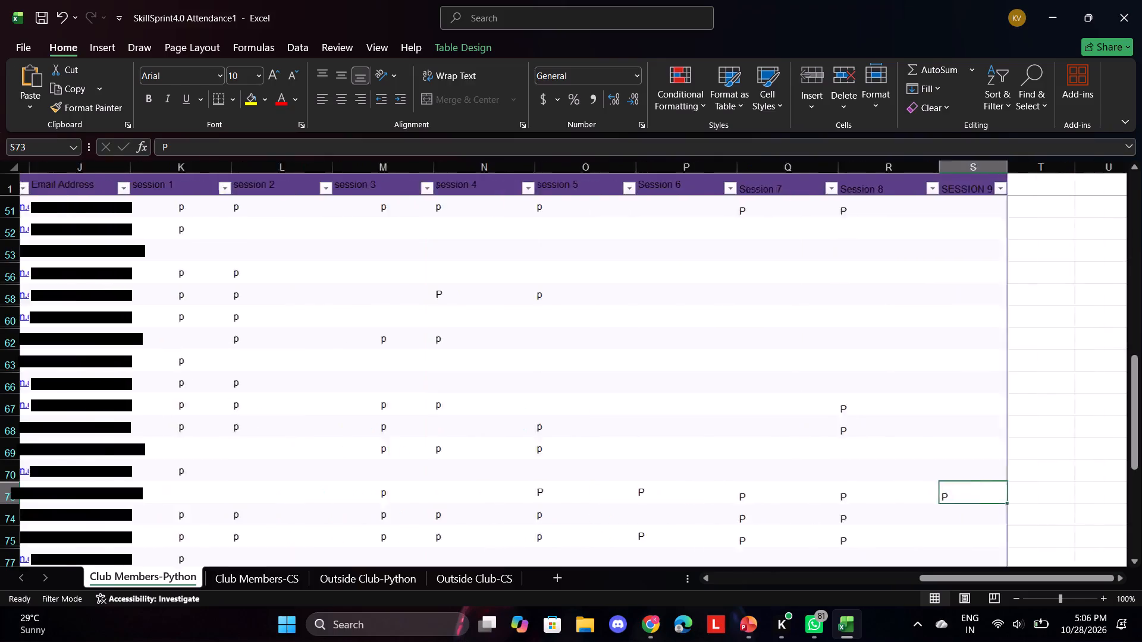
{"action": "scroll", "coordinate": [243, 305], "scroll_direction": "right", "scroll_amount": 5}
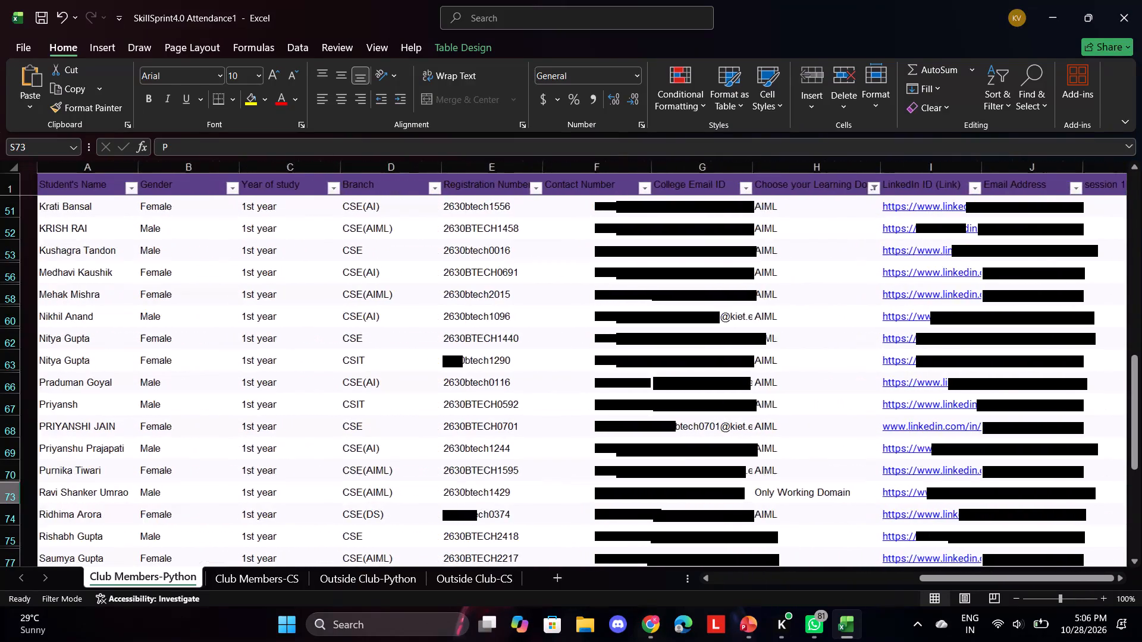
{"action": "scroll", "coordinate": [113, 429], "scroll_direction": "down", "scroll_amount": 1}
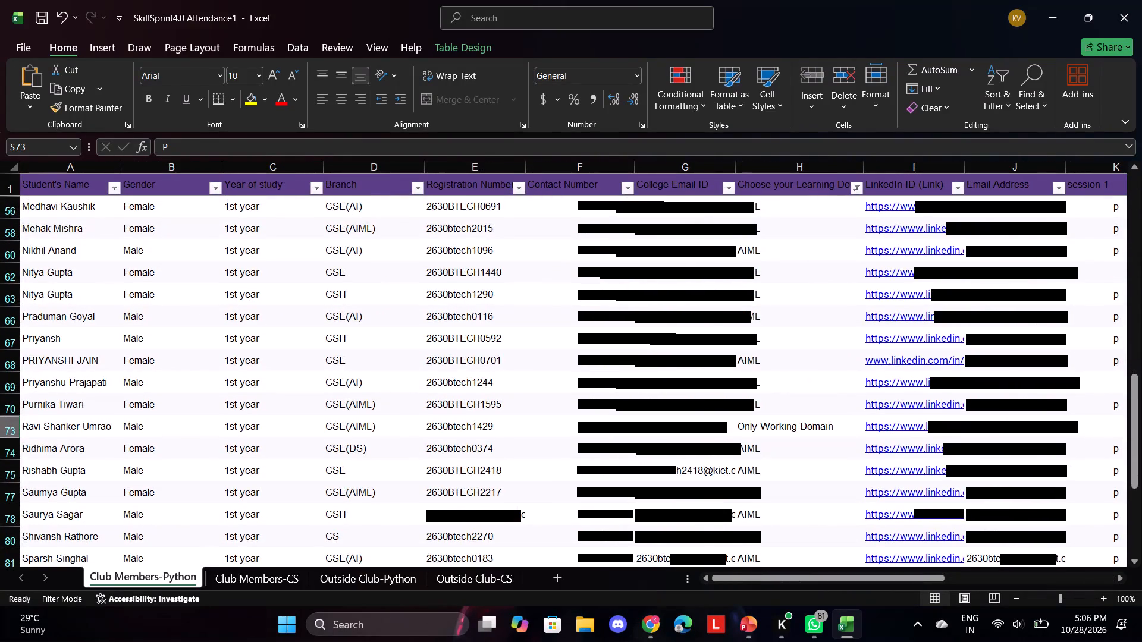
{"action": "left_click", "coordinate": [54, 337]}
{"action": "scroll", "coordinate": [54, 337], "scroll_direction": "left", "scroll_amount": 1}
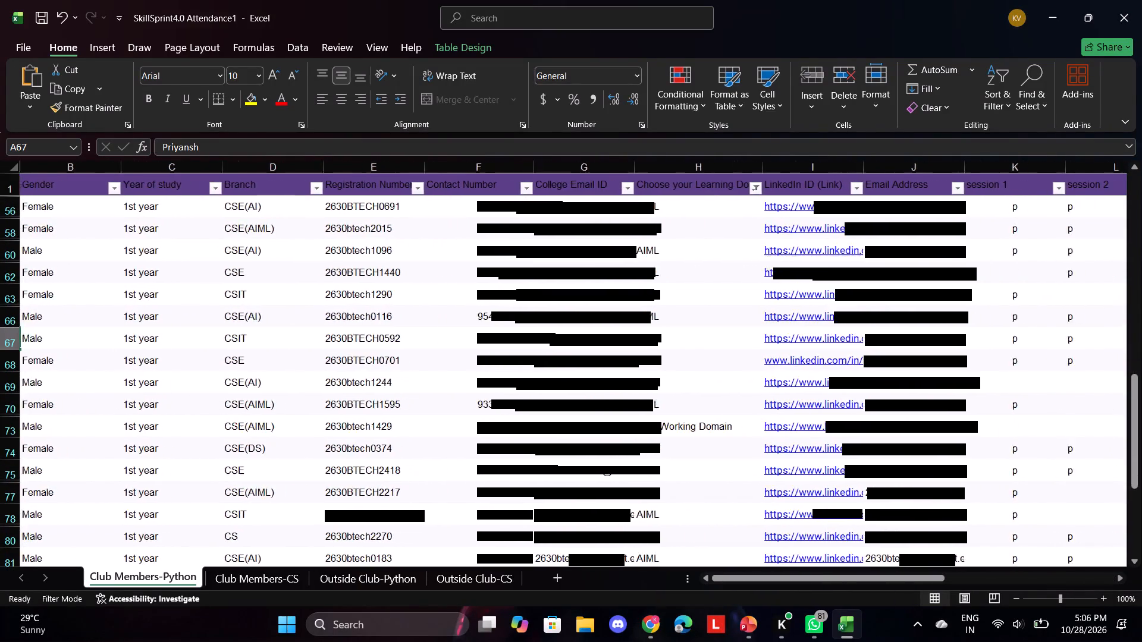
{"action": "scroll", "coordinate": [54, 337], "scroll_direction": "left", "scroll_amount": 3}
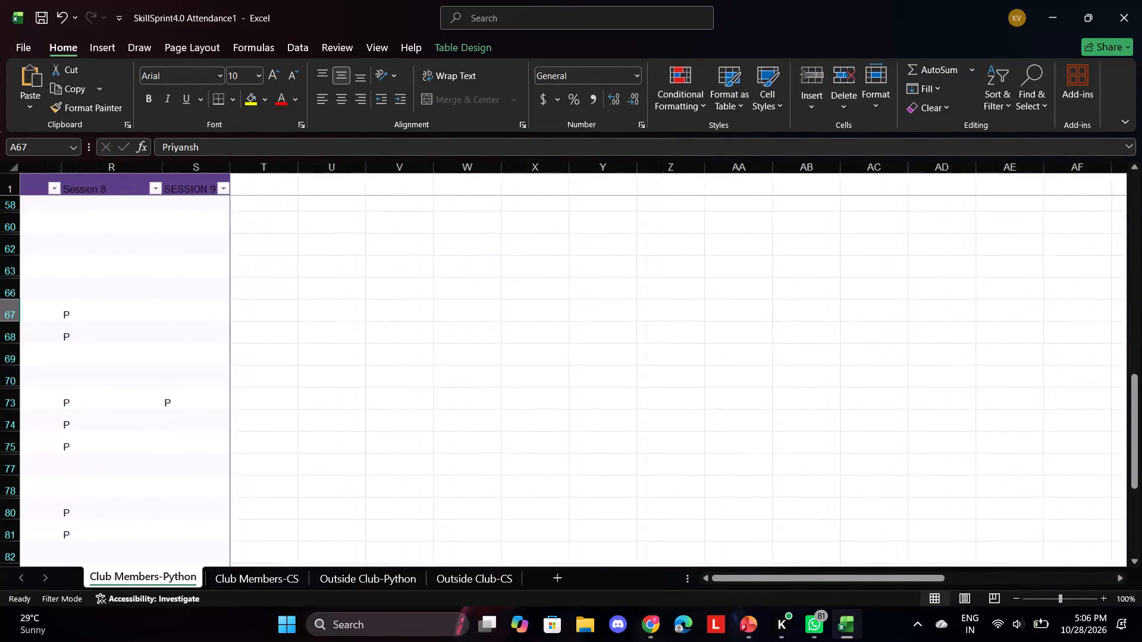
{"action": "scroll", "coordinate": [54, 337], "scroll_direction": "left", "scroll_amount": 1}
{"action": "left_click", "coordinate": [113, 320]}
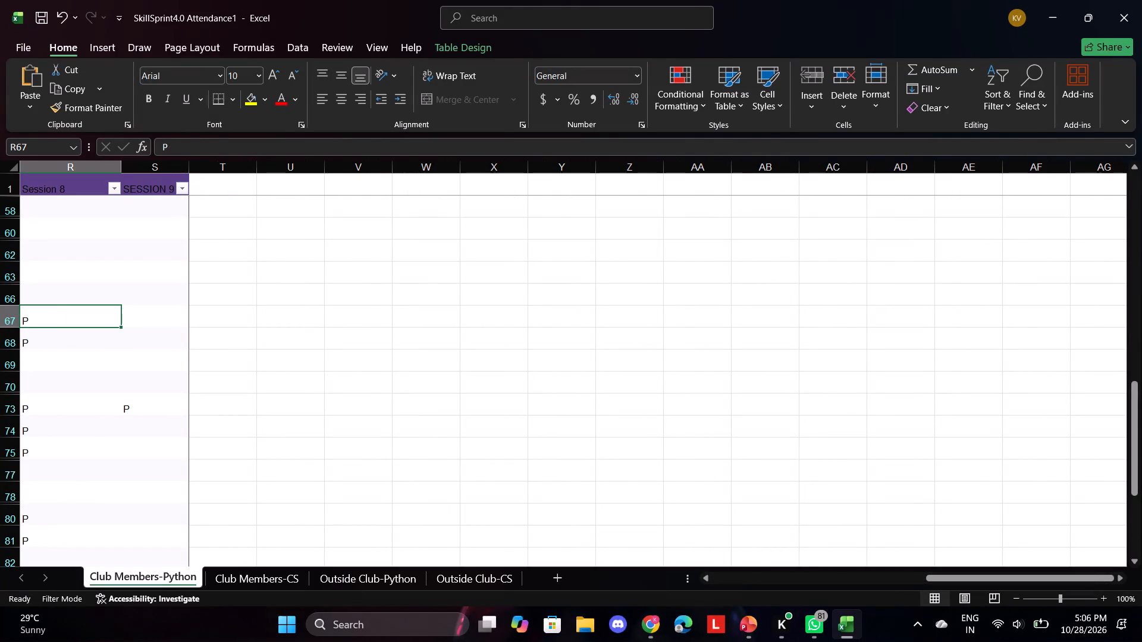
{"action": "left_click", "coordinate": [152, 322]}
{"action": "key", "text": "p"}
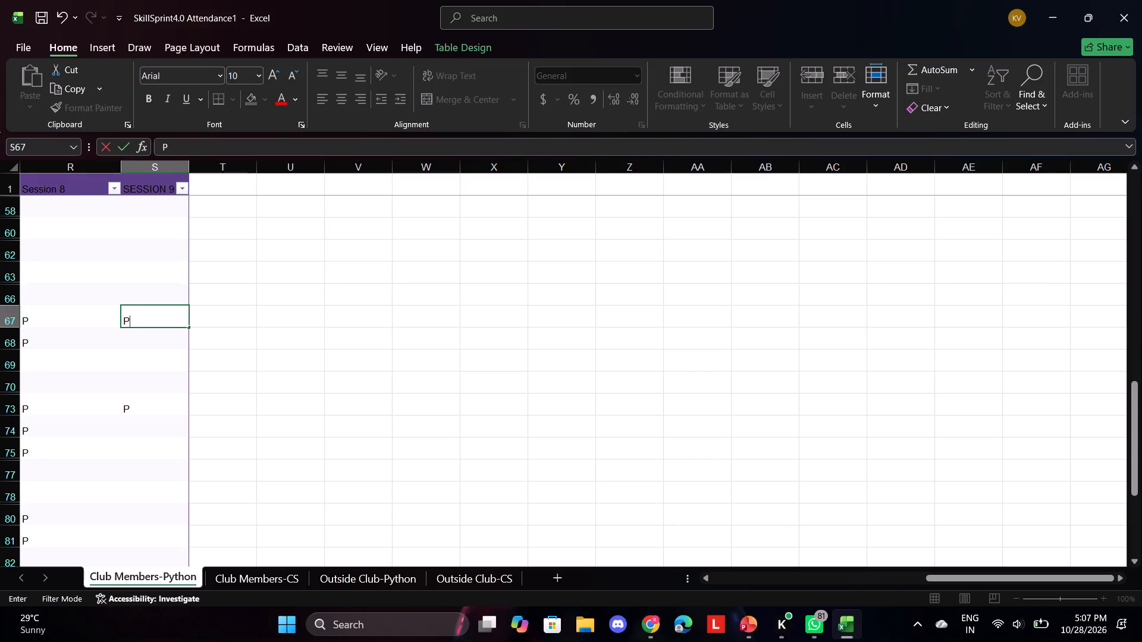
Enter the attendance mark P under SESSION 9 for the club member in row 69 of the Club Members-Python sheet.
{"action": "scroll", "coordinate": [93, 380], "scroll_direction": "right", "scroll_amount": 3}
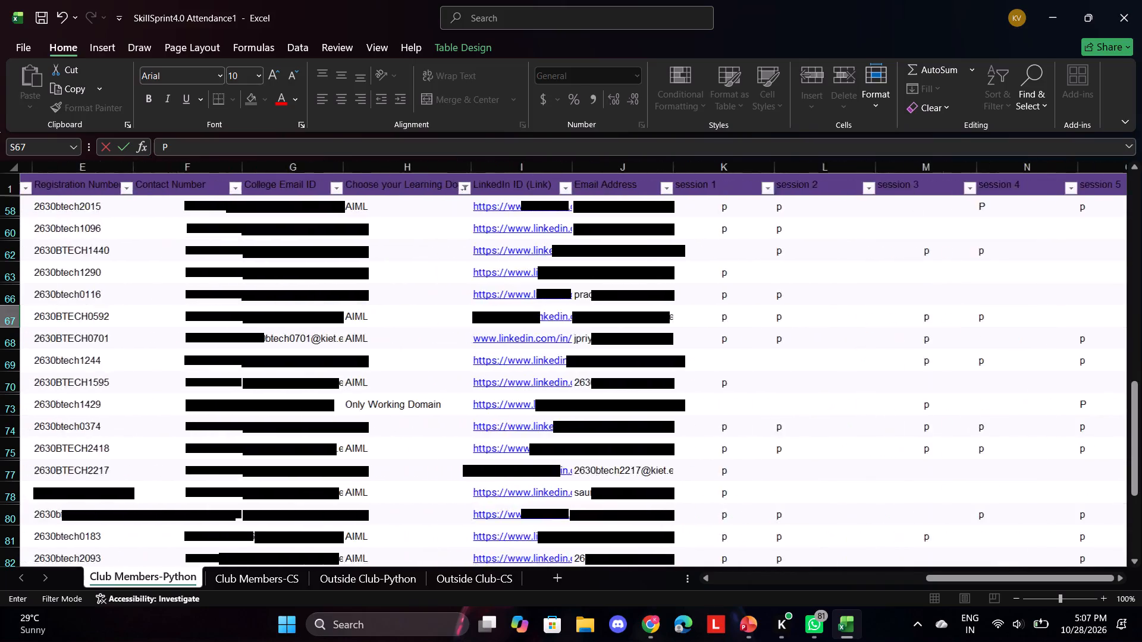
{"action": "scroll", "coordinate": [93, 380], "scroll_direction": "right", "scroll_amount": 3}
{"action": "scroll", "coordinate": [93, 380], "scroll_direction": "left", "scroll_amount": 1}
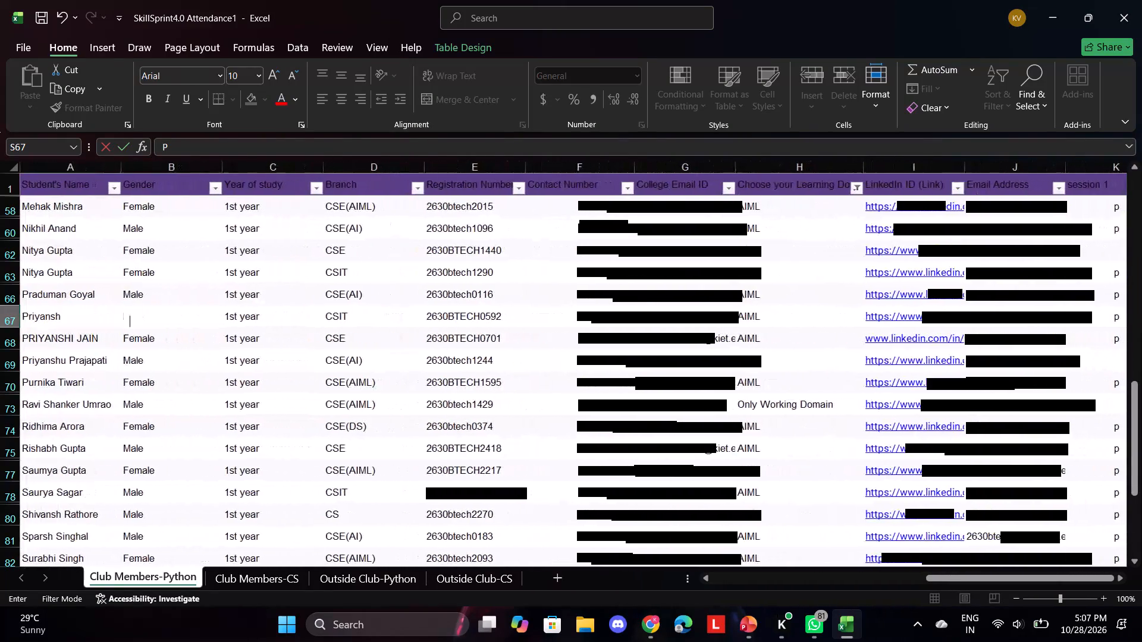
{"action": "left_click", "coordinate": [77, 360]}
{"action": "scroll", "coordinate": [173, 363], "scroll_direction": "left", "scroll_amount": 1}
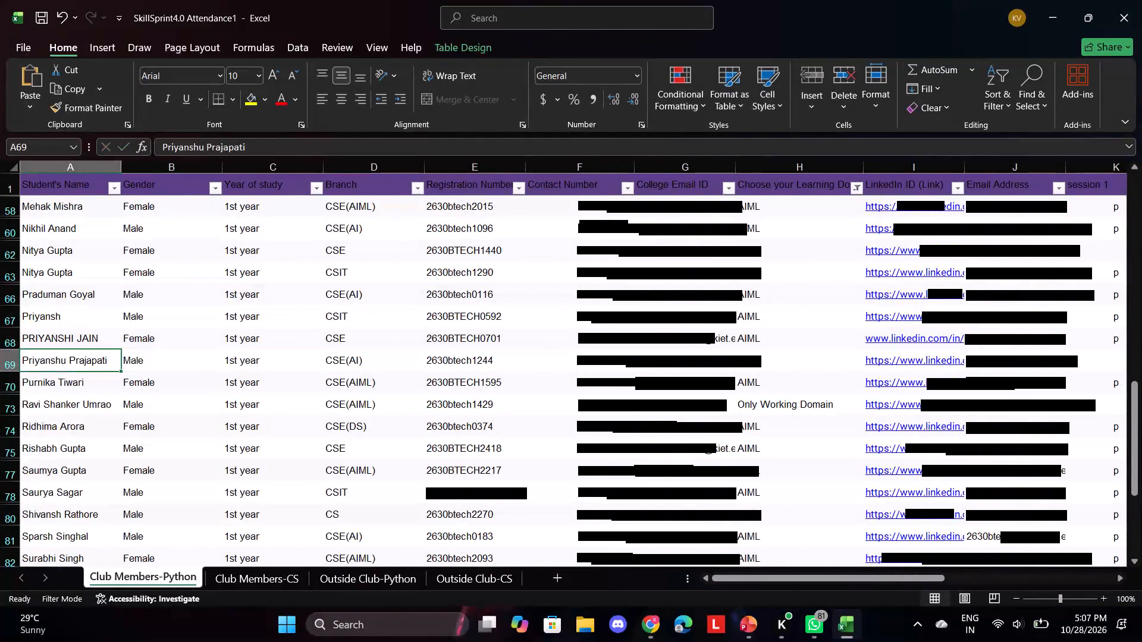
{"action": "scroll", "coordinate": [173, 363], "scroll_direction": "left", "scroll_amount": 3}
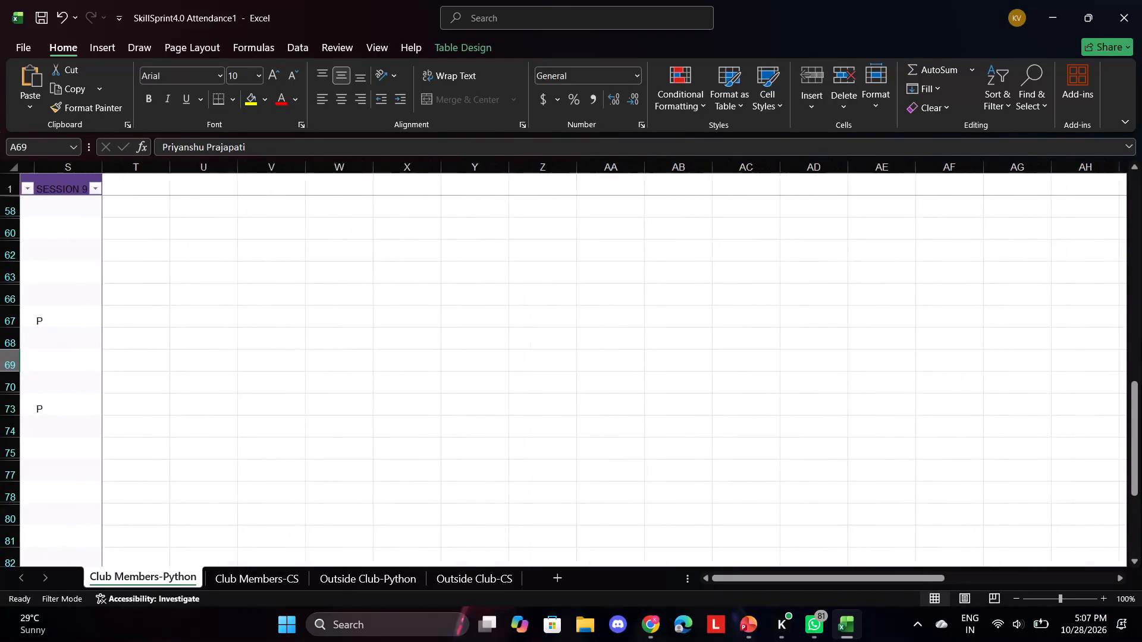
{"action": "scroll", "coordinate": [173, 363], "scroll_direction": "left", "scroll_amount": 1}
{"action": "left_click", "coordinate": [72, 360]}
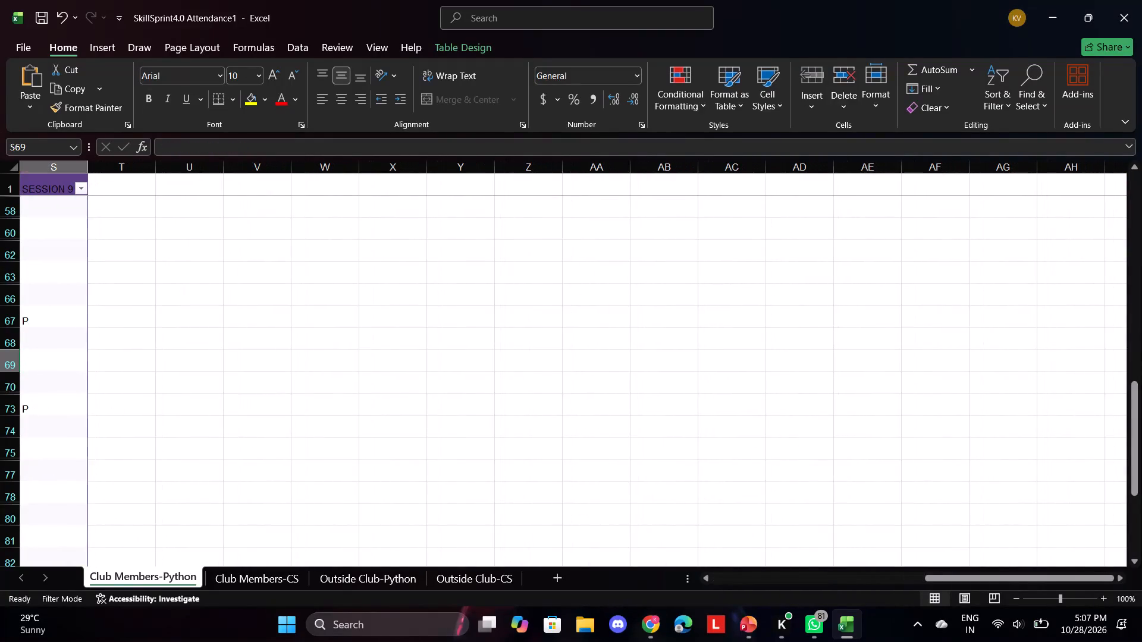
{"action": "key", "text": "p"}
{"action": "scroll", "coordinate": [72, 360], "scroll_direction": "right", "scroll_amount": 1}
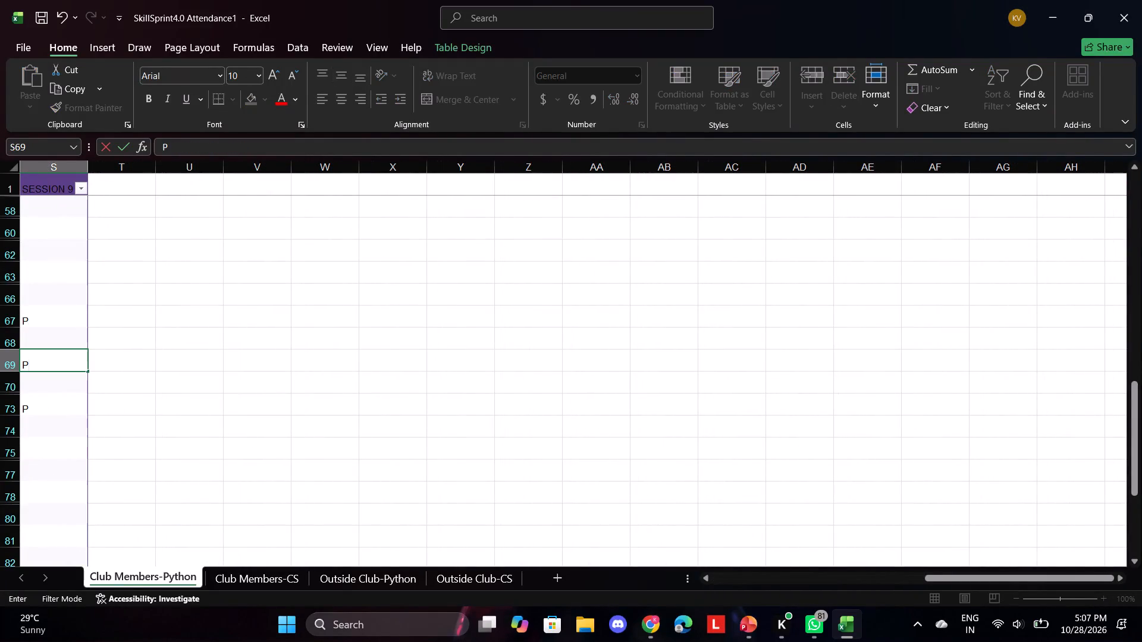
{"action": "scroll", "coordinate": [72, 360], "scroll_direction": "right", "scroll_amount": 1}
{"action": "left_click", "coordinate": [41, 337]}
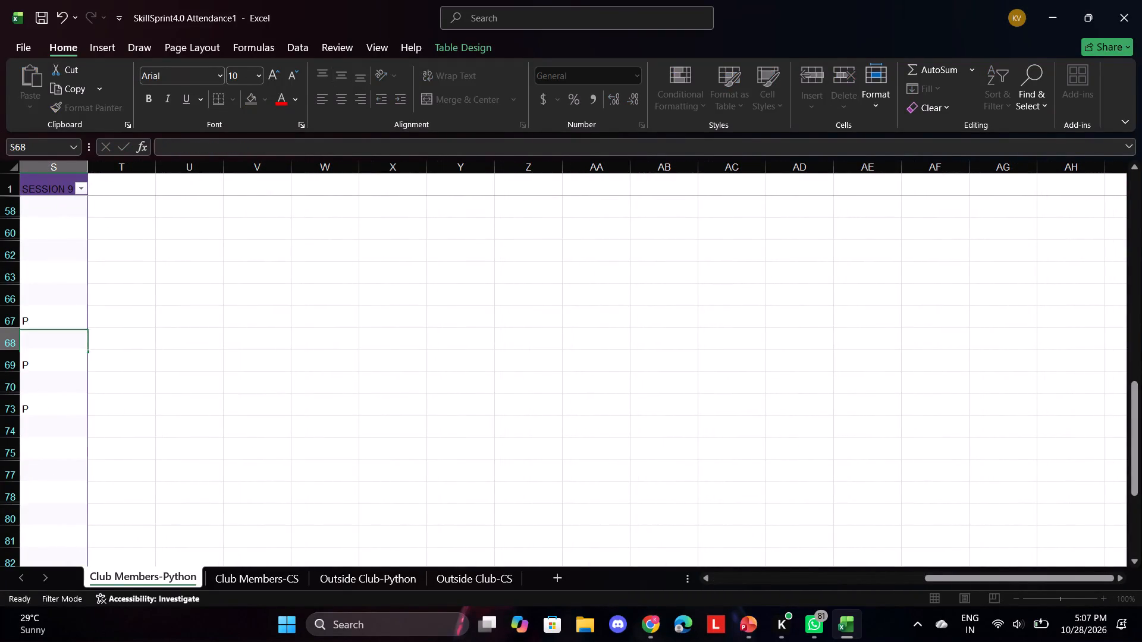
{"action": "scroll", "coordinate": [41, 337], "scroll_direction": "right", "scroll_amount": 7}
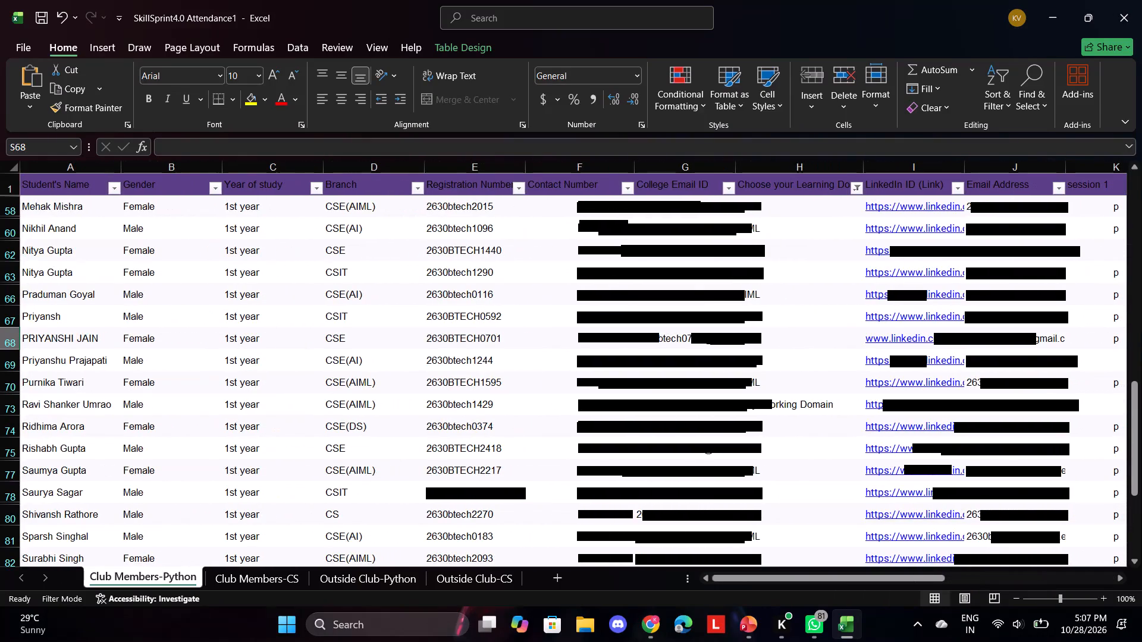
Enter the attendance mark P under SESSION 9 for the club member in row 68 of the Club Members-Python sheet.
{"action": "scroll", "coordinate": [259, 350], "scroll_direction": "left", "scroll_amount": 3}
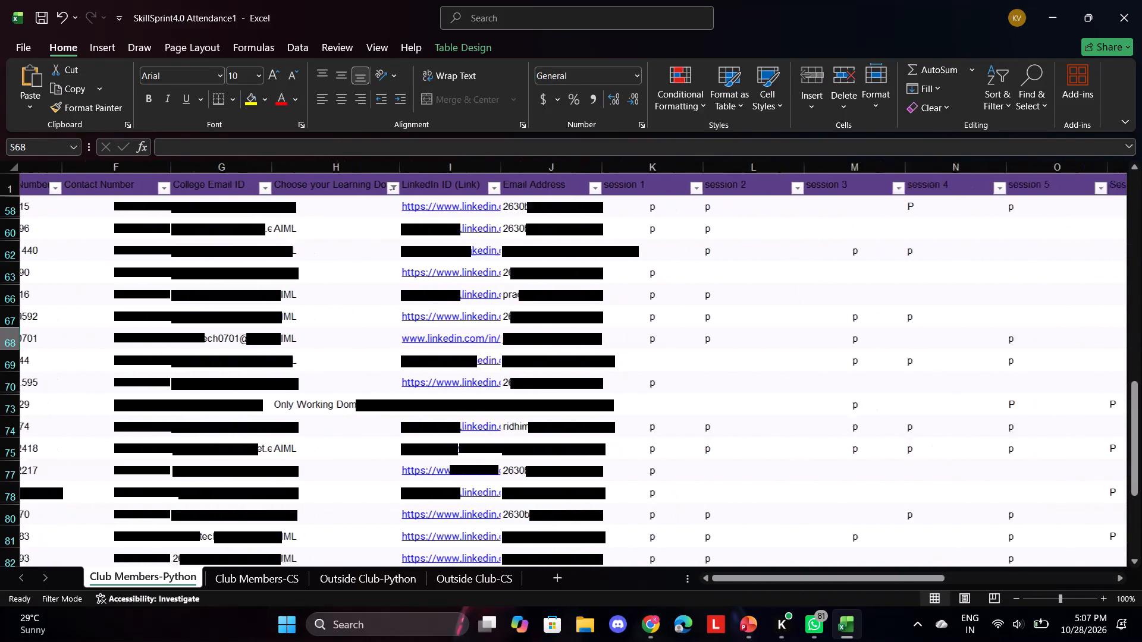
{"action": "scroll", "coordinate": [259, 350], "scroll_direction": "left", "scroll_amount": 3}
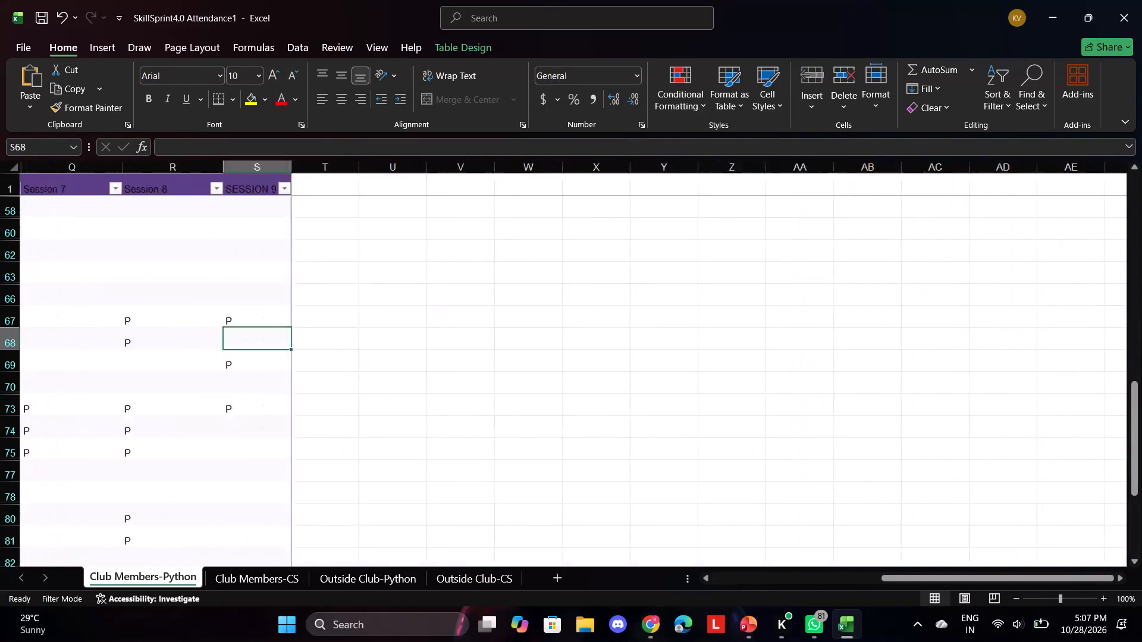
{"action": "scroll", "coordinate": [259, 350], "scroll_direction": "right", "scroll_amount": 4}
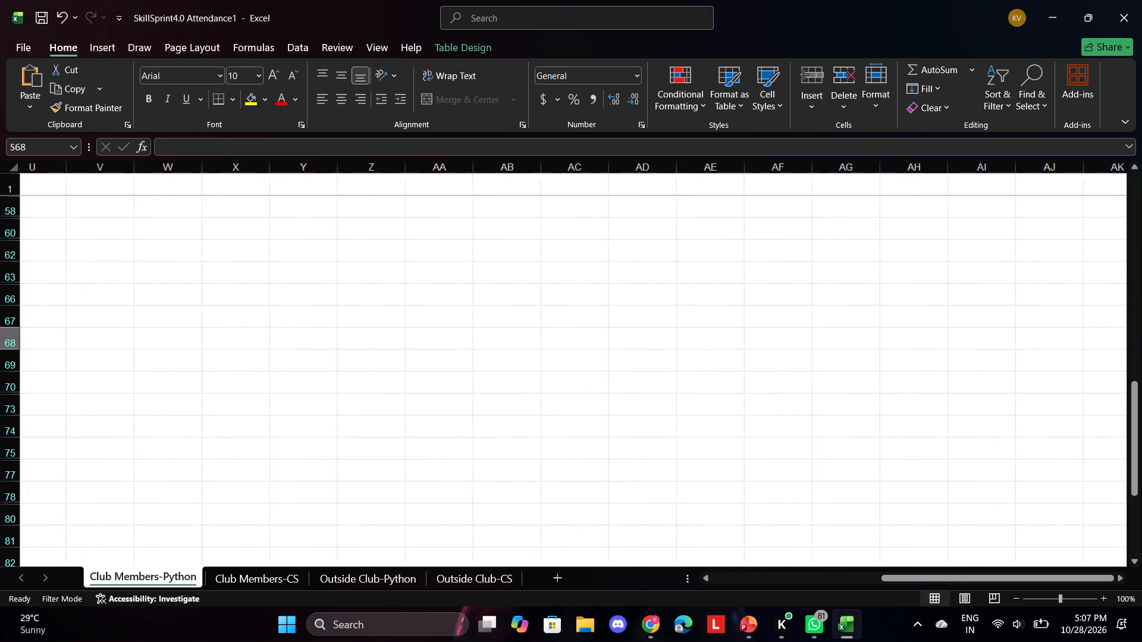
{"action": "scroll", "coordinate": [259, 350], "scroll_direction": "right", "scroll_amount": 3}
{"action": "left_click", "coordinate": [151, 332]}
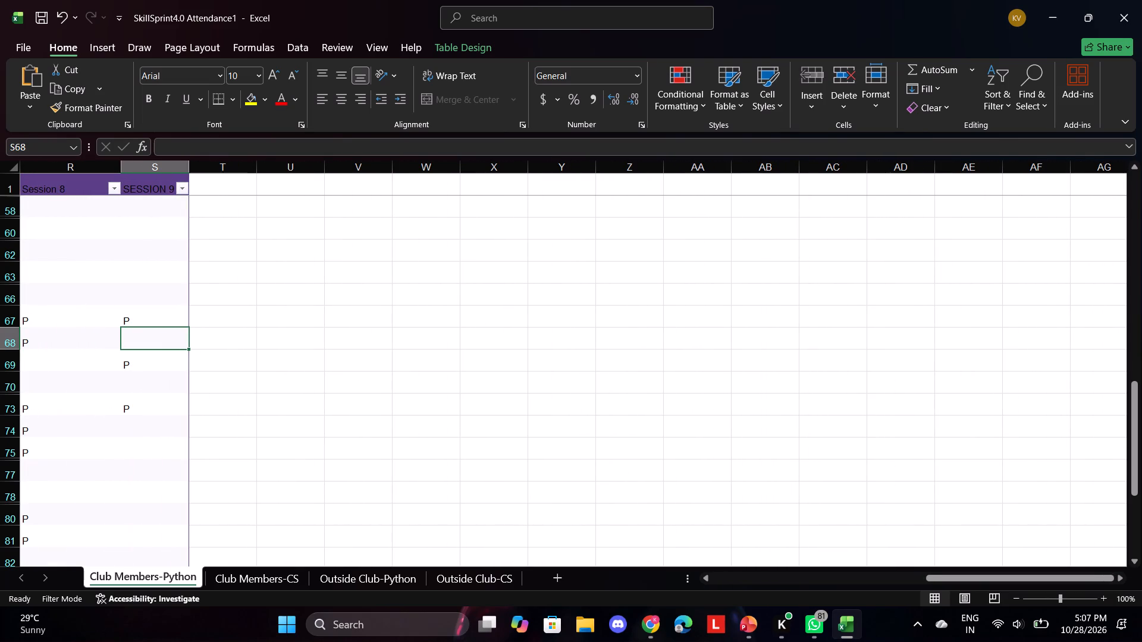
{"action": "key", "text": "p"}
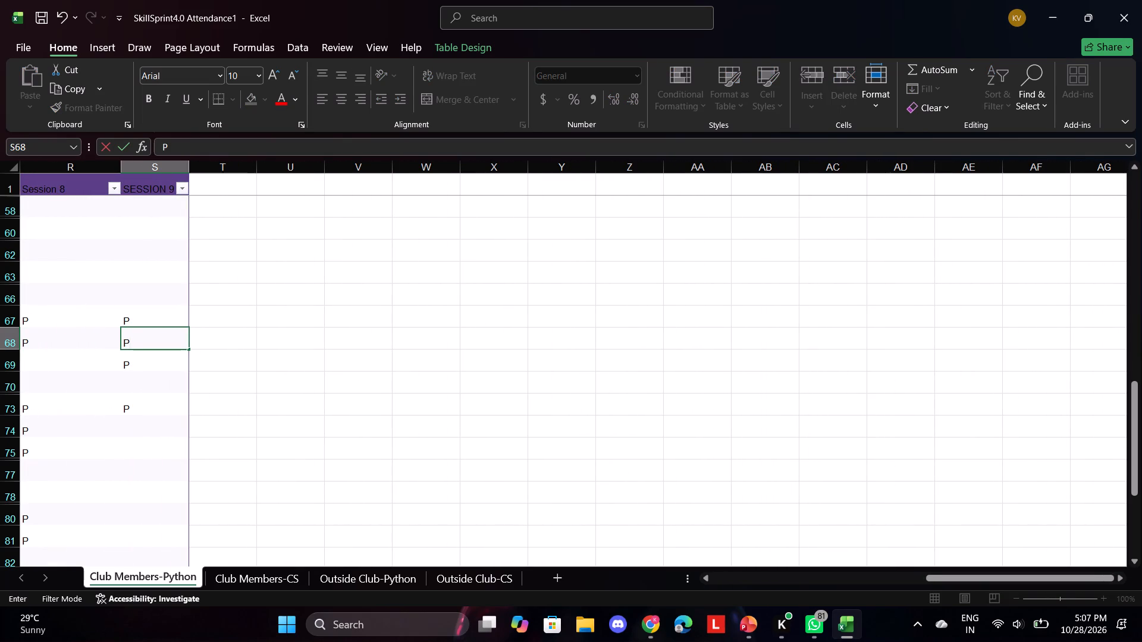
{"action": "scroll", "coordinate": [151, 332], "scroll_direction": "right", "scroll_amount": 14}
{"action": "scroll", "coordinate": [151, 332], "scroll_direction": "down", "scroll_amount": 3, "text": "ctrl"}
{"action": "left_click", "coordinate": [274, 361]}
Enter the attendance mark P under SESSION 9 for the club member in row 75 of the Club Members-Python sheet.
{"action": "scroll", "coordinate": [274, 361], "scroll_direction": "right", "scroll_amount": 8}
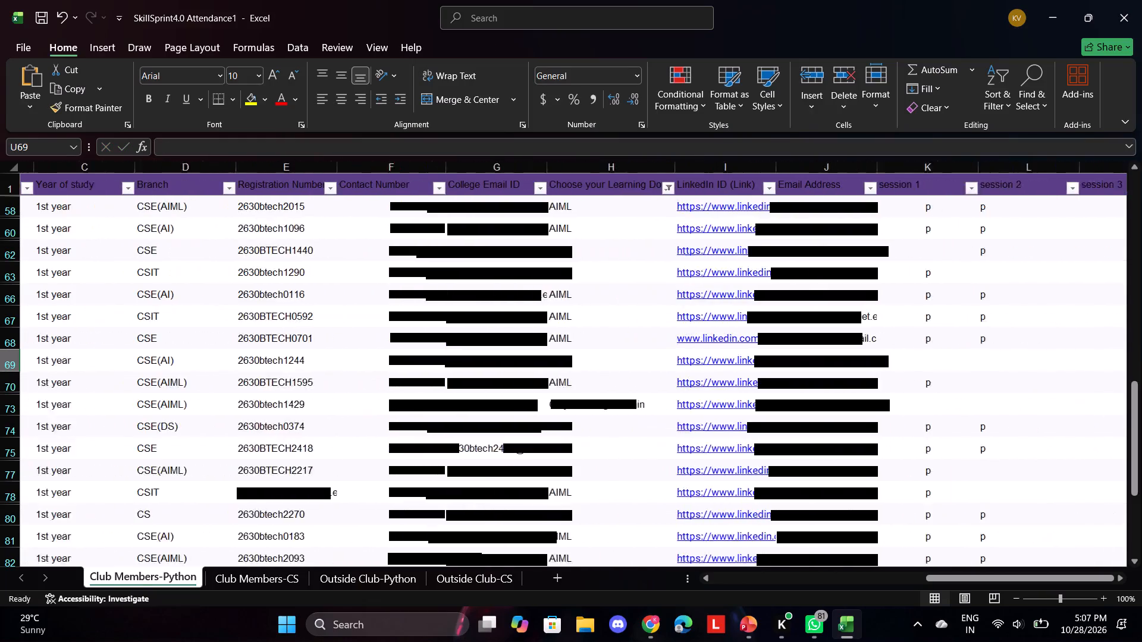
{"action": "scroll", "coordinate": [95, 441], "scroll_direction": "right", "scroll_amount": 1}
{"action": "scroll", "coordinate": [95, 441], "scroll_direction": "down", "scroll_amount": 1}
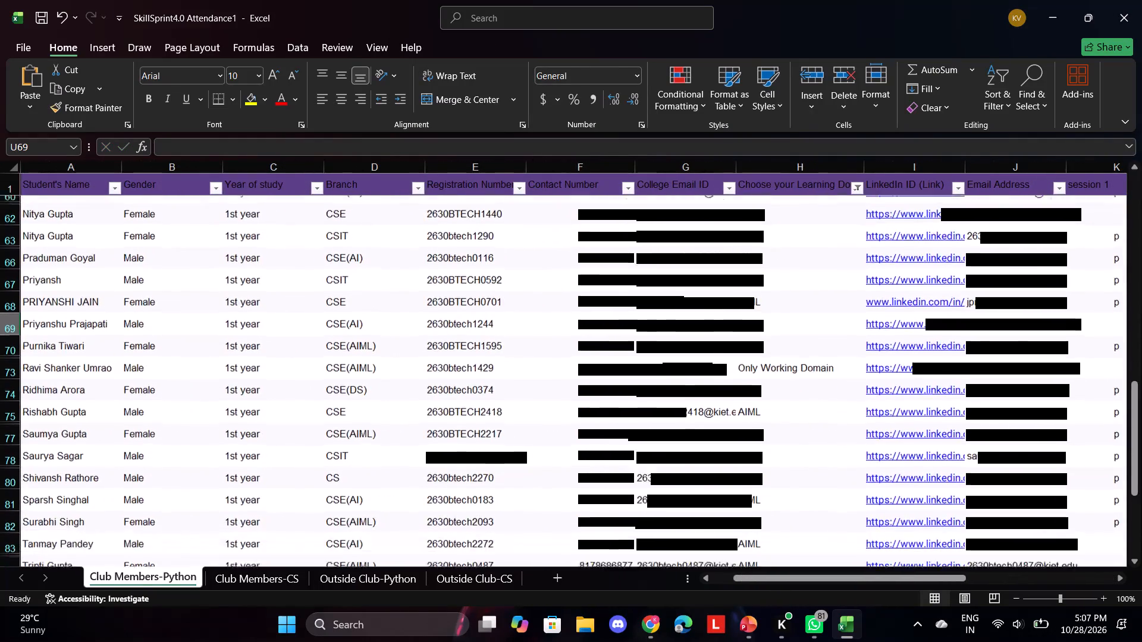
{"action": "scroll", "coordinate": [95, 441], "scroll_direction": "down", "scroll_amount": 1}
{"action": "scroll", "coordinate": [95, 441], "scroll_direction": "up", "scroll_amount": 1}
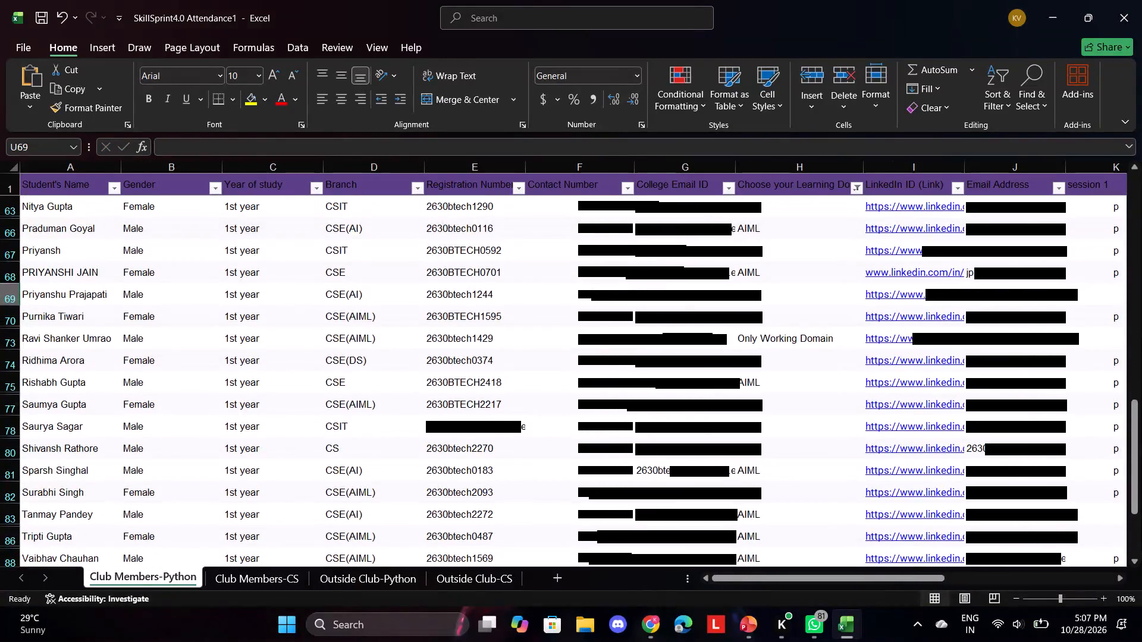
{"action": "left_click", "coordinate": [51, 386]}
{"action": "scroll", "coordinate": [51, 386], "scroll_direction": "left", "scroll_amount": 2}
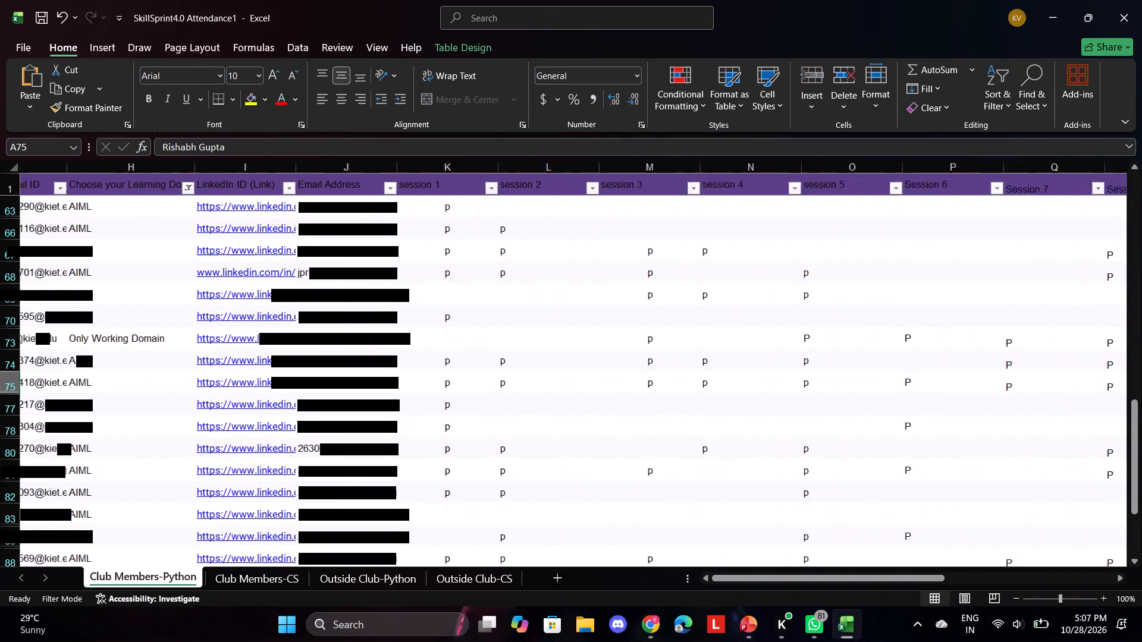
{"action": "scroll", "coordinate": [51, 386], "scroll_direction": "left", "scroll_amount": 4}
{"action": "left_click", "coordinate": [51, 386]}
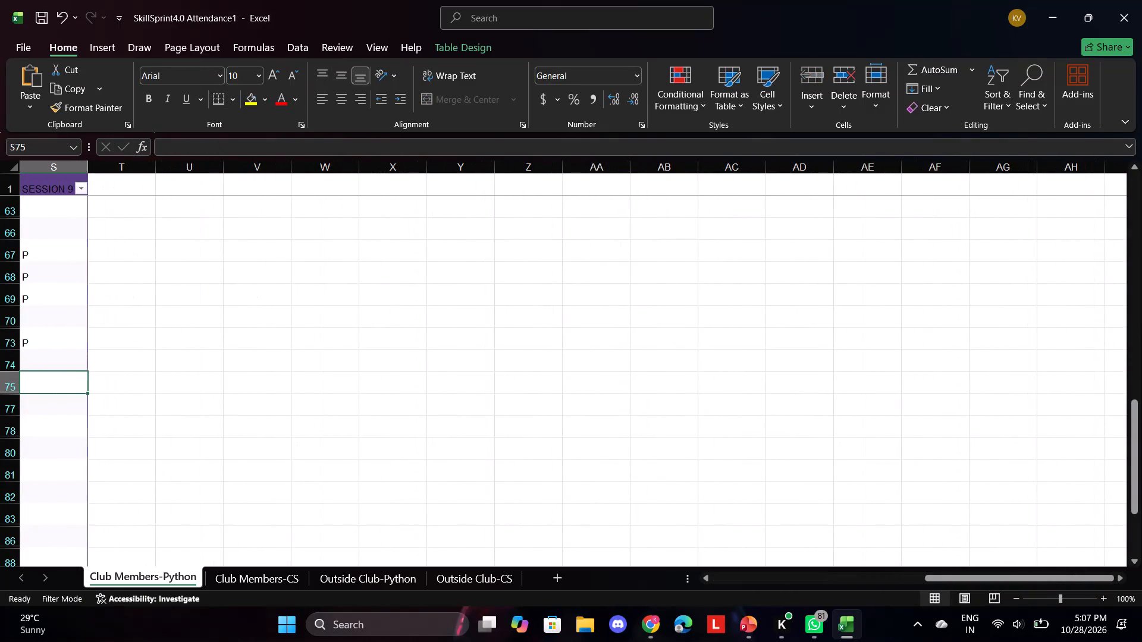
{"action": "key", "text": "bracketleft"}
{"action": "key", "text": "BackSpace"}
{"action": "key", "text": "p"}
Enter the attendance mark P under SESSION 9 for the club member in row 82 of the Club Members-Python sheet.
{"action": "scroll", "coordinate": [51, 386], "scroll_direction": "right", "scroll_amount": 1}
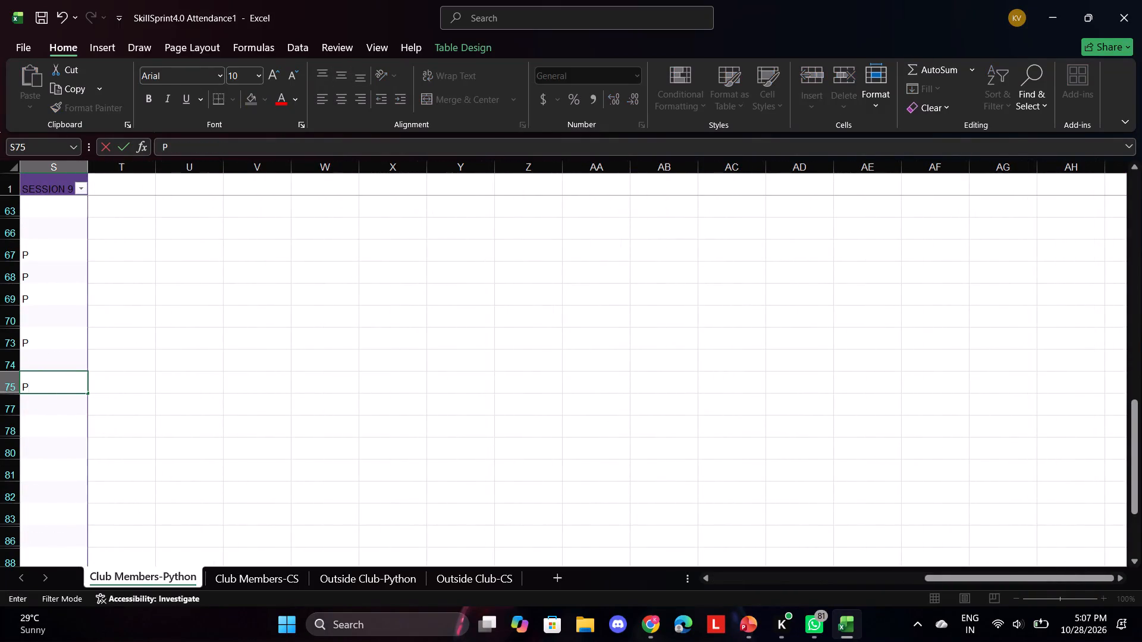
{"action": "scroll", "coordinate": [51, 386], "scroll_direction": "right", "scroll_amount": 2}
{"action": "scroll", "coordinate": [239, 373], "scroll_direction": "right", "scroll_amount": 6}
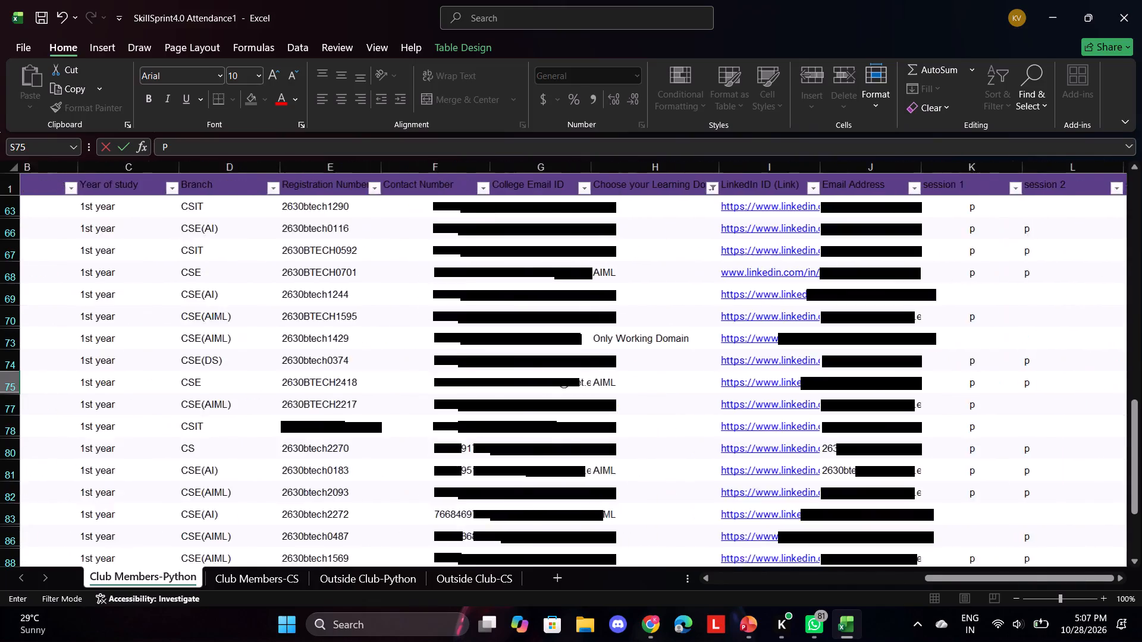
{"action": "scroll", "coordinate": [332, 373], "scroll_direction": "right", "scroll_amount": 3}
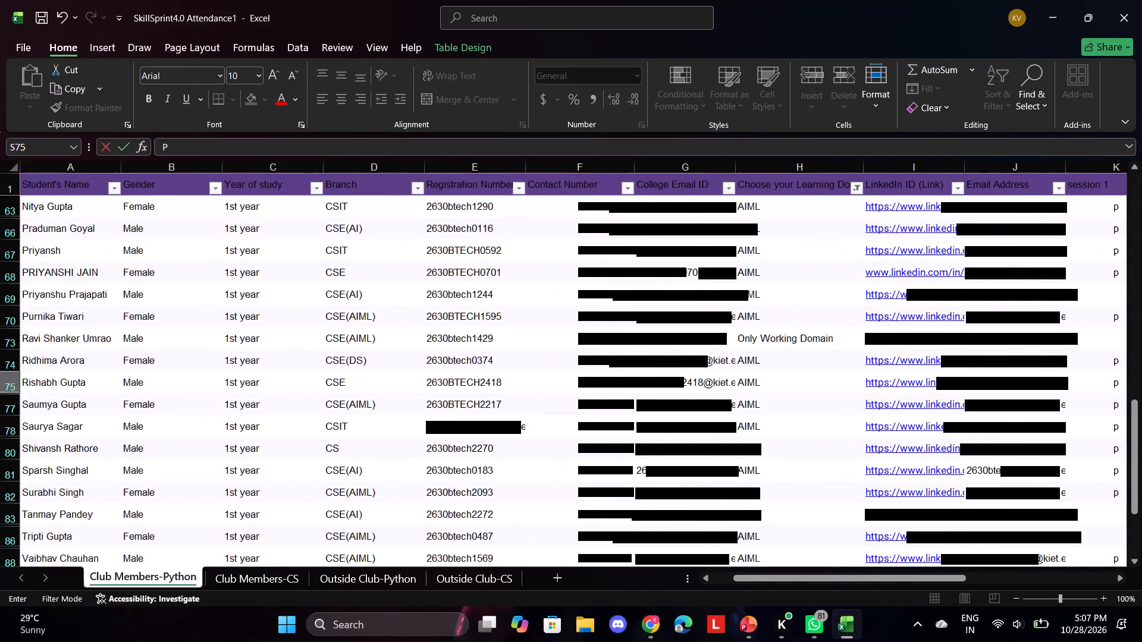
{"action": "left_click", "coordinate": [60, 494]}
{"action": "scroll", "coordinate": [60, 494], "scroll_direction": "left", "scroll_amount": 4}
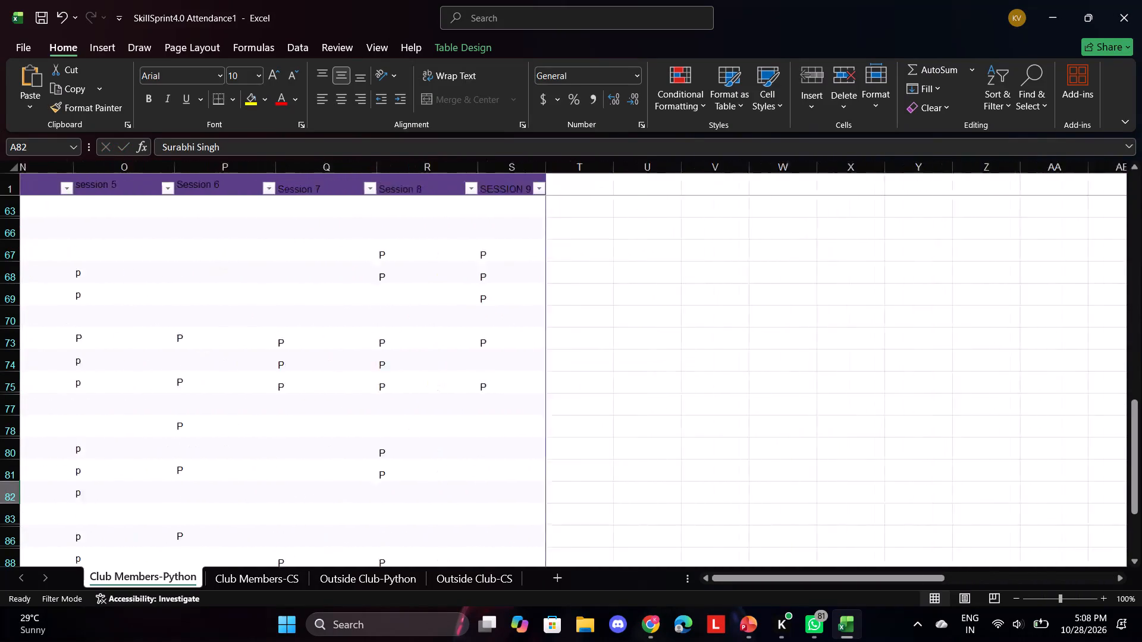
{"action": "scroll", "coordinate": [60, 494], "scroll_direction": "left", "scroll_amount": 1}
{"action": "scroll", "coordinate": [60, 494], "scroll_direction": "right", "scroll_amount": 5}
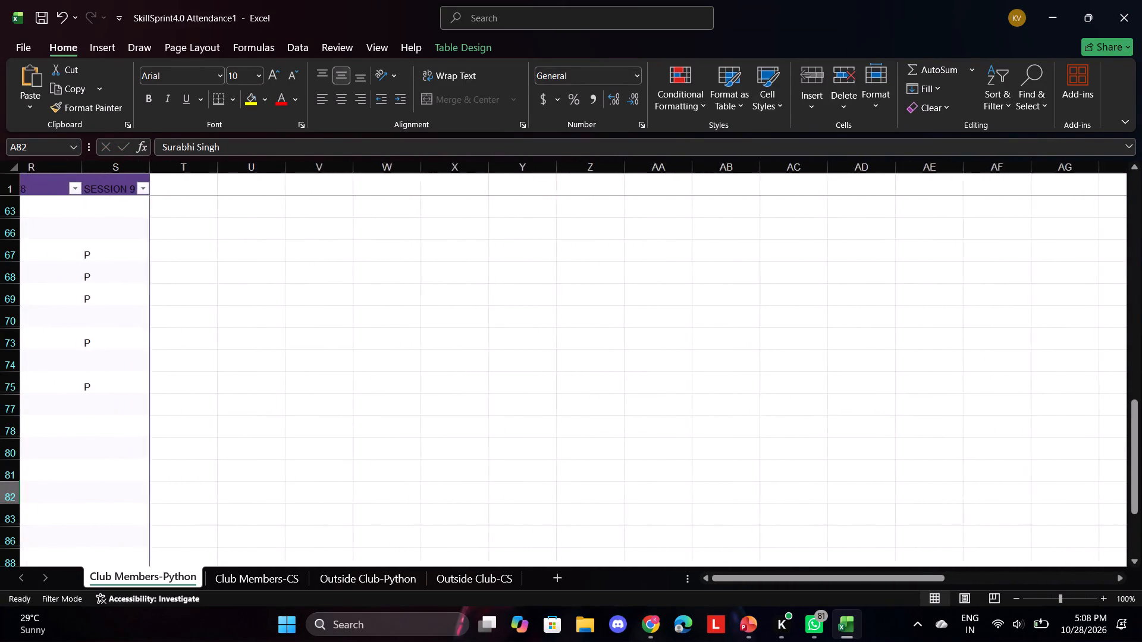
{"action": "left_click", "coordinate": [136, 498]}
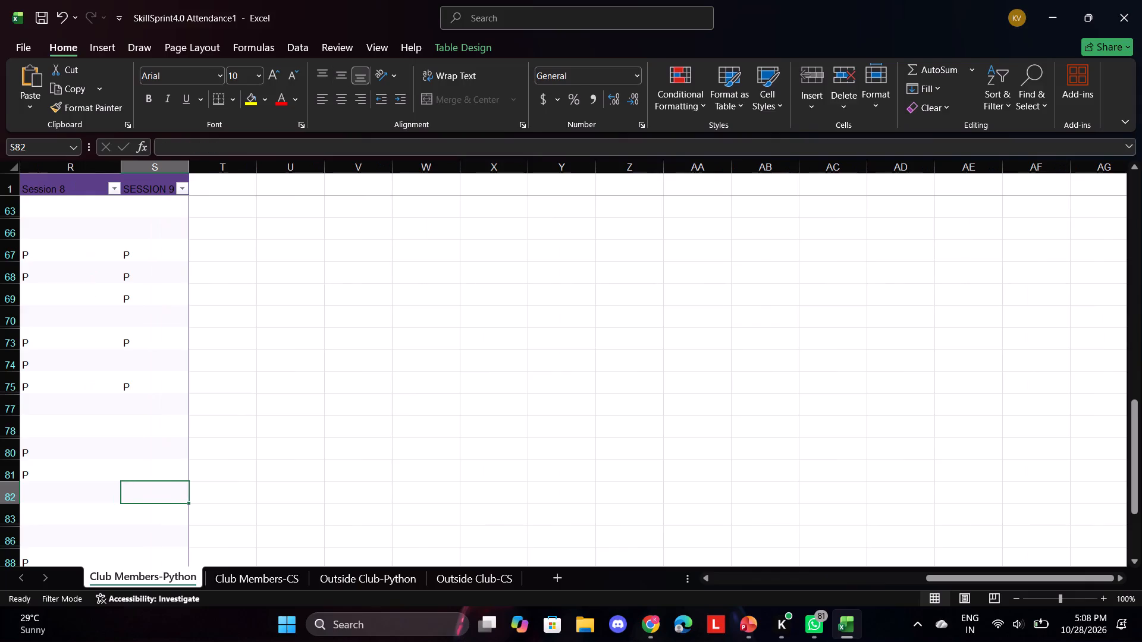
{"action": "key", "text": "p"}
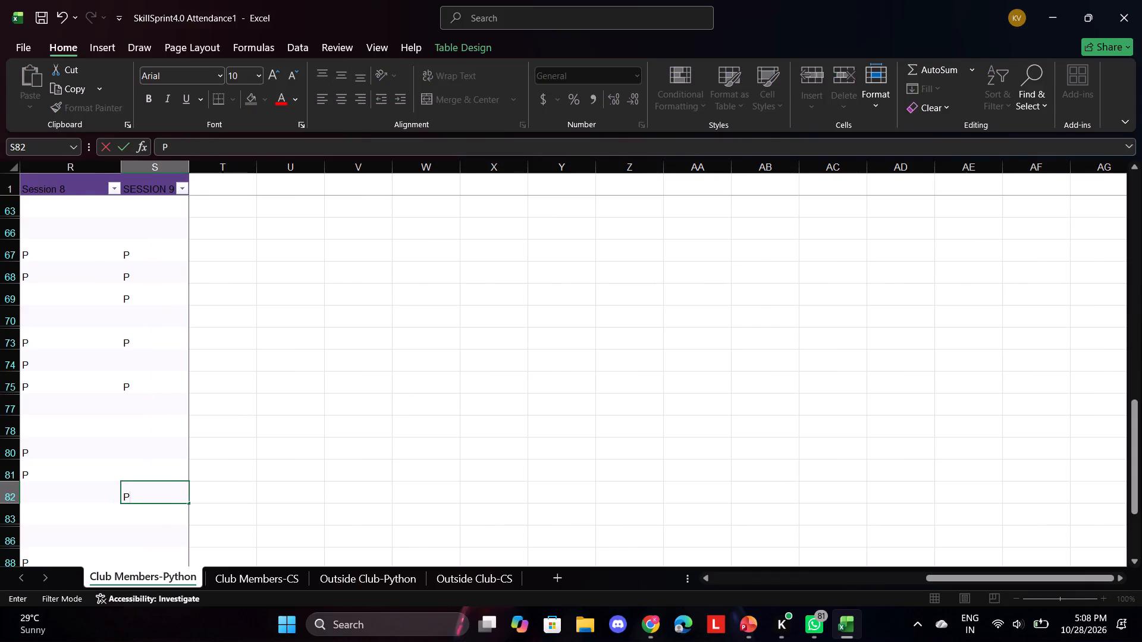
Enter the attendance mark P under SESSION 9 for the club member in row 58 of the Club Members-Python sheet.
{"action": "scroll", "coordinate": [136, 498], "scroll_direction": "right", "scroll_amount": 7}
{"action": "scroll", "coordinate": [253, 433], "scroll_direction": "right", "scroll_amount": 6}
{"action": "scroll", "coordinate": [253, 433], "scroll_direction": "up", "scroll_amount": 2}
{"action": "scroll", "coordinate": [253, 433], "scroll_direction": "right", "scroll_amount": 2}
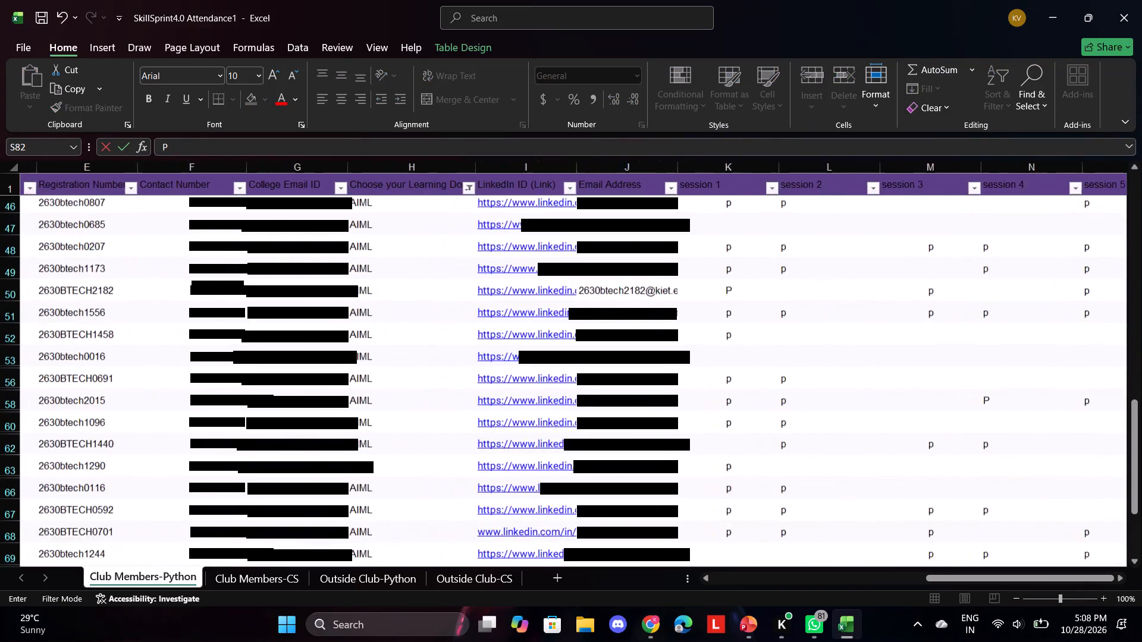
{"action": "scroll", "coordinate": [253, 433], "scroll_direction": "right", "scroll_amount": 3}
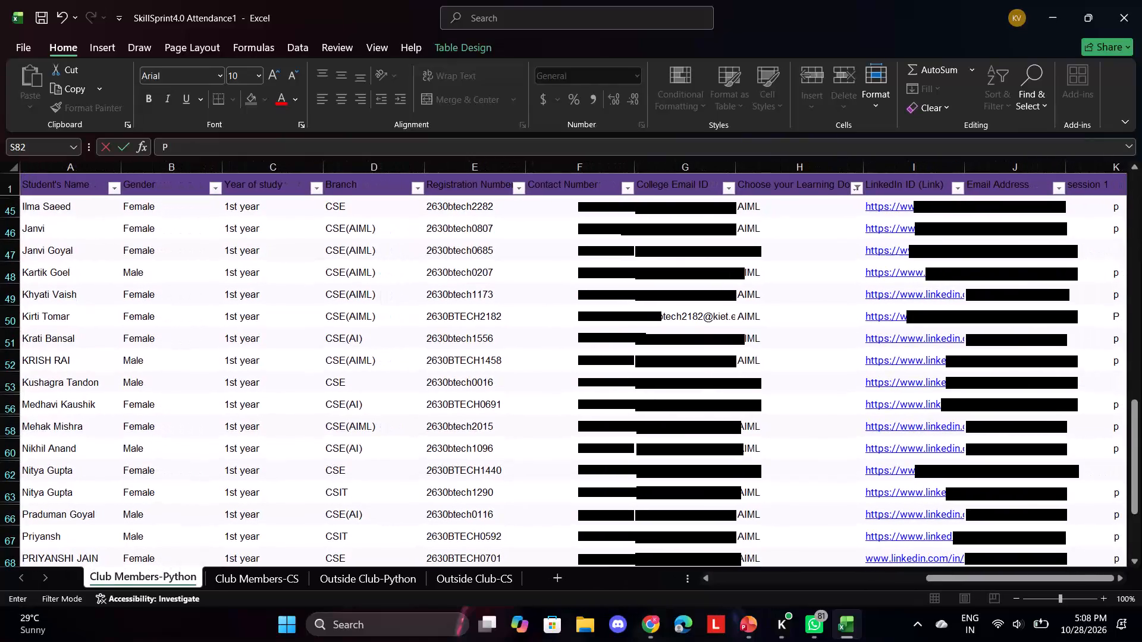
{"action": "scroll", "coordinate": [64, 458], "scroll_direction": "up", "scroll_amount": 2}
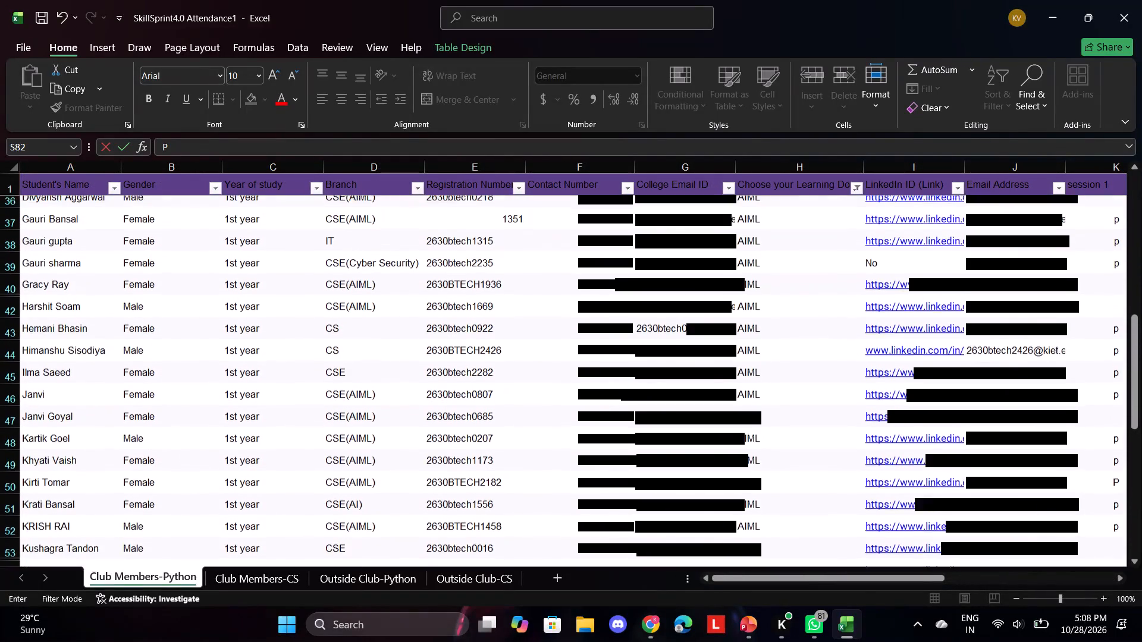
{"action": "scroll", "coordinate": [61, 491], "scroll_direction": "down", "scroll_amount": 1}
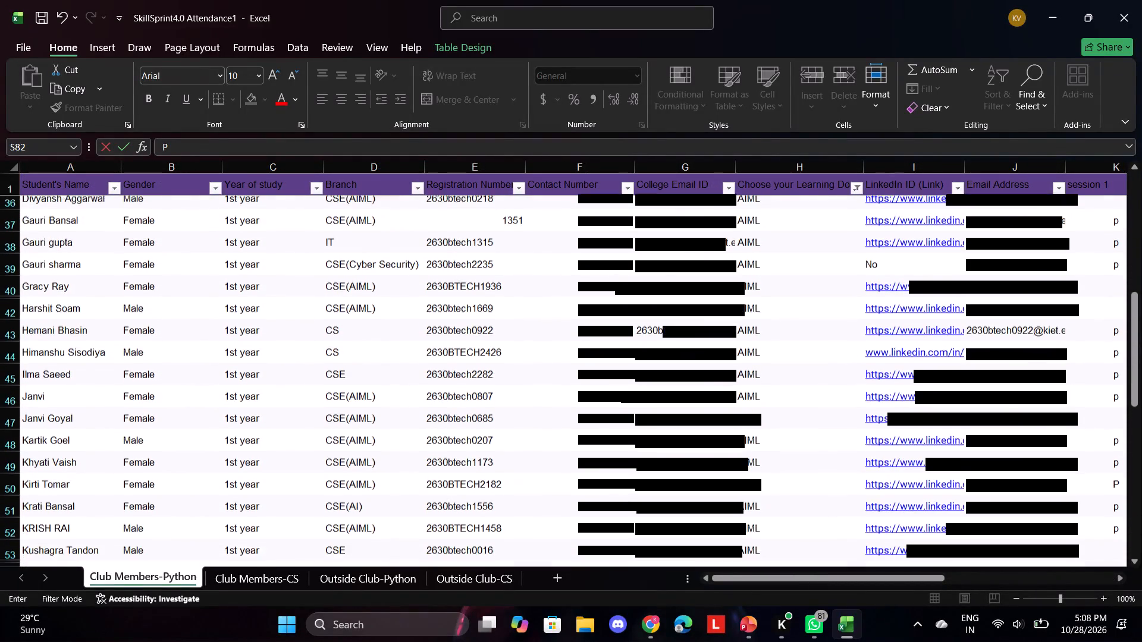
{"action": "scroll", "coordinate": [61, 491], "scroll_direction": "down", "scroll_amount": 2}
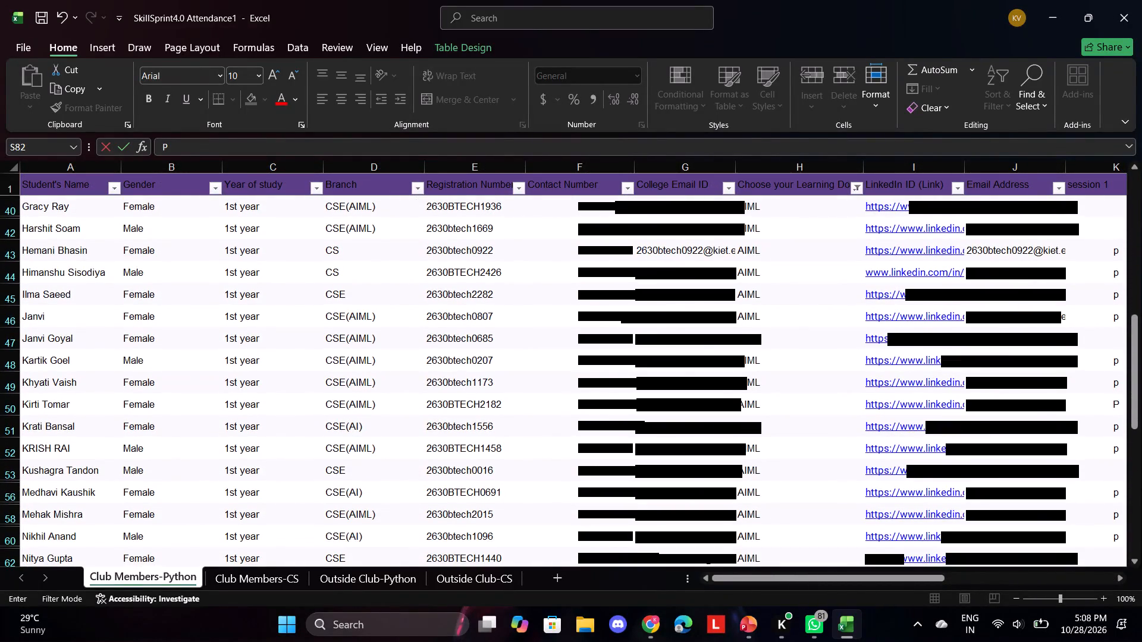
{"action": "left_click", "coordinate": [76, 521]}
{"action": "scroll", "coordinate": [76, 521], "scroll_direction": "left", "scroll_amount": 4}
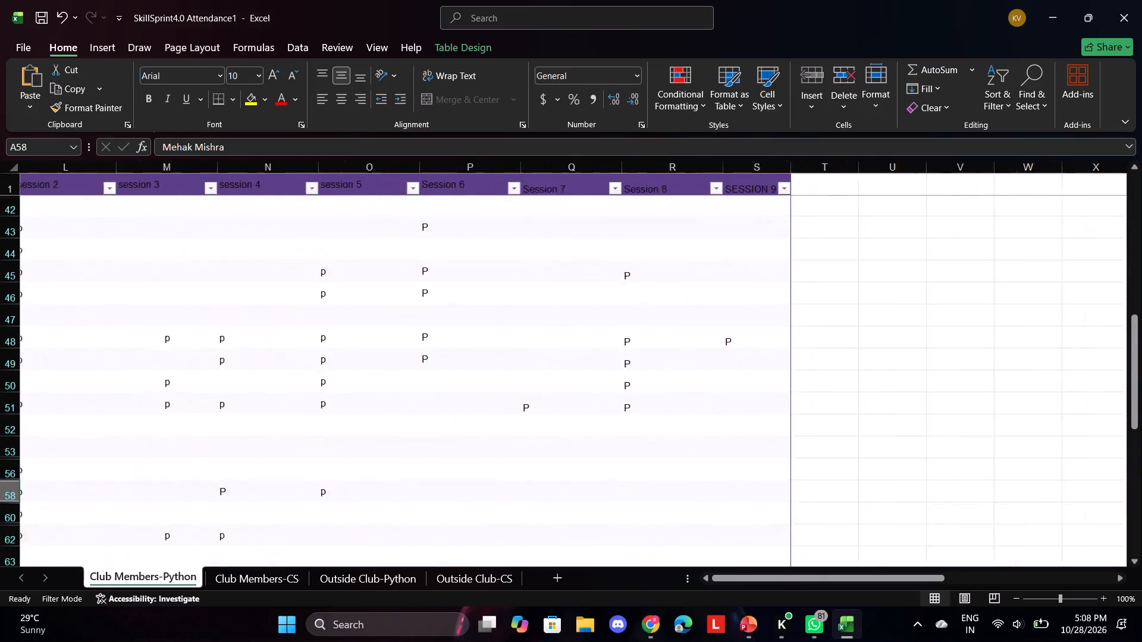
{"action": "scroll", "coordinate": [76, 521], "scroll_direction": "left", "scroll_amount": 1}
{"action": "scroll", "coordinate": [76, 521], "scroll_direction": "right", "scroll_amount": 2}
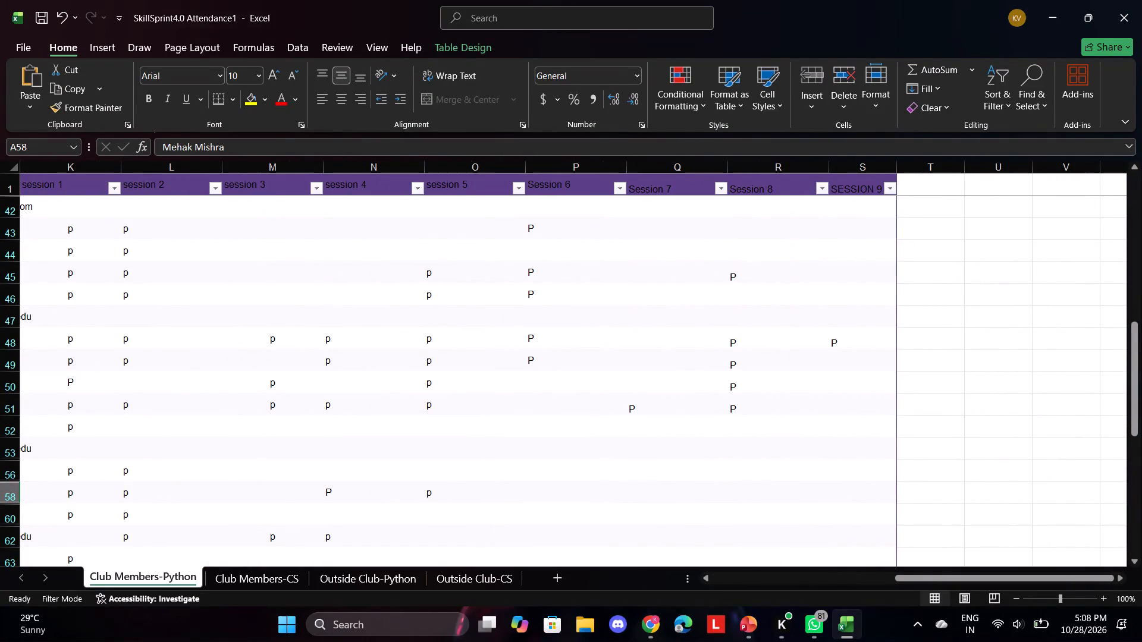
{"action": "left_click", "coordinate": [864, 472]}
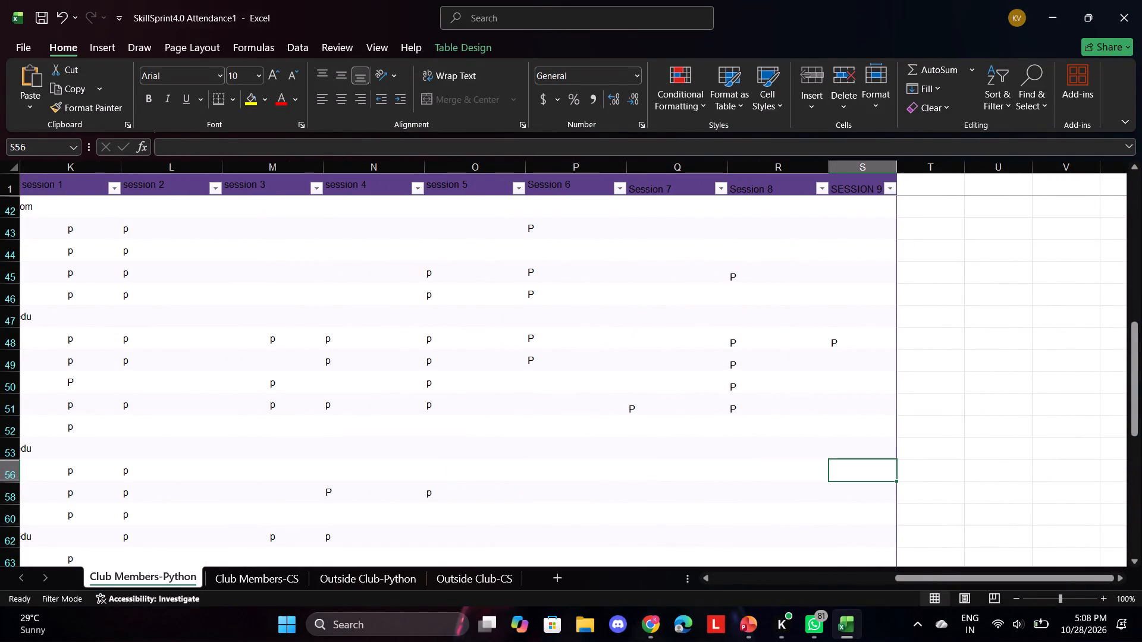
{"action": "left_click", "coordinate": [874, 495]}
{"action": "key", "text": "p"}
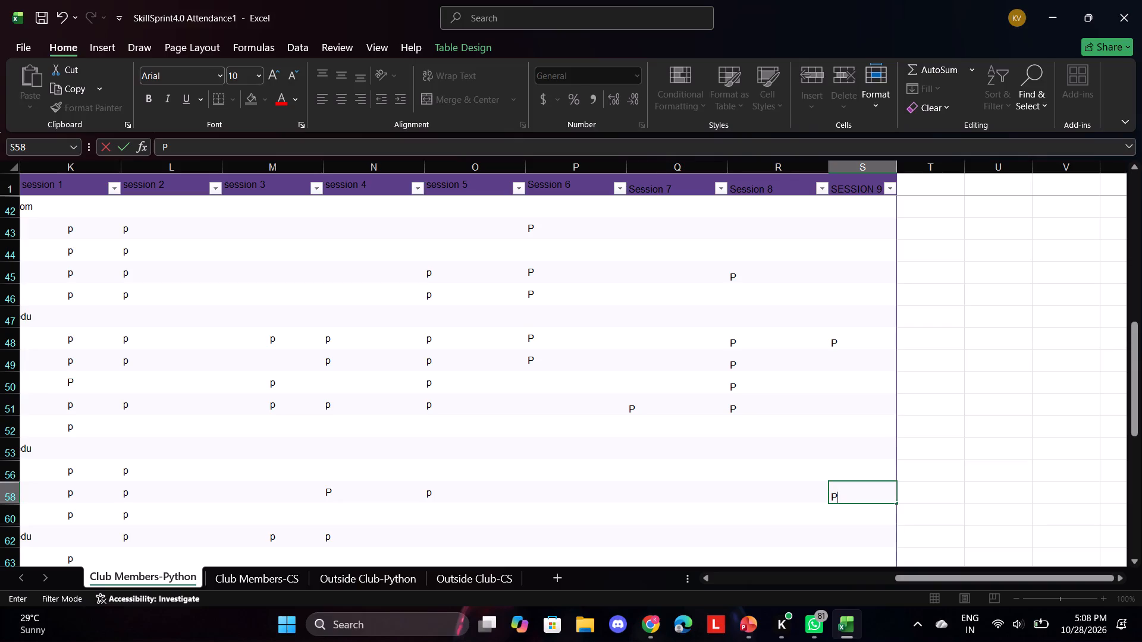
Enter the attendance mark P under SESSION 9 for the club member in row 50 of the Club Members-Python sheet.
{"action": "scroll", "coordinate": [874, 495], "scroll_direction": "right", "scroll_amount": 5}
{"action": "scroll", "coordinate": [548, 449], "scroll_direction": "right", "scroll_amount": 5}
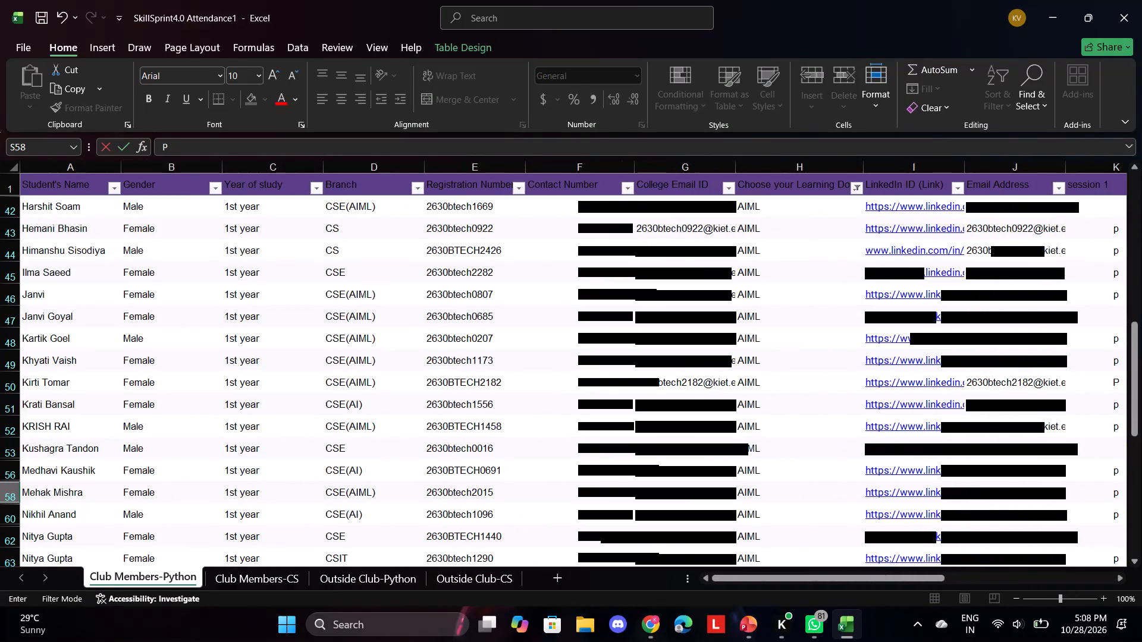
{"action": "left_click", "coordinate": [48, 389]}
{"action": "scroll", "coordinate": [108, 395], "scroll_direction": "left", "scroll_amount": 3}
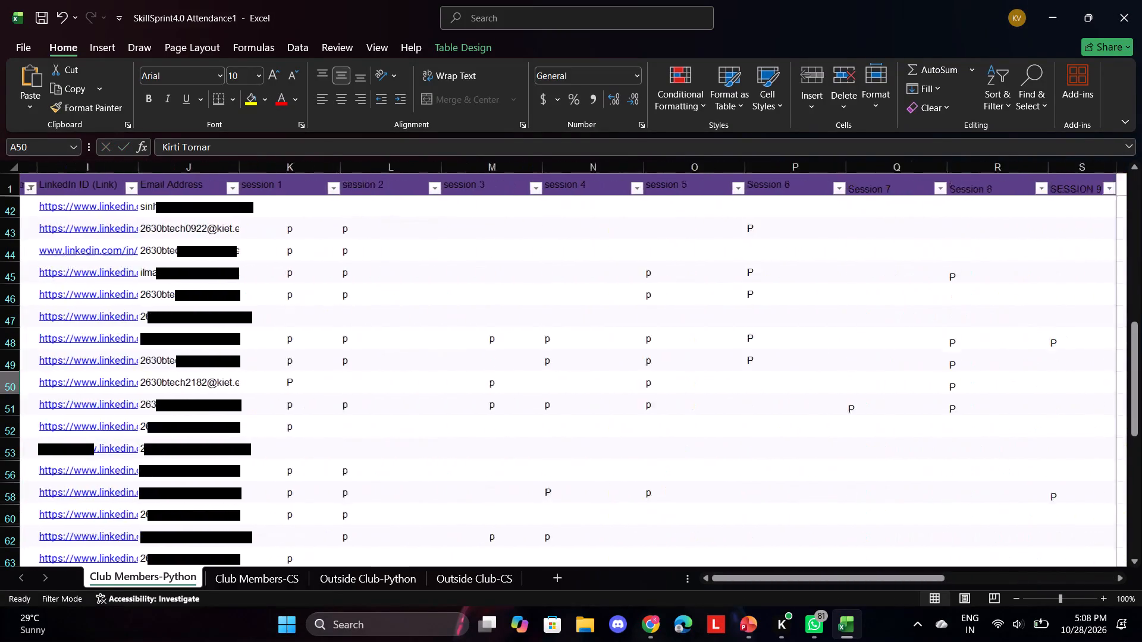
{"action": "scroll", "coordinate": [108, 395], "scroll_direction": "left", "scroll_amount": 1}
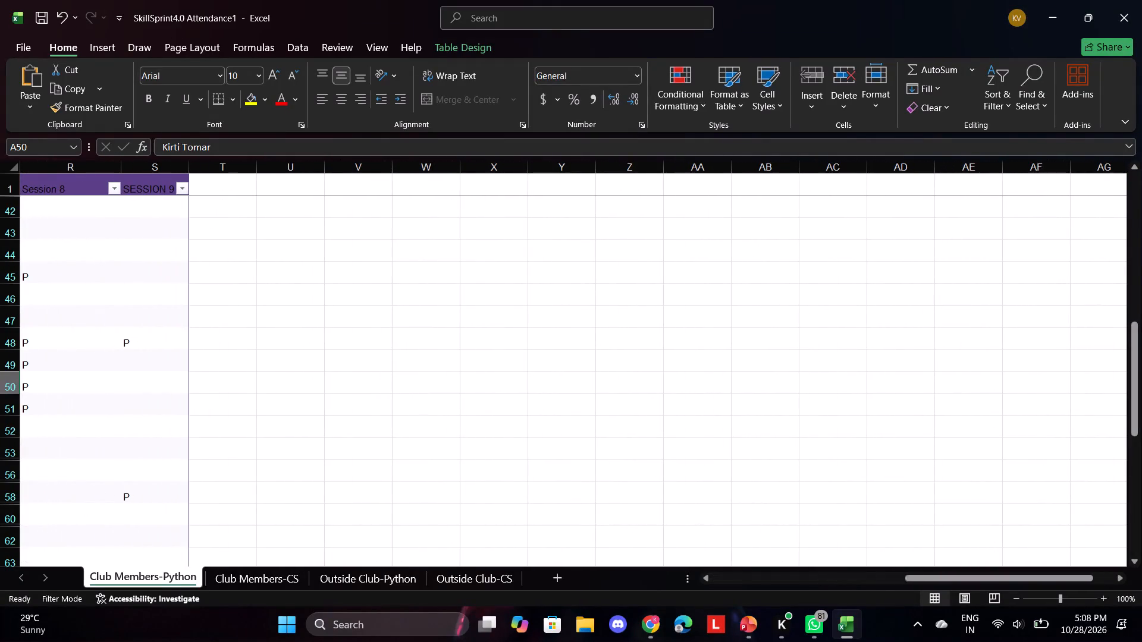
{"action": "left_click", "coordinate": [150, 386]}
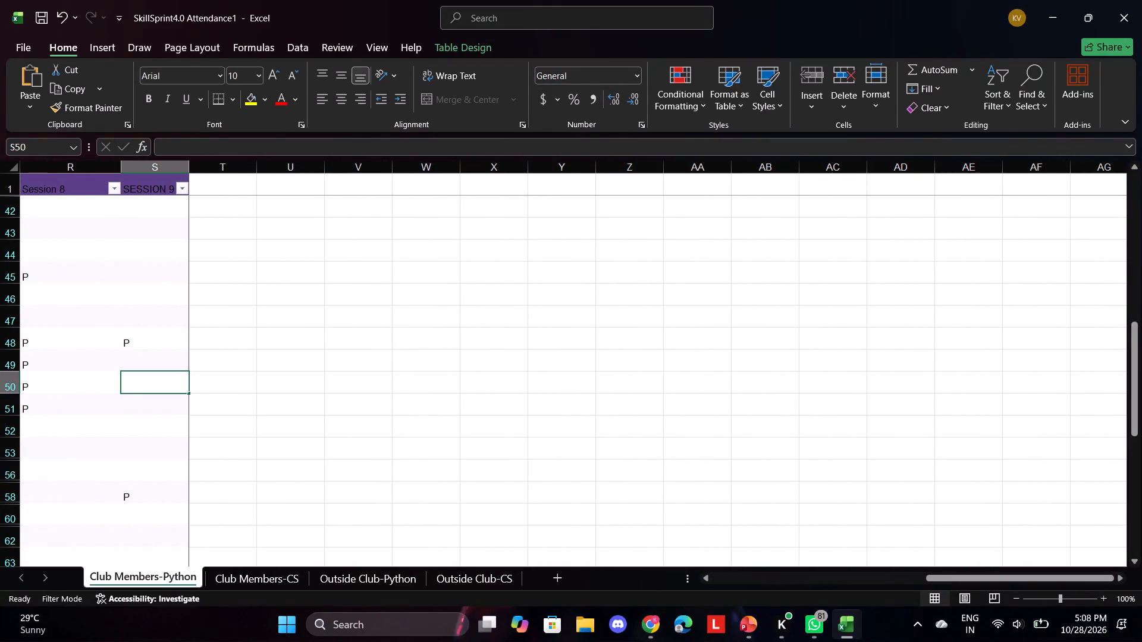
{"action": "key", "text": "p"}
{"action": "scroll", "coordinate": [150, 386], "scroll_direction": "right", "scroll_amount": 9}
{"action": "scroll", "coordinate": [252, 395], "scroll_direction": "right", "scroll_amount": 5}
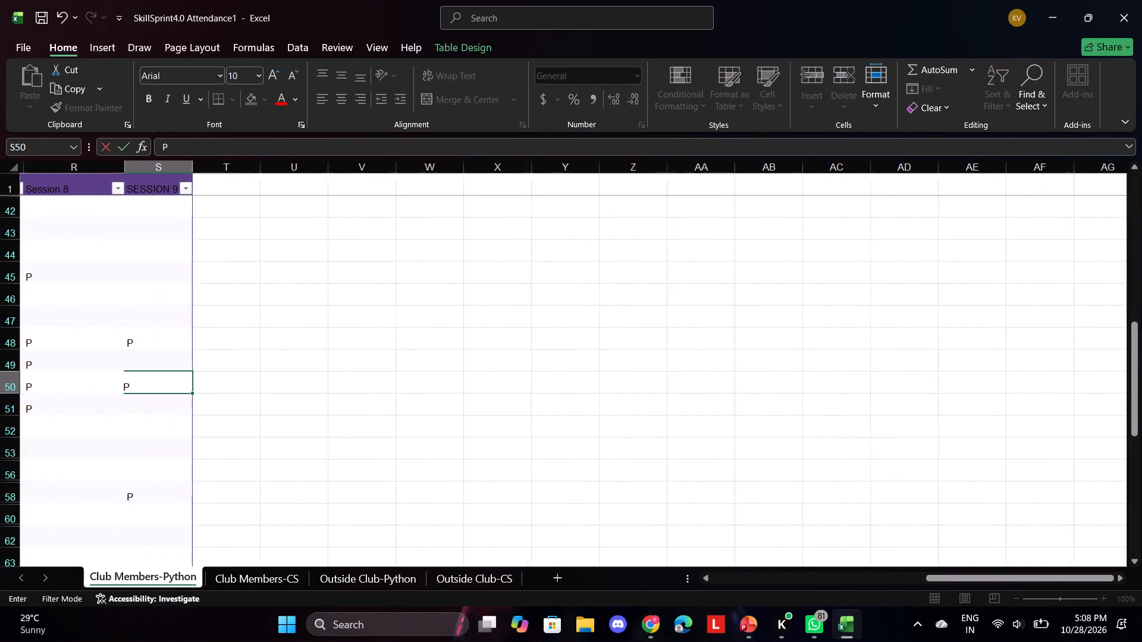
{"action": "scroll", "coordinate": [252, 395], "scroll_direction": "right", "scroll_amount": 1}
{"action": "scroll", "coordinate": [252, 395], "scroll_direction": "left", "scroll_amount": 2}
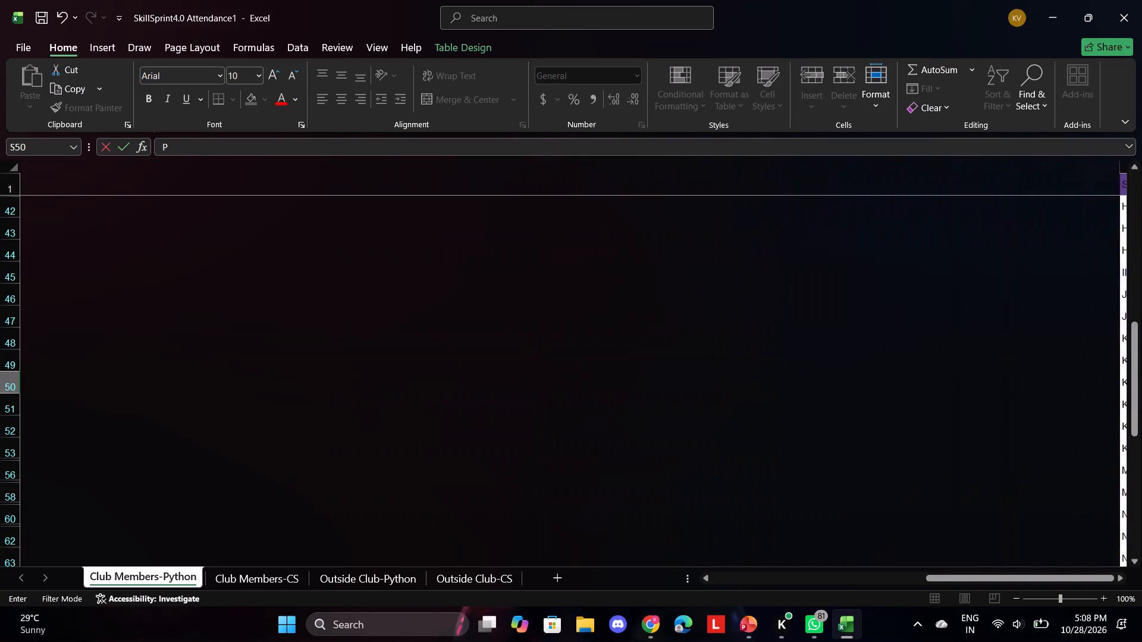
Enter the attendance mark P under SESSION 9 for the club member in row 46 of the Club Members-Python sheet.
{"action": "scroll", "coordinate": [252, 395], "scroll_direction": "left", "scroll_amount": 2}
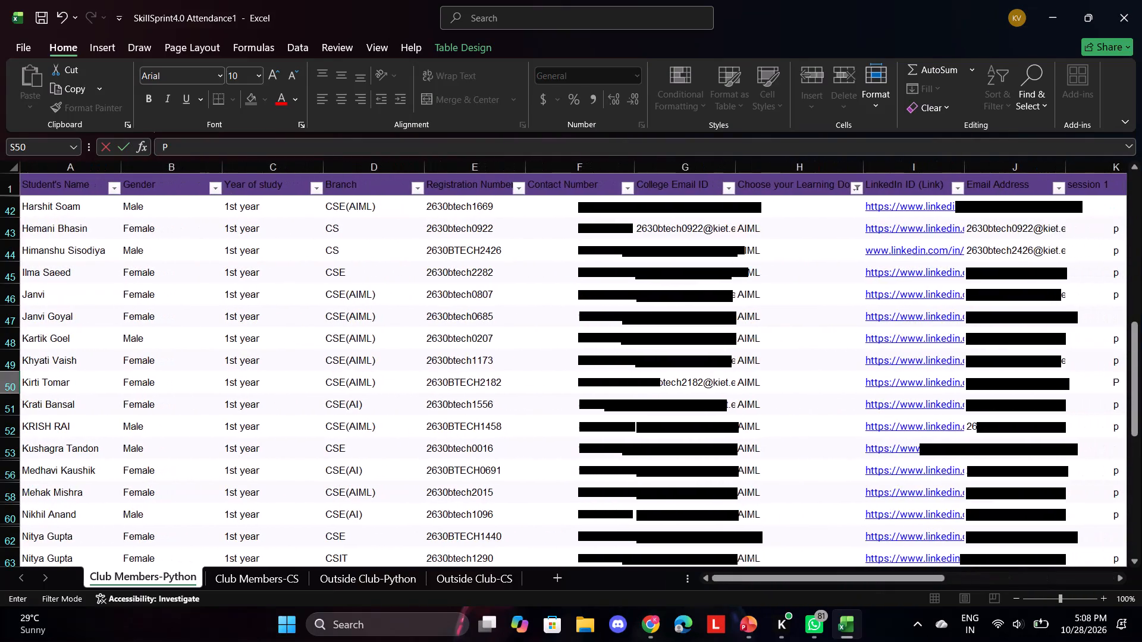
{"action": "left_click", "coordinate": [54, 298]}
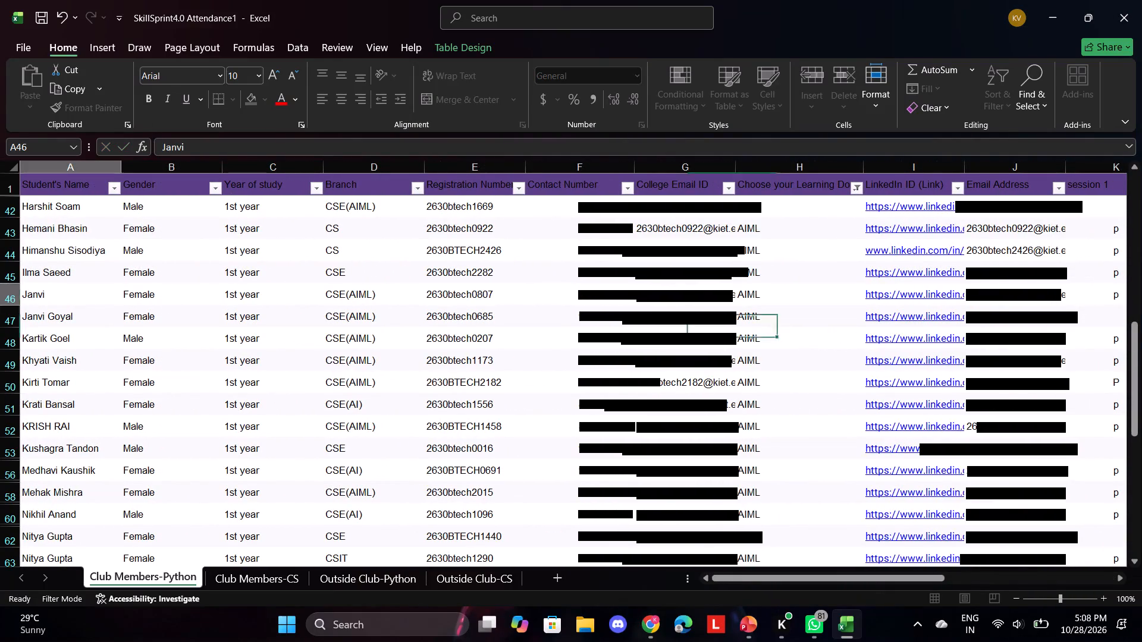
{"action": "scroll", "coordinate": [54, 298], "scroll_direction": "right", "scroll_amount": 1}
{"action": "scroll", "coordinate": [47, 300], "scroll_direction": "left", "scroll_amount": 3}
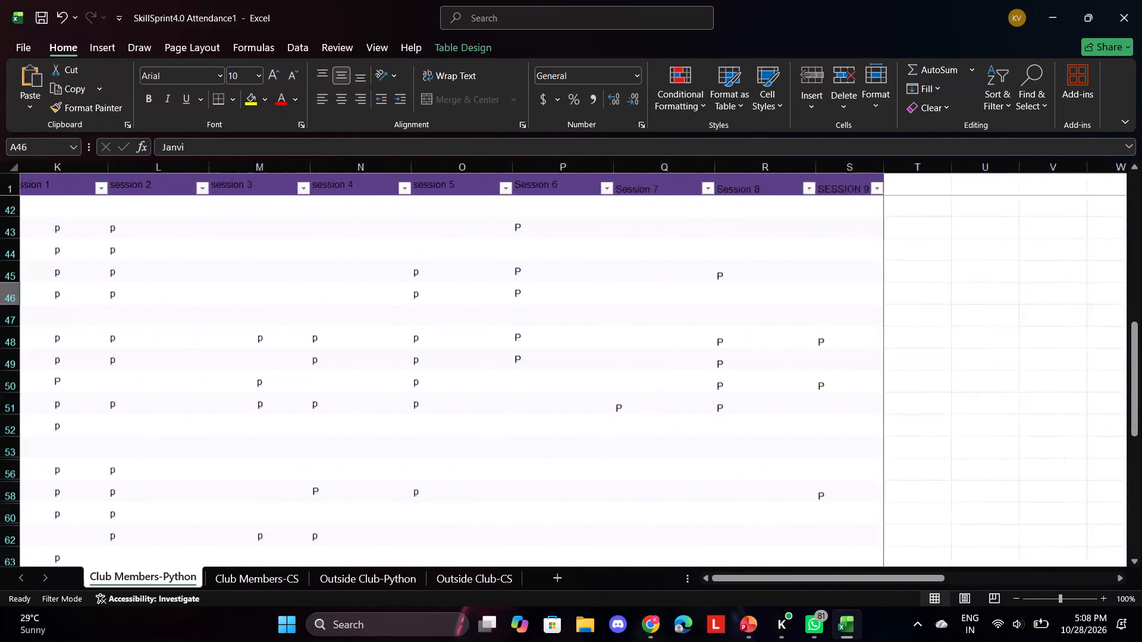
{"action": "scroll", "coordinate": [47, 300], "scroll_direction": "left", "scroll_amount": 1}
{"action": "scroll", "coordinate": [47, 300], "scroll_direction": "right", "scroll_amount": 2}
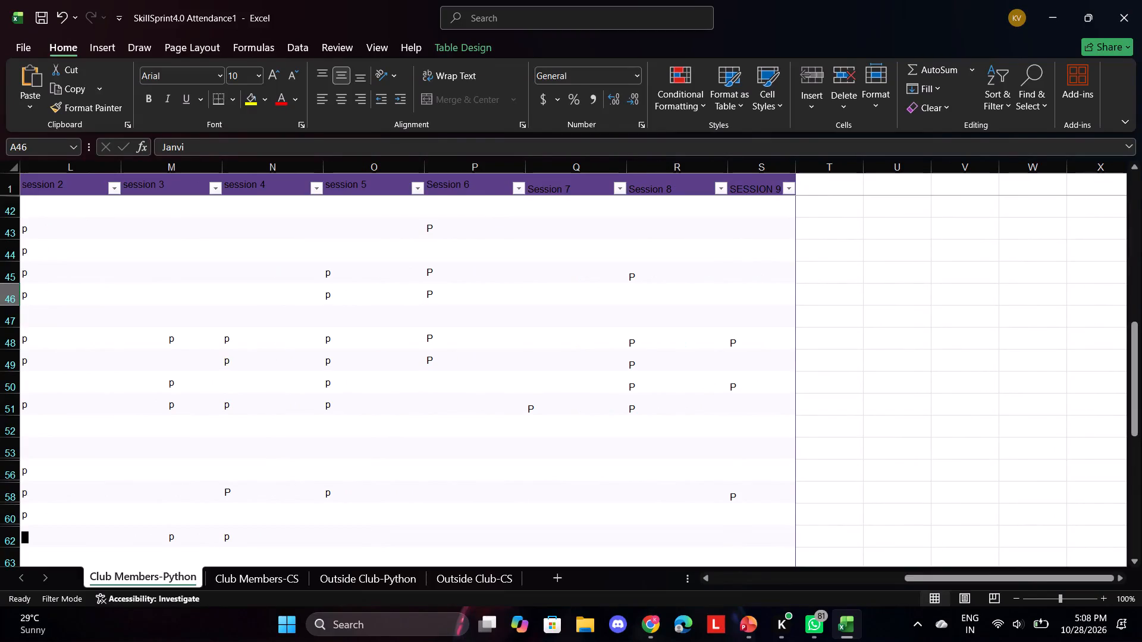
{"action": "scroll", "coordinate": [714, 294], "scroll_direction": "right", "scroll_amount": 1}
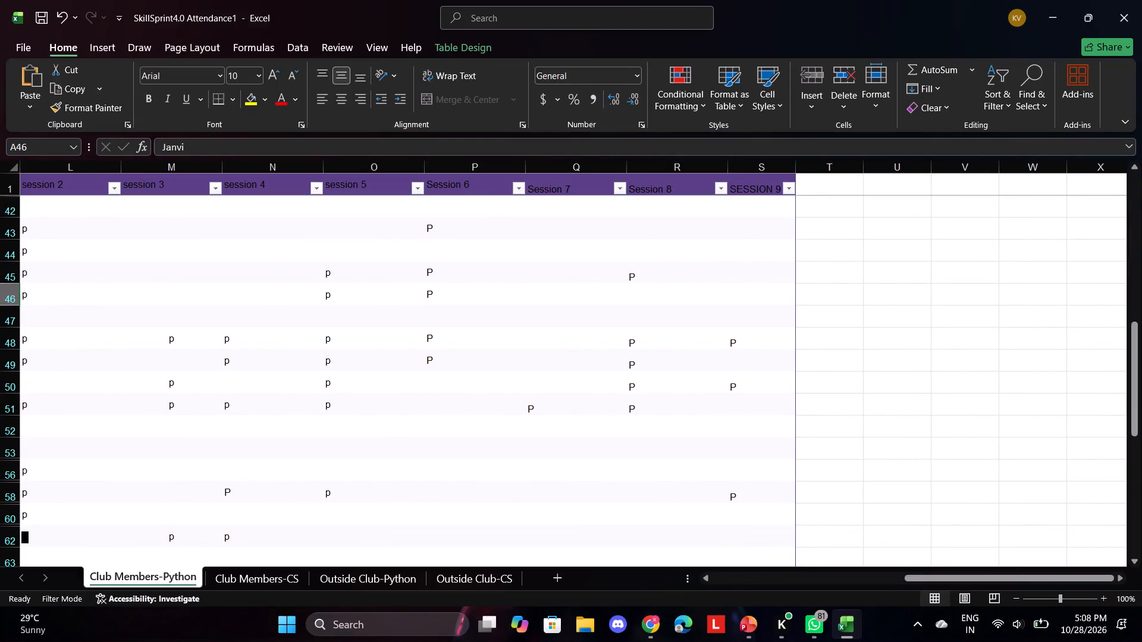
{"action": "left_click", "coordinate": [740, 288]}
{"action": "key", "text": "p"}
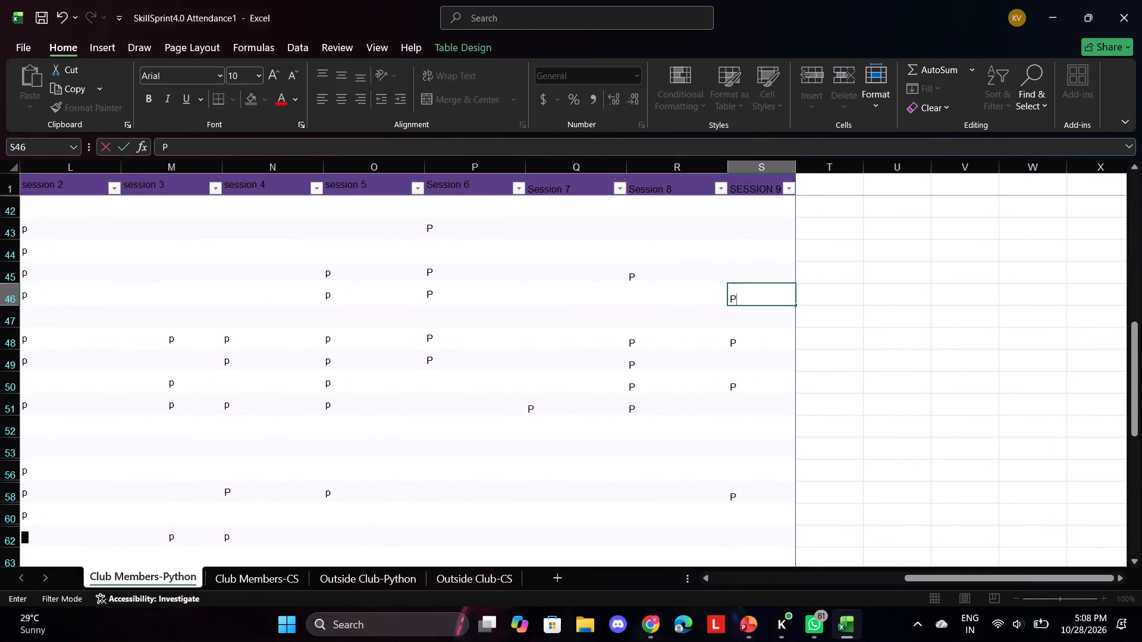
Enter the attendance mark P under SESSION 9 for the club member in row 86 of the Club Members-Python sheet.
{"action": "scroll", "coordinate": [740, 288], "scroll_direction": "right", "scroll_amount": 6}
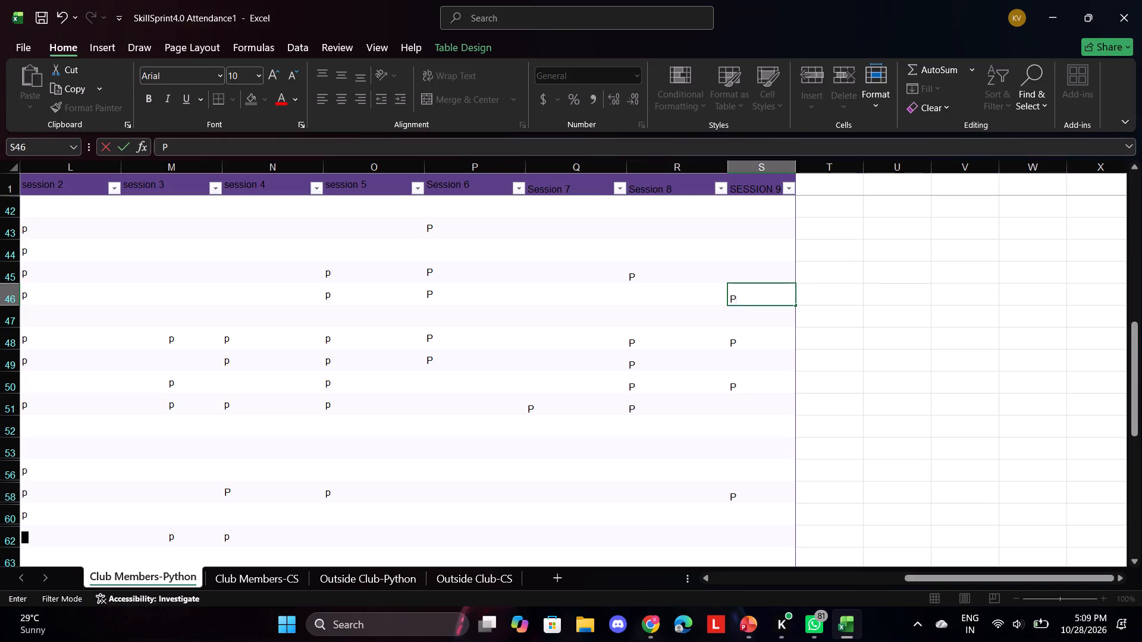
{"action": "scroll", "coordinate": [367, 403], "scroll_direction": "right", "scroll_amount": 5}
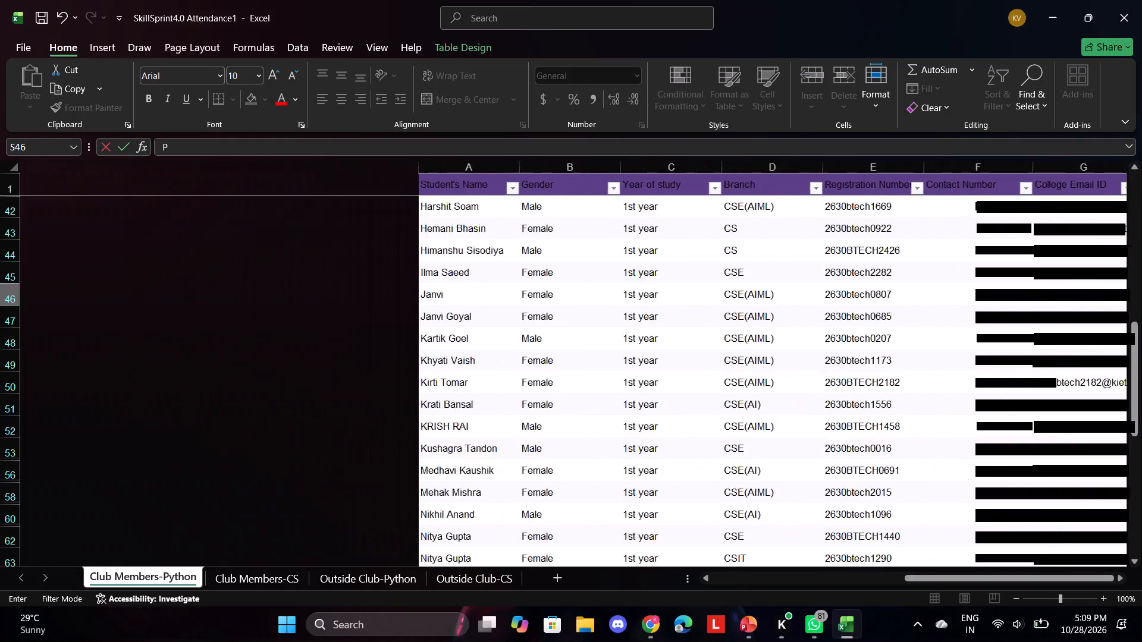
{"action": "scroll", "coordinate": [367, 403], "scroll_direction": "right", "scroll_amount": 1}
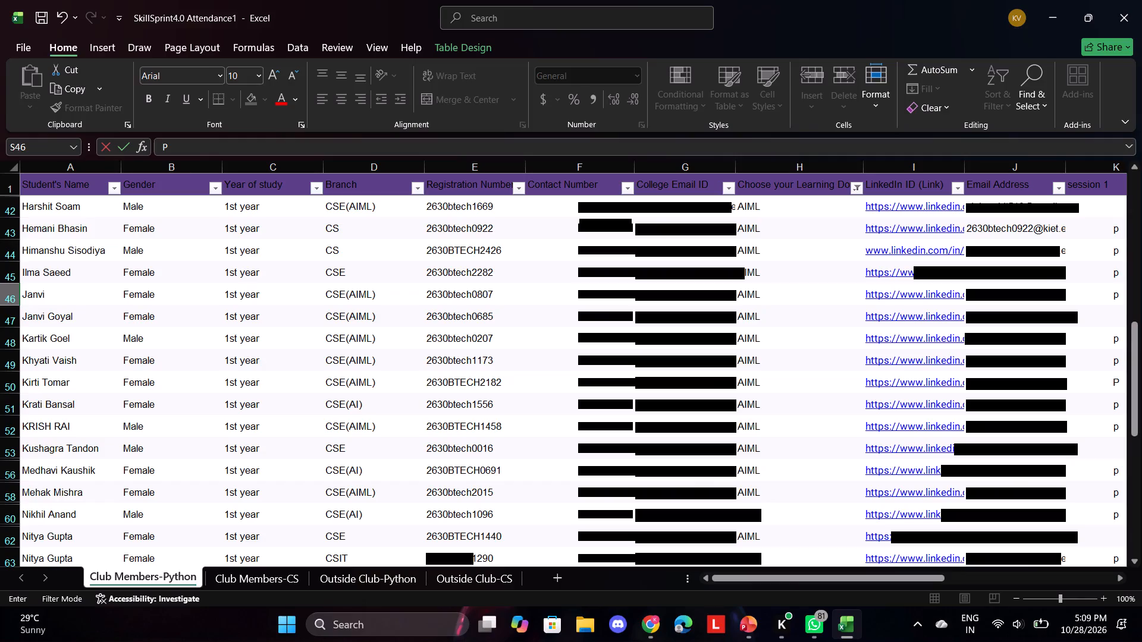
{"action": "scroll", "coordinate": [64, 406], "scroll_direction": "down", "scroll_amount": 3}
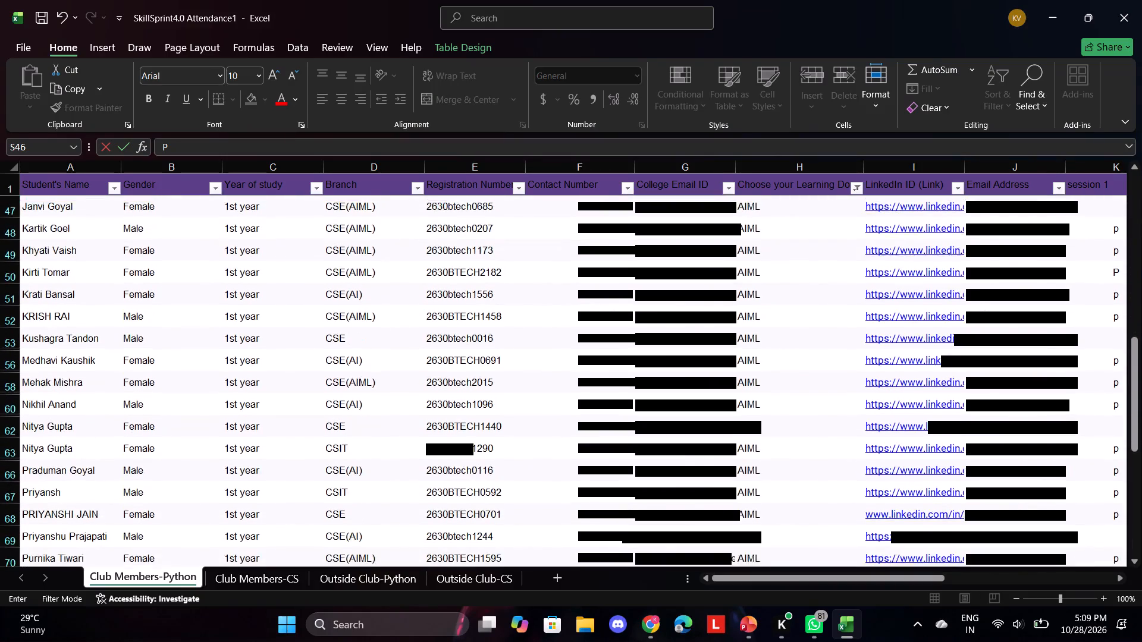
{"action": "scroll", "coordinate": [64, 406], "scroll_direction": "down", "scroll_amount": 4}
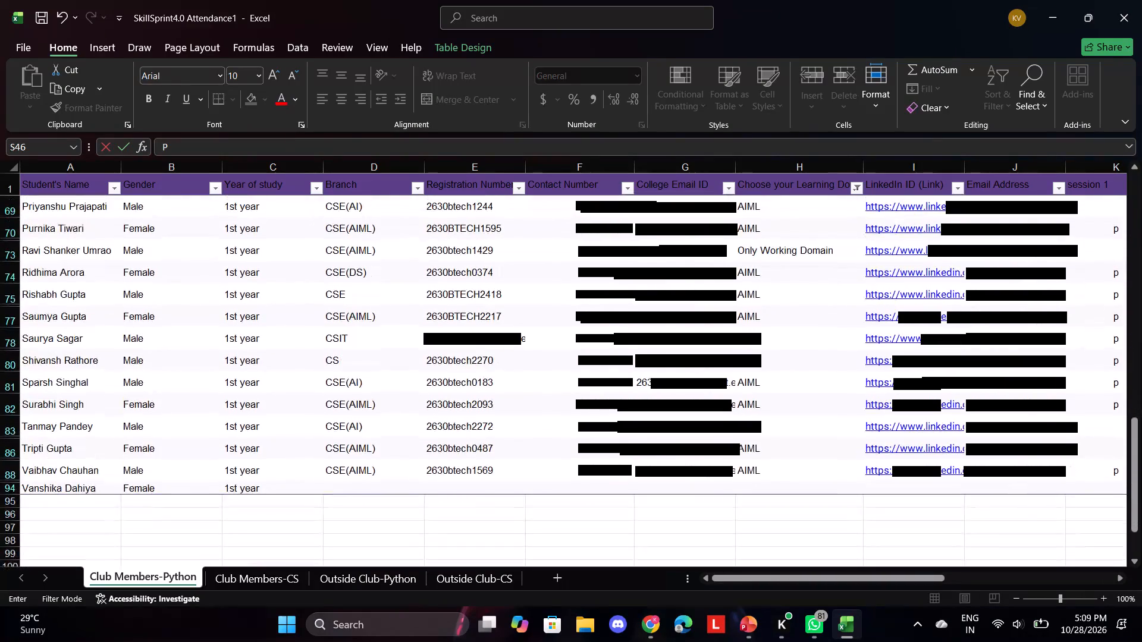
{"action": "left_click", "coordinate": [61, 444]}
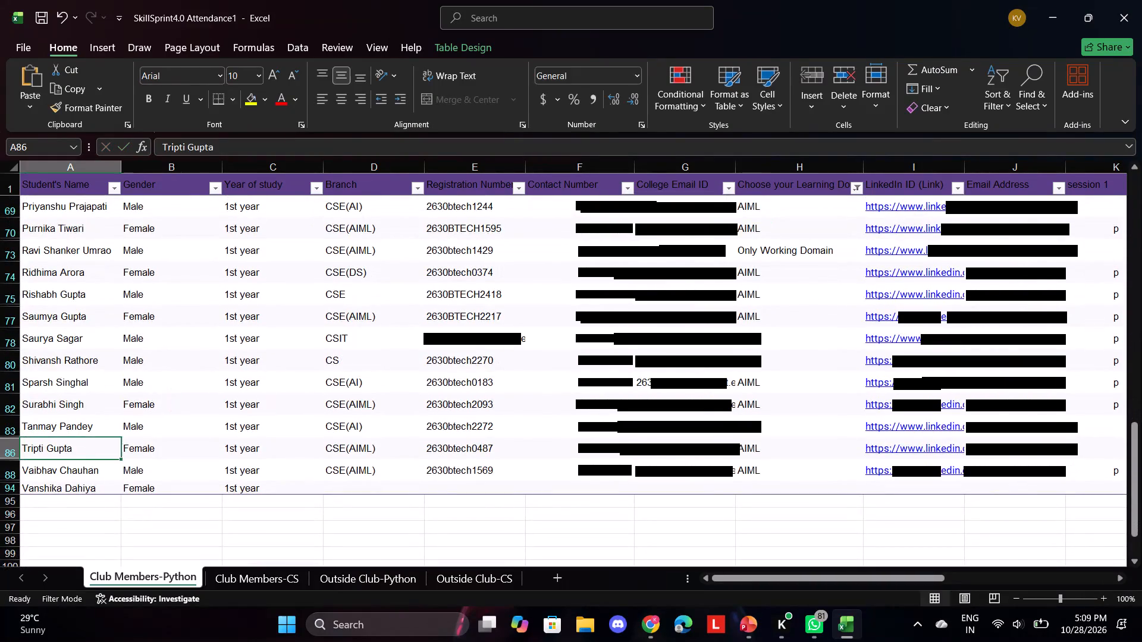
{"action": "scroll", "coordinate": [61, 444], "scroll_direction": "left", "scroll_amount": 3}
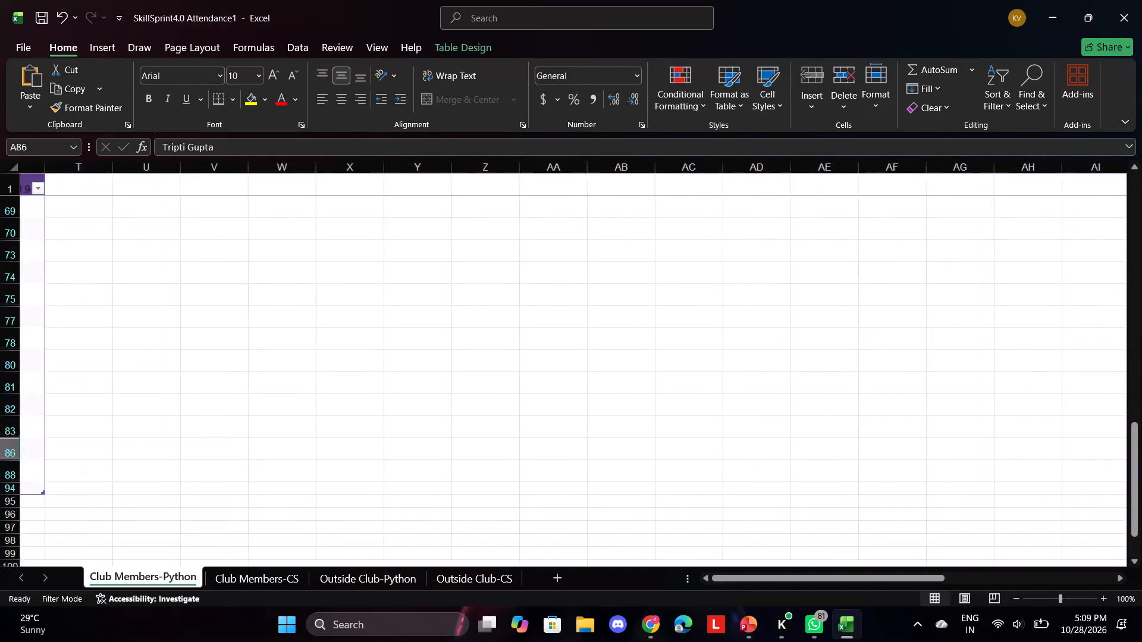
{"action": "left_click", "coordinate": [61, 449]}
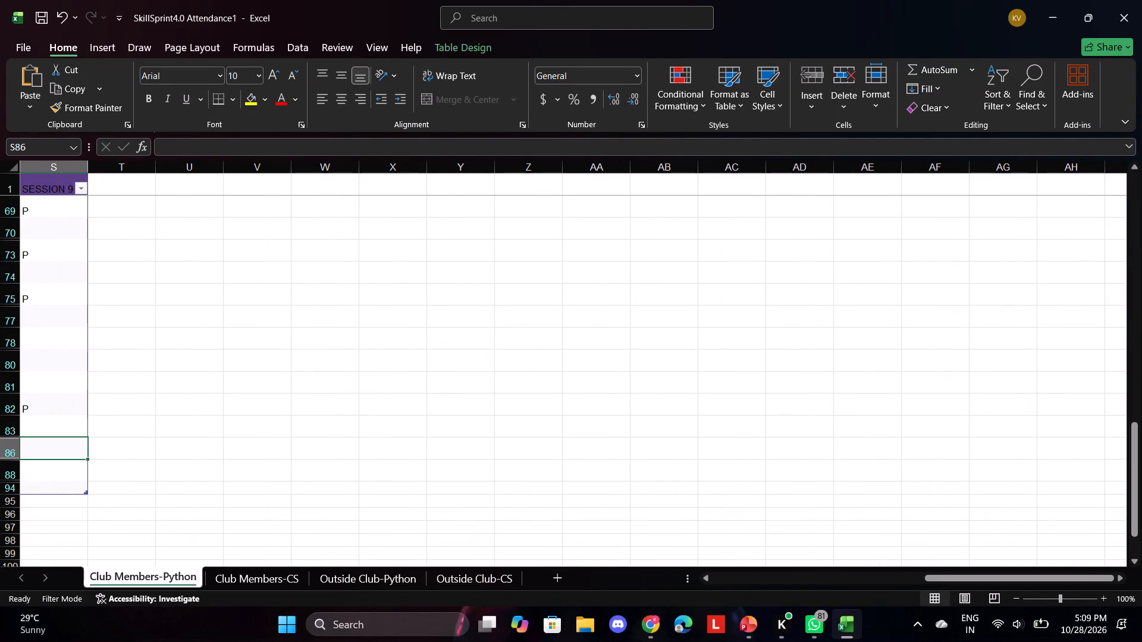
{"action": "key", "text": "p"}
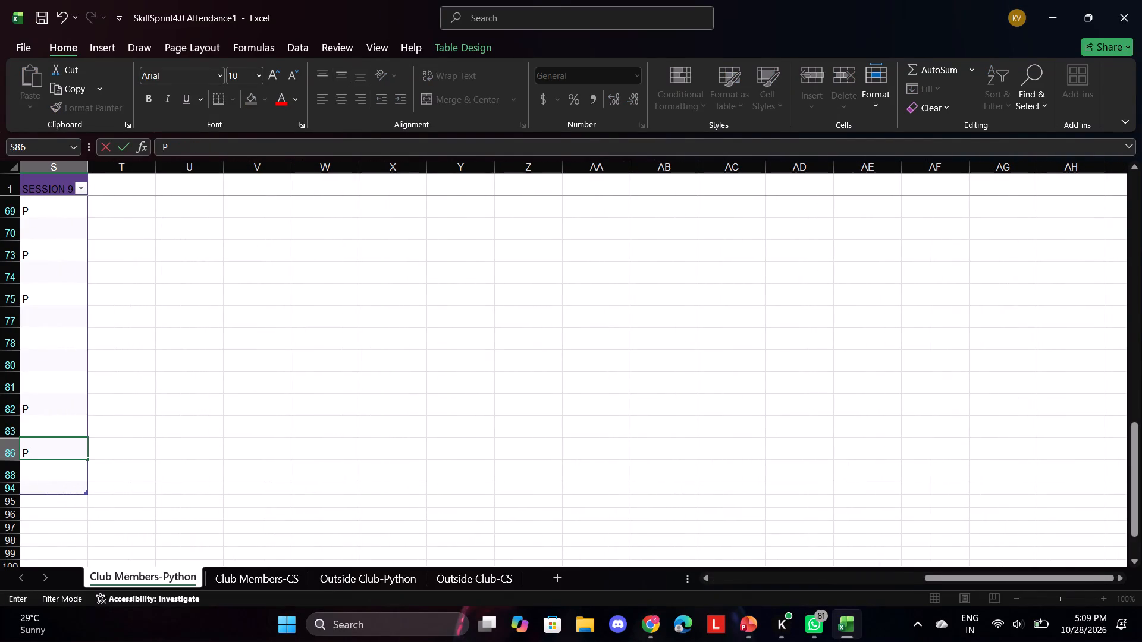
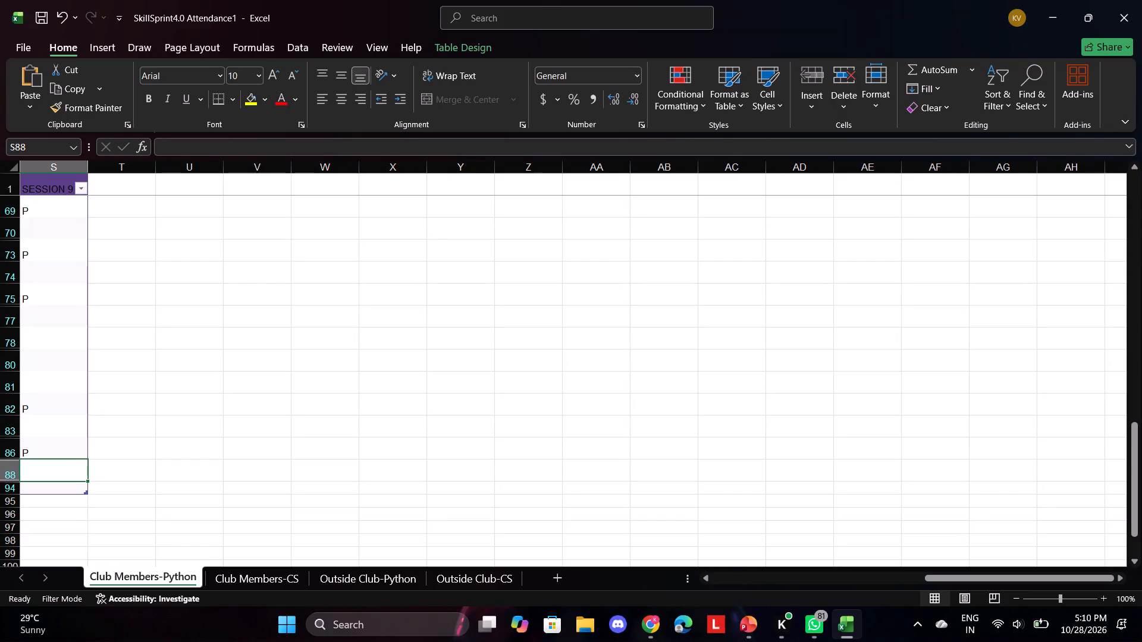
Enter the attendance mark P under SESSION 9 for the club member in row 74 of the Club Members-Python sheet.
{"action": "scroll", "coordinate": [61, 449], "scroll_direction": "right", "scroll_amount": 9}
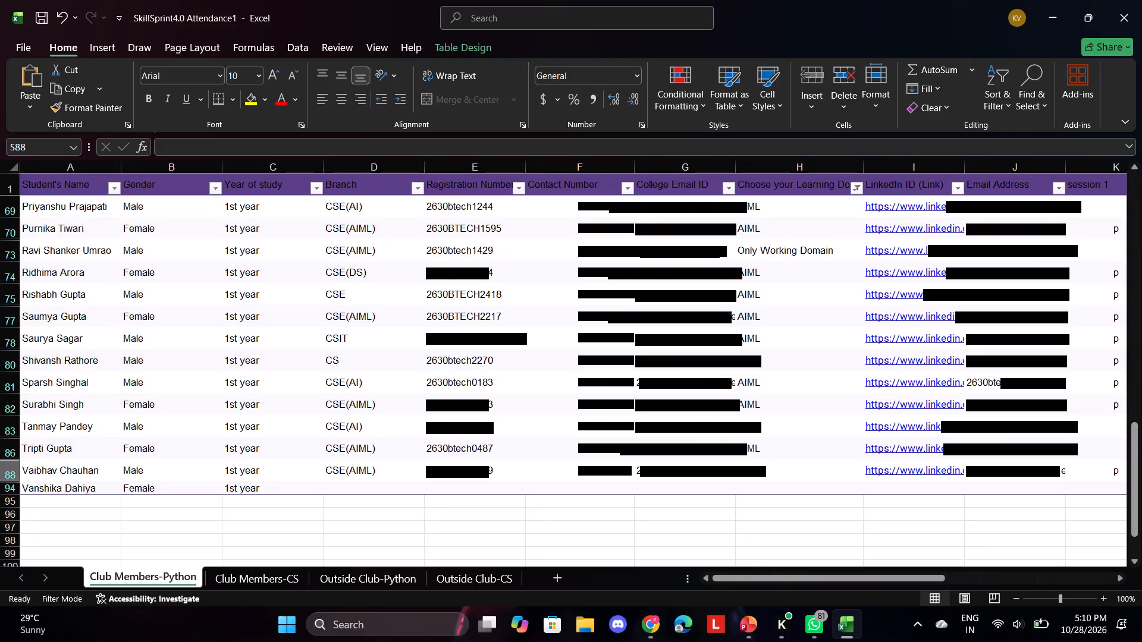
{"action": "scroll", "coordinate": [54, 347], "scroll_direction": "up", "scroll_amount": 2}
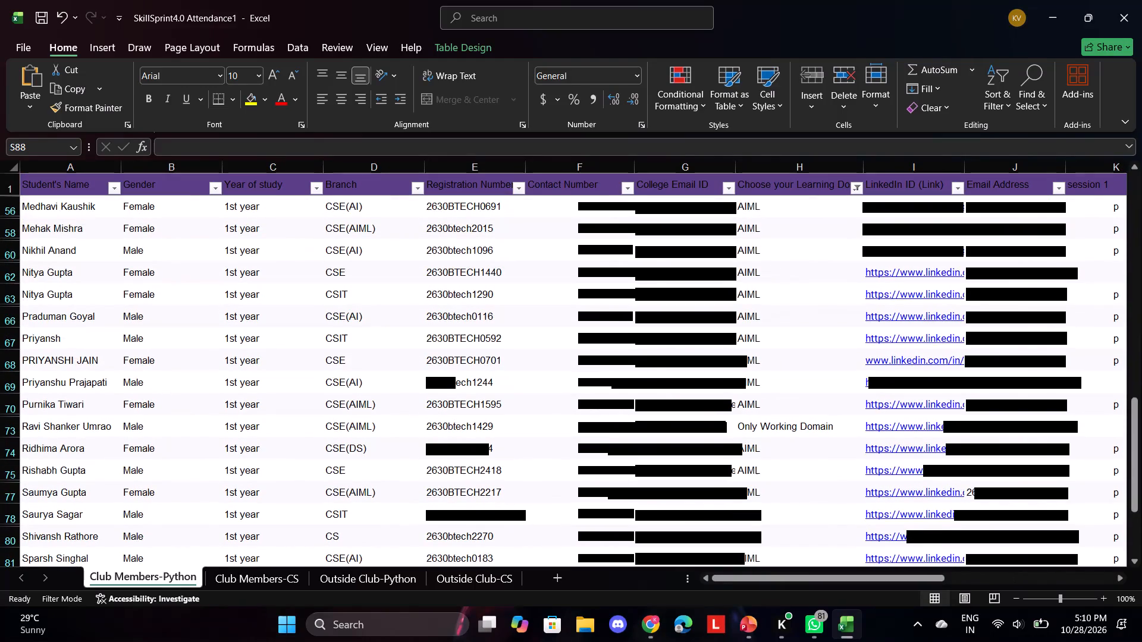
{"action": "left_click", "coordinate": [58, 445]}
{"action": "scroll", "coordinate": [58, 445], "scroll_direction": "left", "scroll_amount": 1}
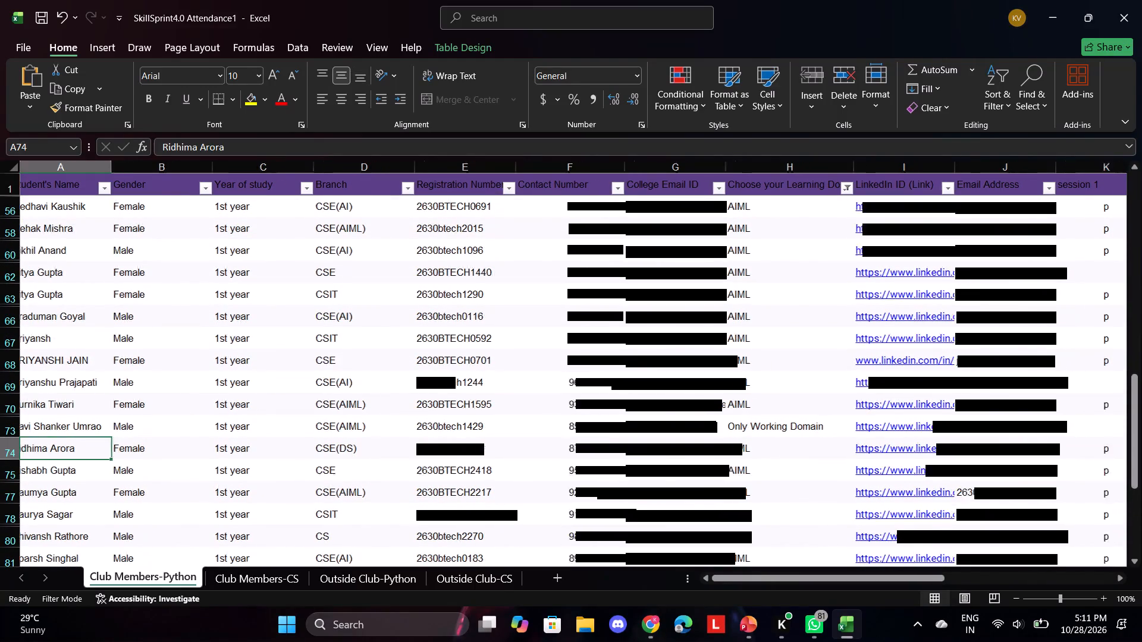
{"action": "scroll", "coordinate": [58, 445], "scroll_direction": "left", "scroll_amount": 3}
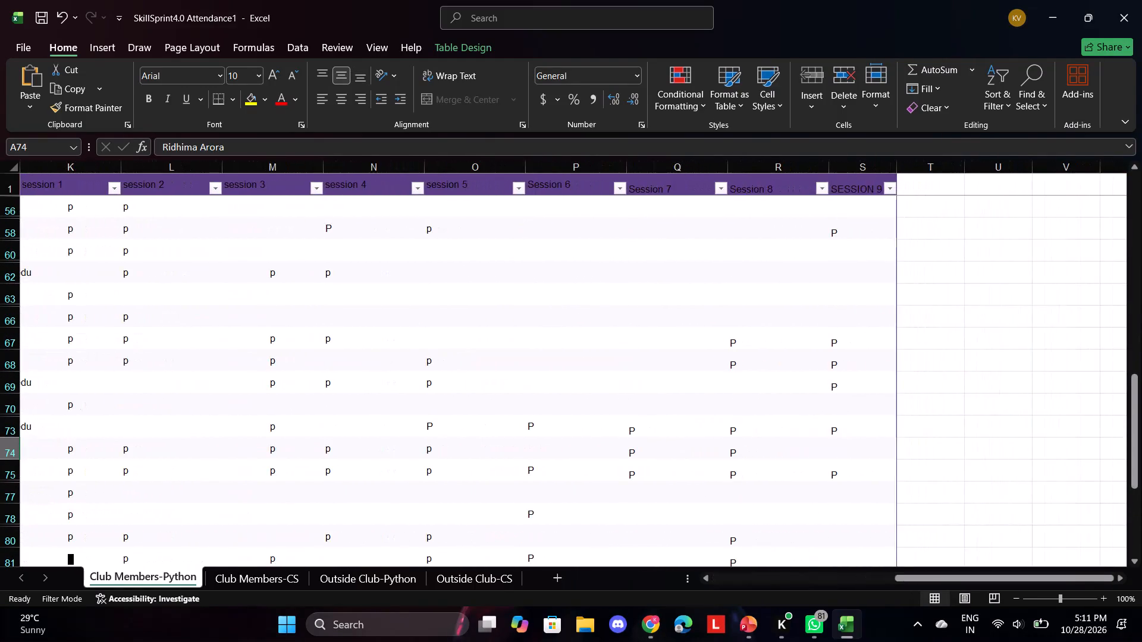
{"action": "left_click", "coordinate": [835, 433]}
{"action": "left_click", "coordinate": [860, 455]}
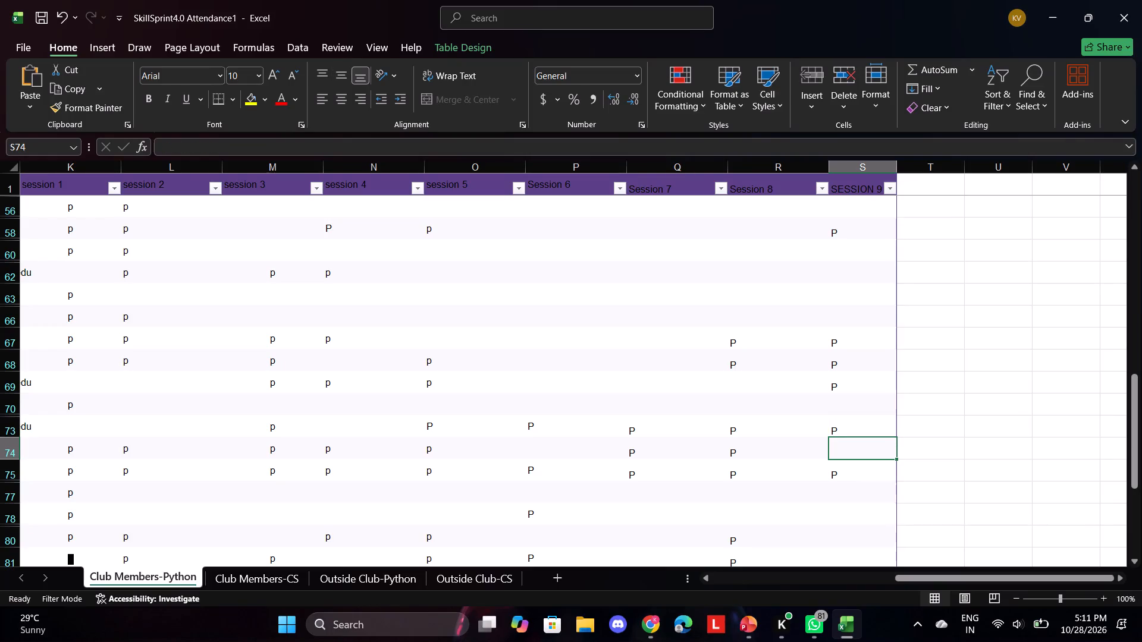
{"action": "key", "text": "p"}
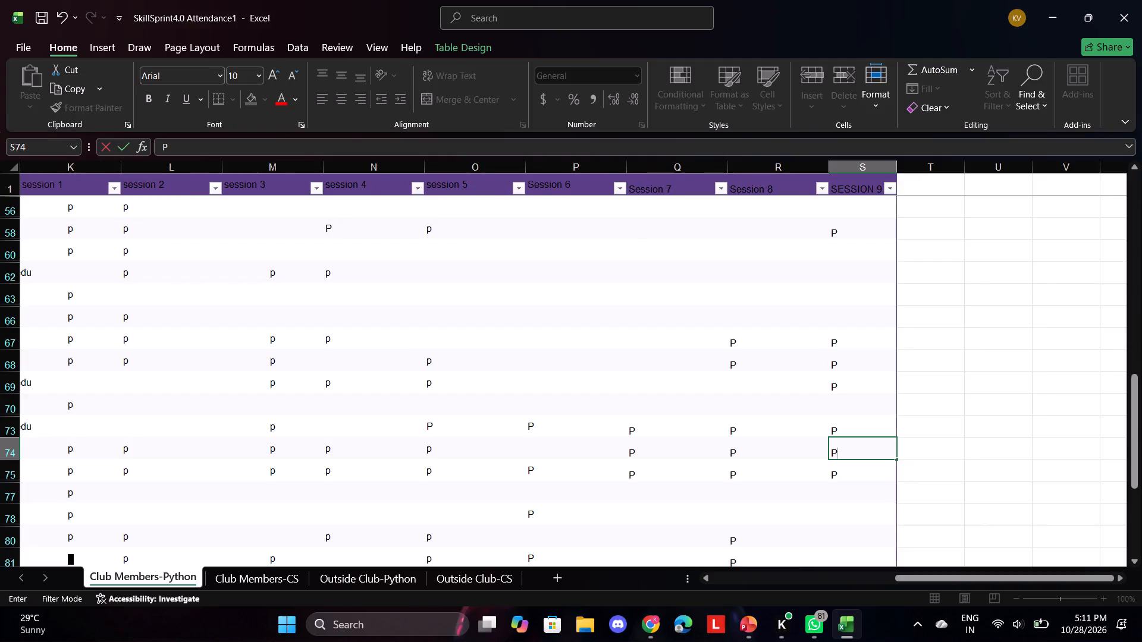
Enter the attendance mark P under SESSION 9 for the club member in row 51 of the Club Members-Python sheet.
{"action": "scroll", "coordinate": [350, 429], "scroll_direction": "right", "scroll_amount": 7}
{"action": "scroll", "coordinate": [350, 429], "scroll_direction": "left", "scroll_amount": 1}
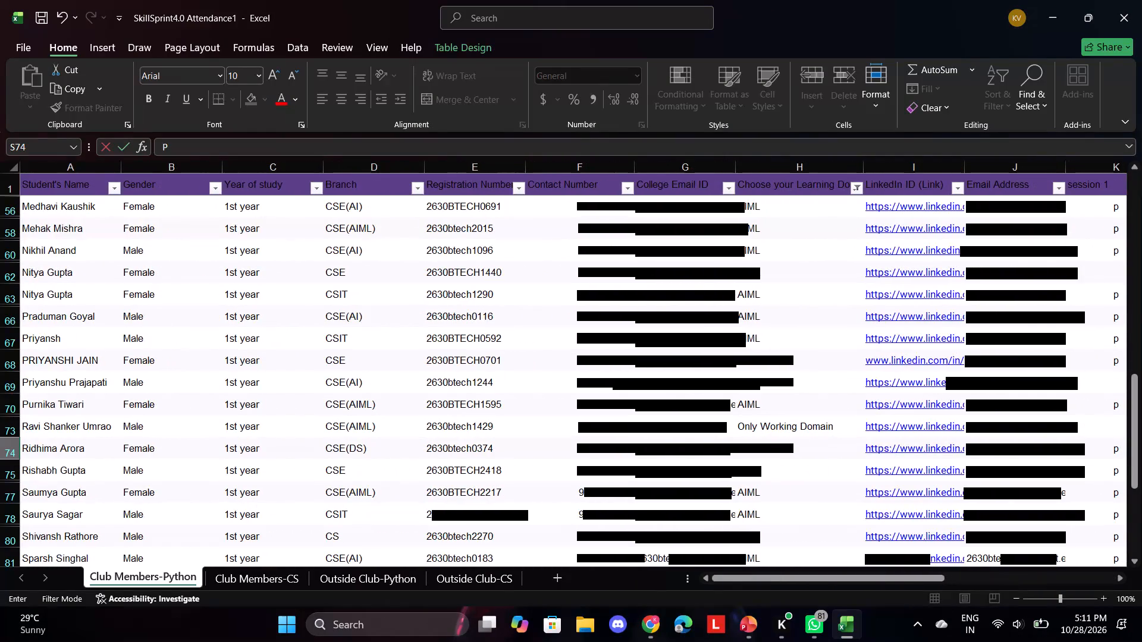
{"action": "scroll", "coordinate": [71, 301], "scroll_direction": "up", "scroll_amount": 2}
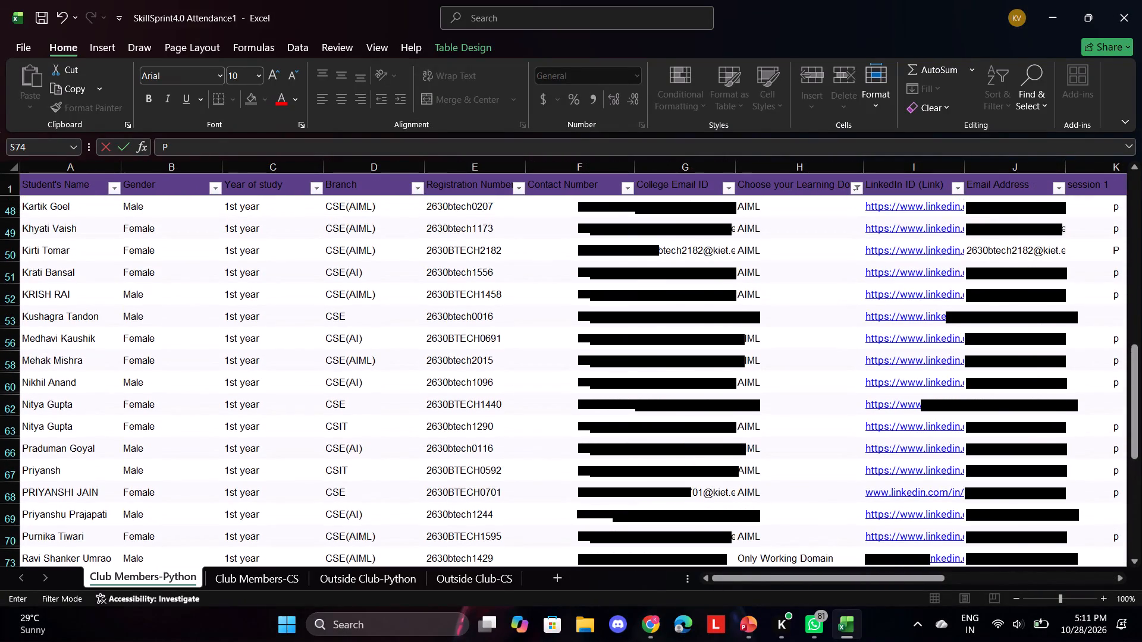
{"action": "left_click", "coordinate": [57, 281]}
{"action": "scroll", "coordinate": [57, 281], "scroll_direction": "left", "scroll_amount": 3}
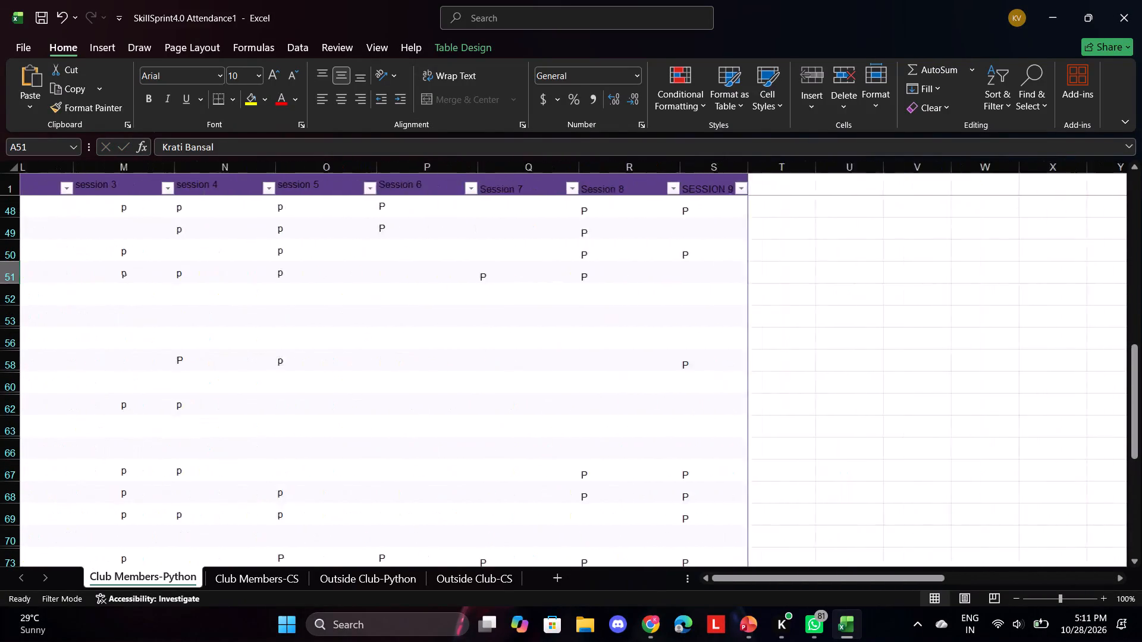
{"action": "scroll", "coordinate": [57, 281], "scroll_direction": "left", "scroll_amount": 1}
{"action": "left_click", "coordinate": [239, 276]}
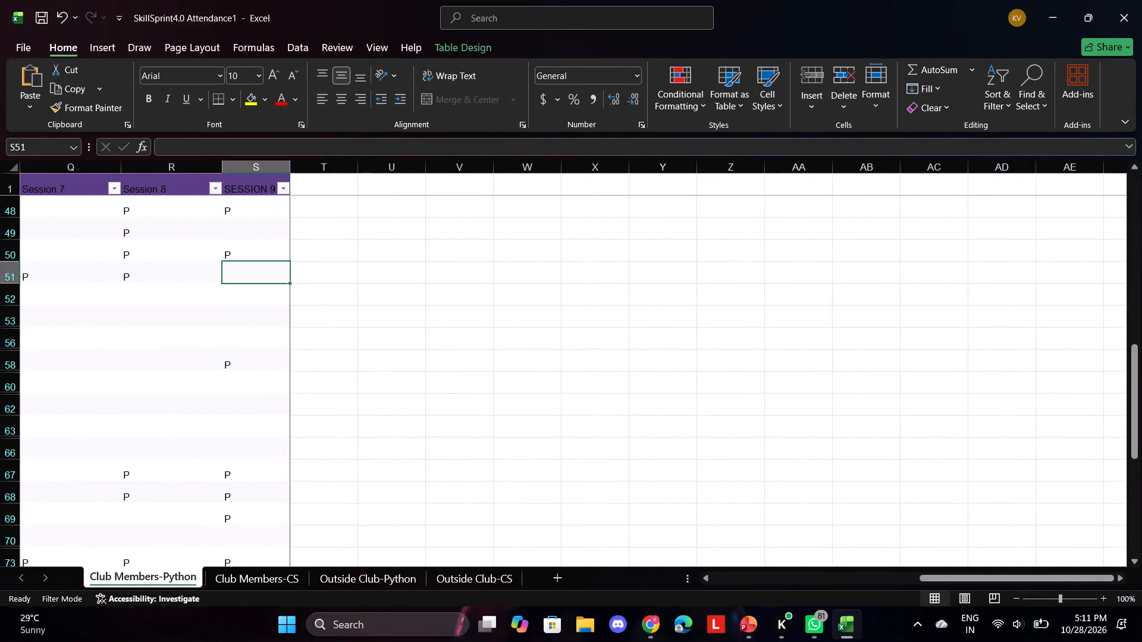
{"action": "key", "text": "p"}
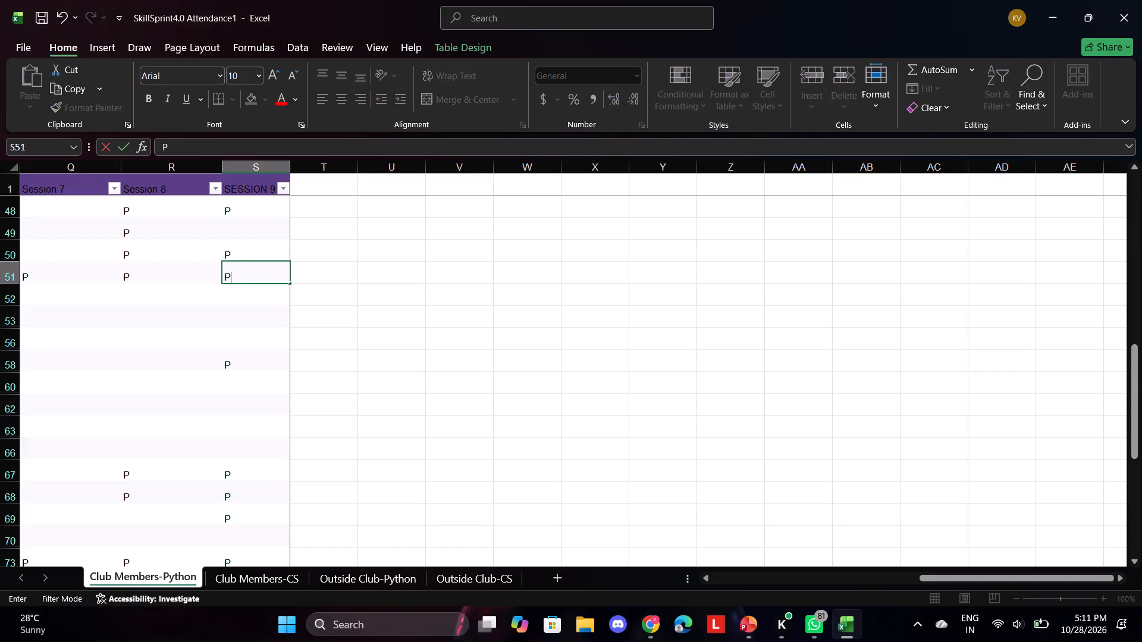
Enter the attendance mark P under SESSION 9 for the club member in row 43 of the Club Members-Python sheet.
{"action": "scroll", "coordinate": [239, 276], "scroll_direction": "right", "scroll_amount": 8}
{"action": "scroll", "coordinate": [153, 347], "scroll_direction": "right", "scroll_amount": 1}
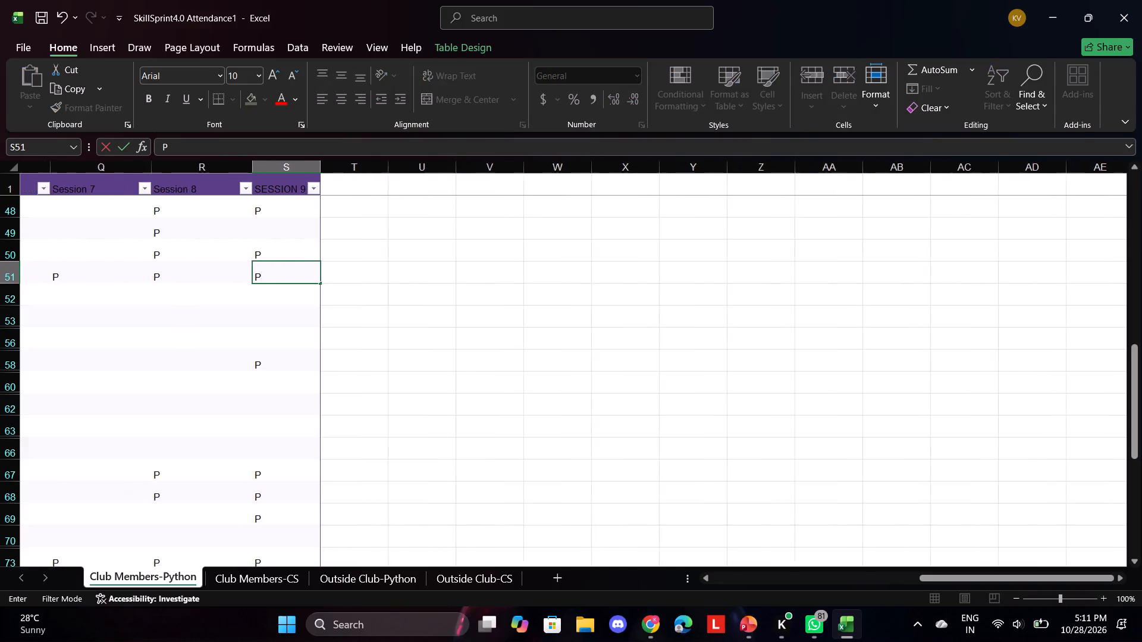
{"action": "scroll", "coordinate": [153, 347], "scroll_direction": "right", "scroll_amount": 8}
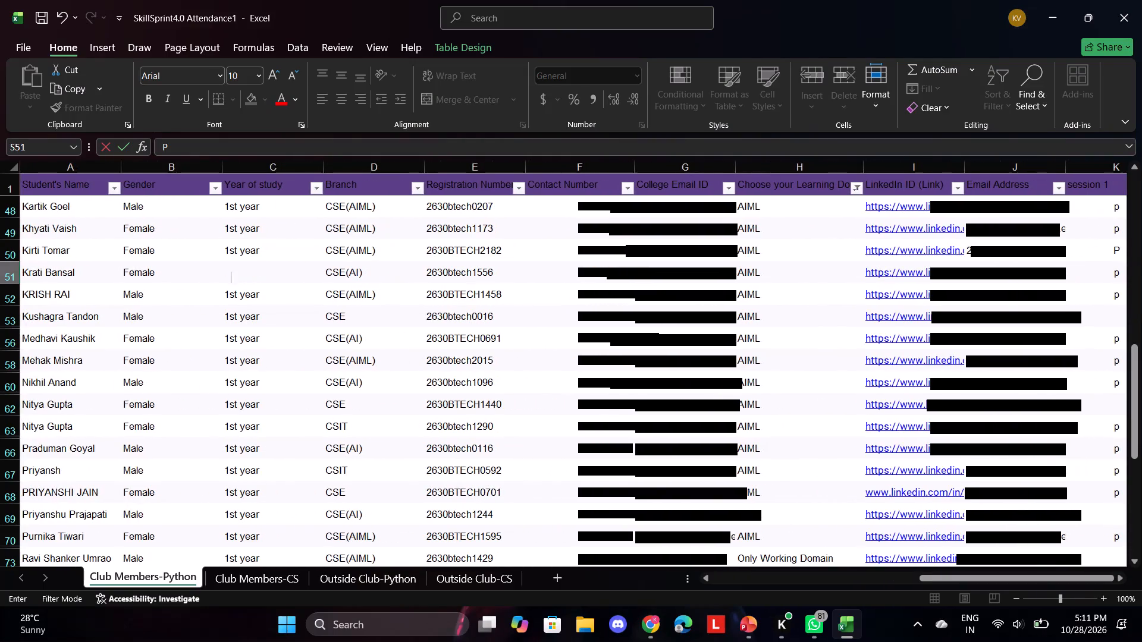
{"action": "scroll", "coordinate": [74, 385], "scroll_direction": "up", "scroll_amount": 2}
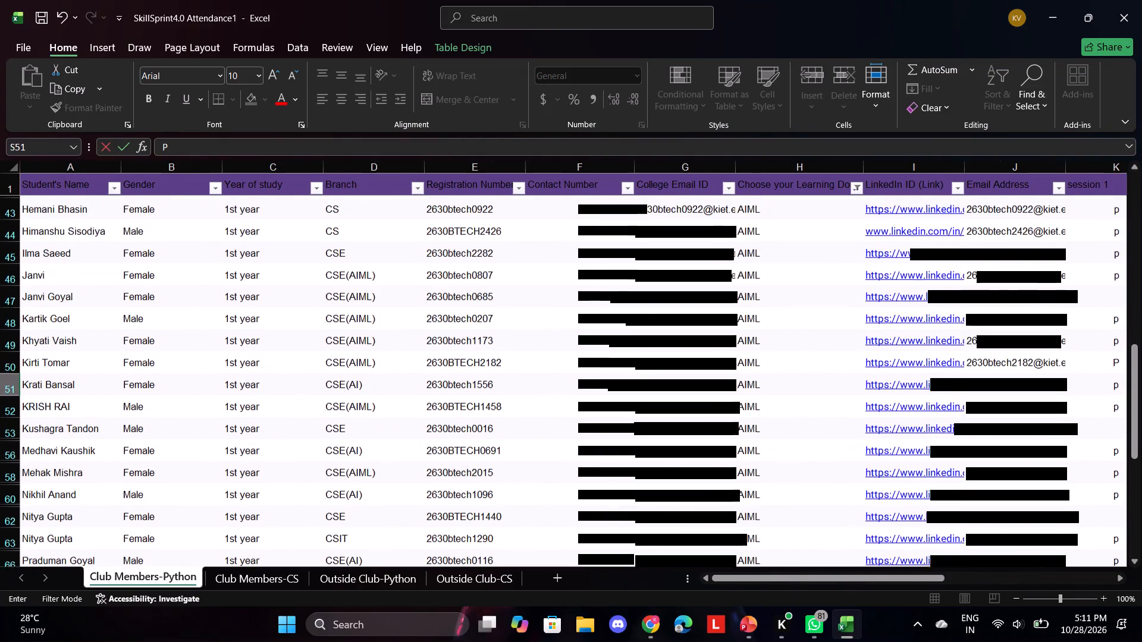
{"action": "scroll", "coordinate": [74, 248], "scroll_direction": "up", "scroll_amount": 1}
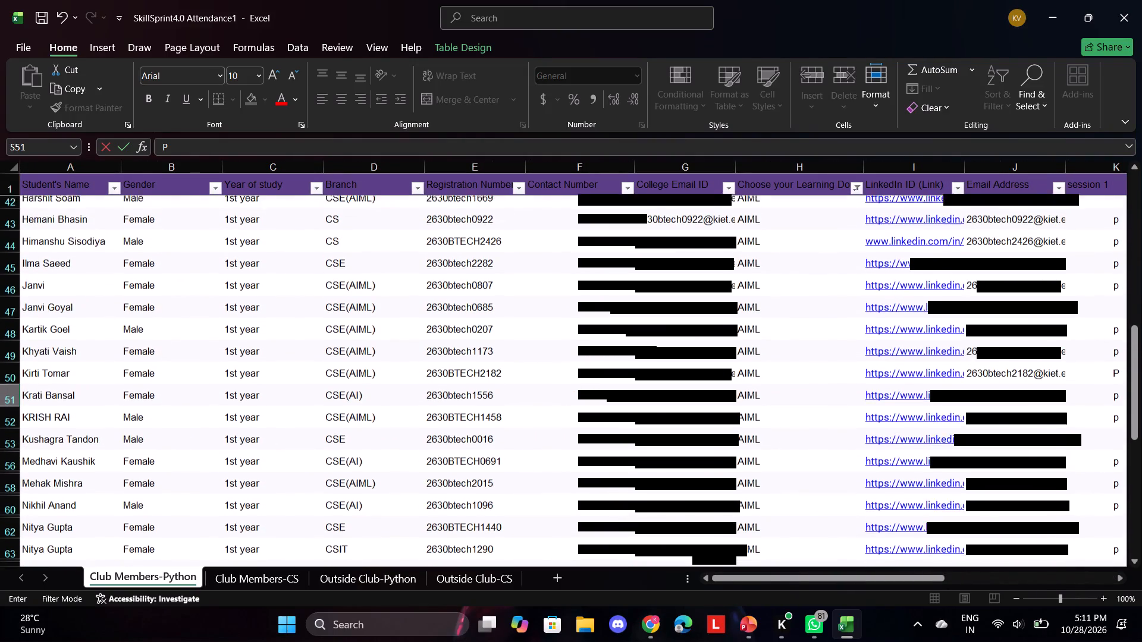
{"action": "scroll", "coordinate": [74, 248], "scroll_direction": "up", "scroll_amount": 1}
{"action": "scroll", "coordinate": [90, 267], "scroll_direction": "right", "scroll_amount": 1}
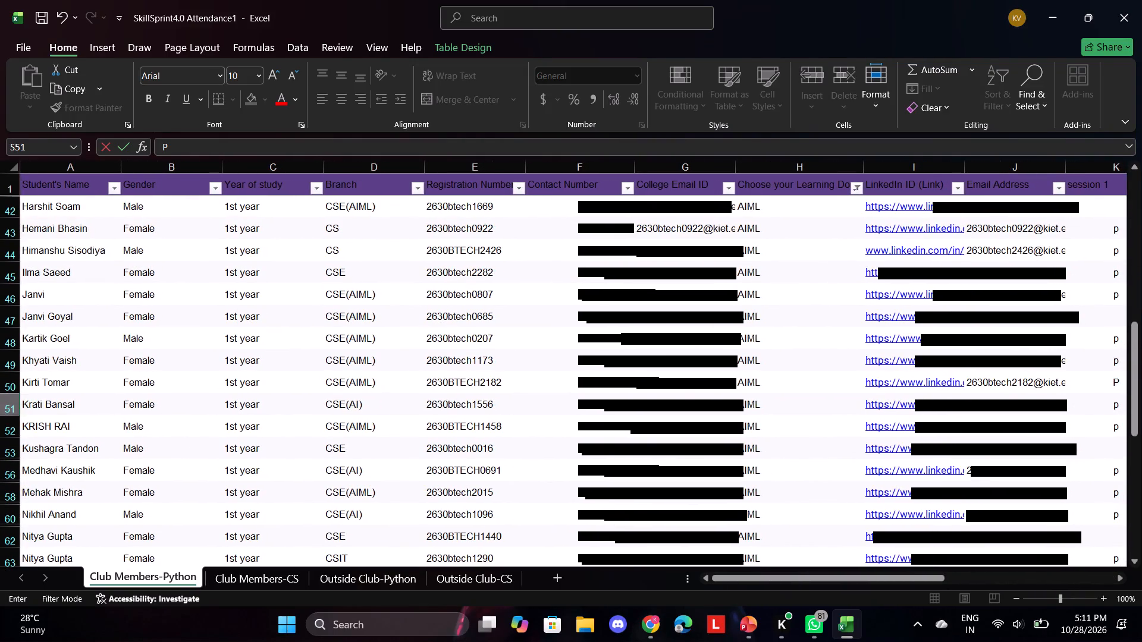
{"action": "left_click", "coordinate": [79, 225]}
{"action": "scroll", "coordinate": [79, 225], "scroll_direction": "left", "scroll_amount": 2}
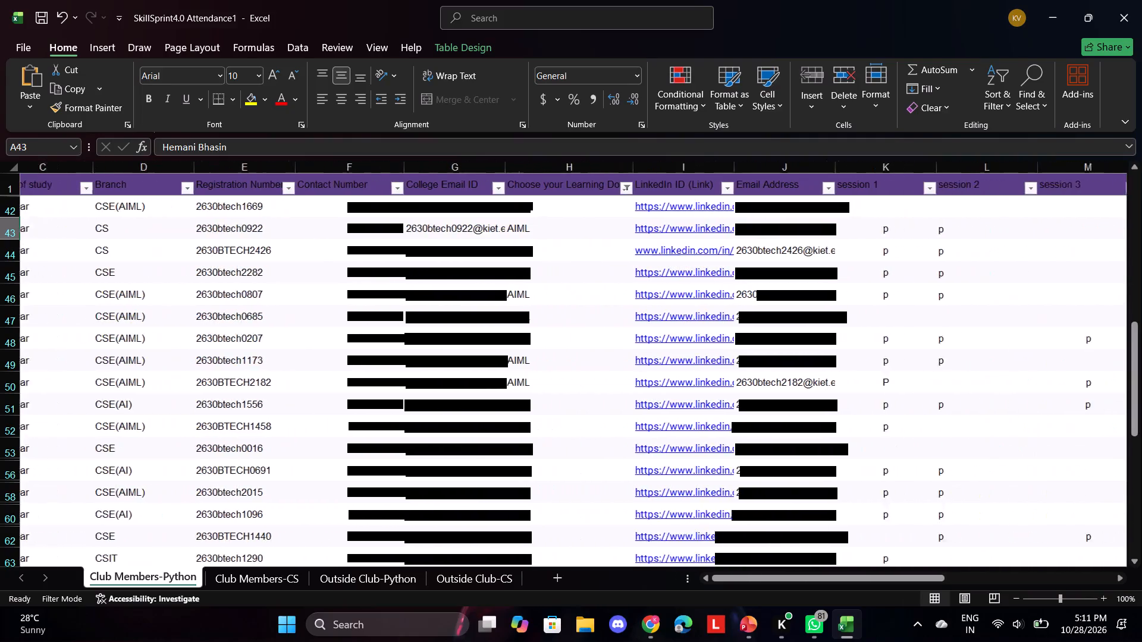
{"action": "scroll", "coordinate": [79, 225], "scroll_direction": "left", "scroll_amount": 2}
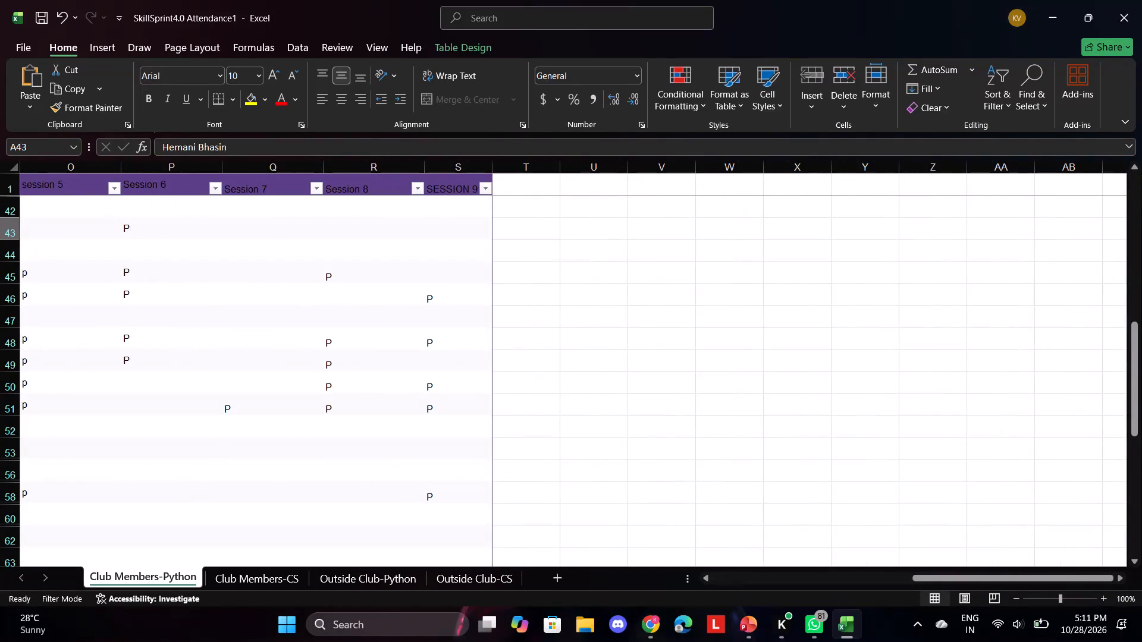
{"action": "left_click", "coordinate": [449, 234]}
{"action": "key", "text": "p"}
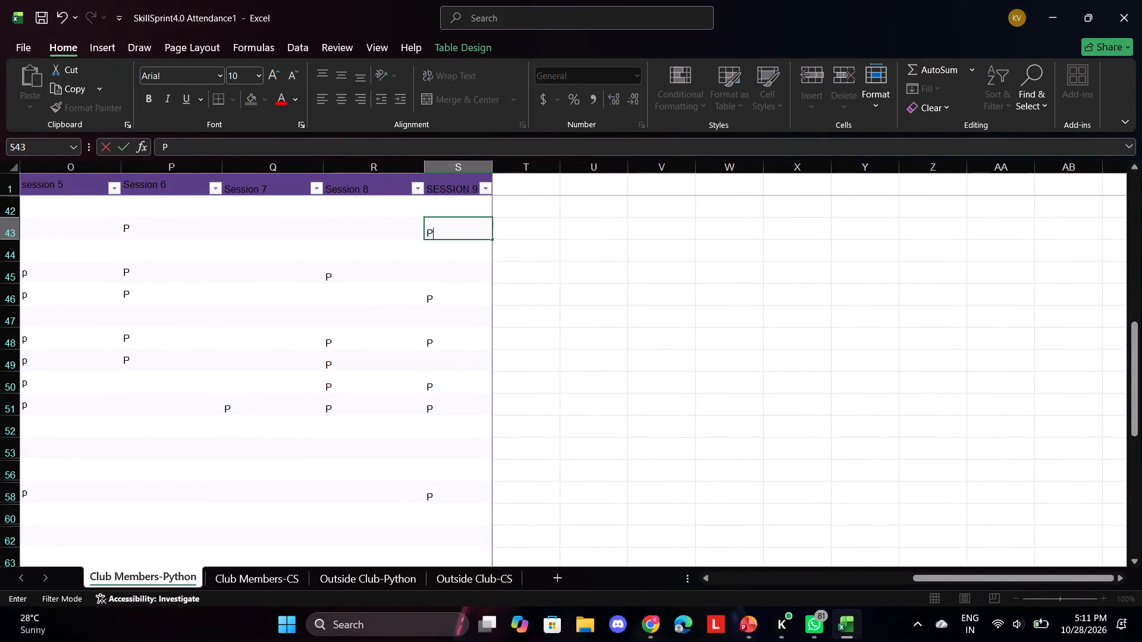
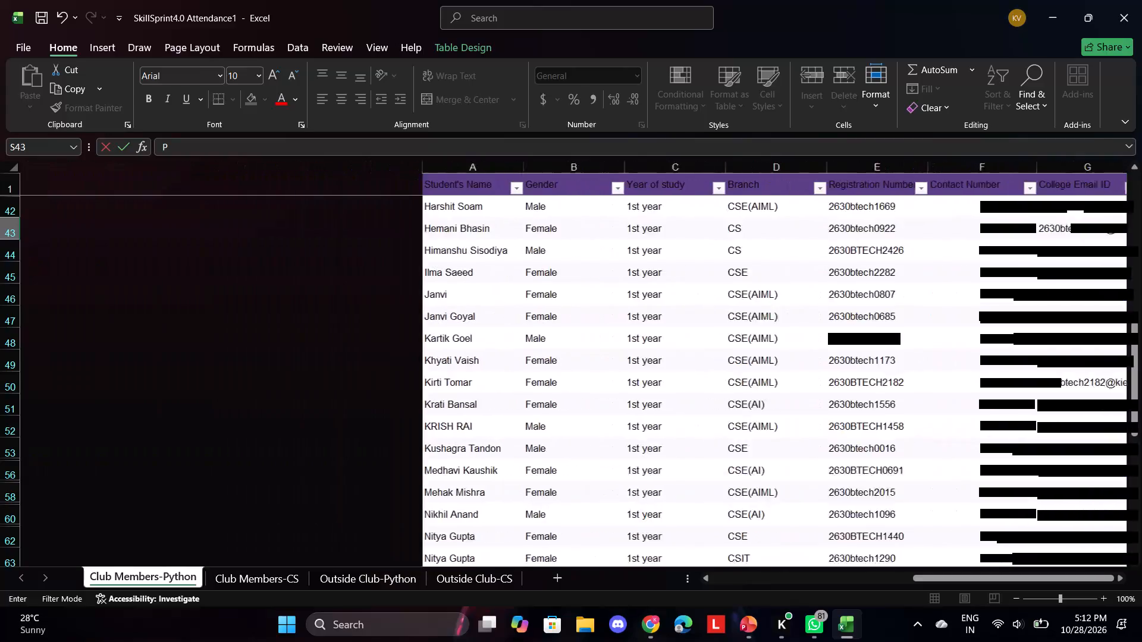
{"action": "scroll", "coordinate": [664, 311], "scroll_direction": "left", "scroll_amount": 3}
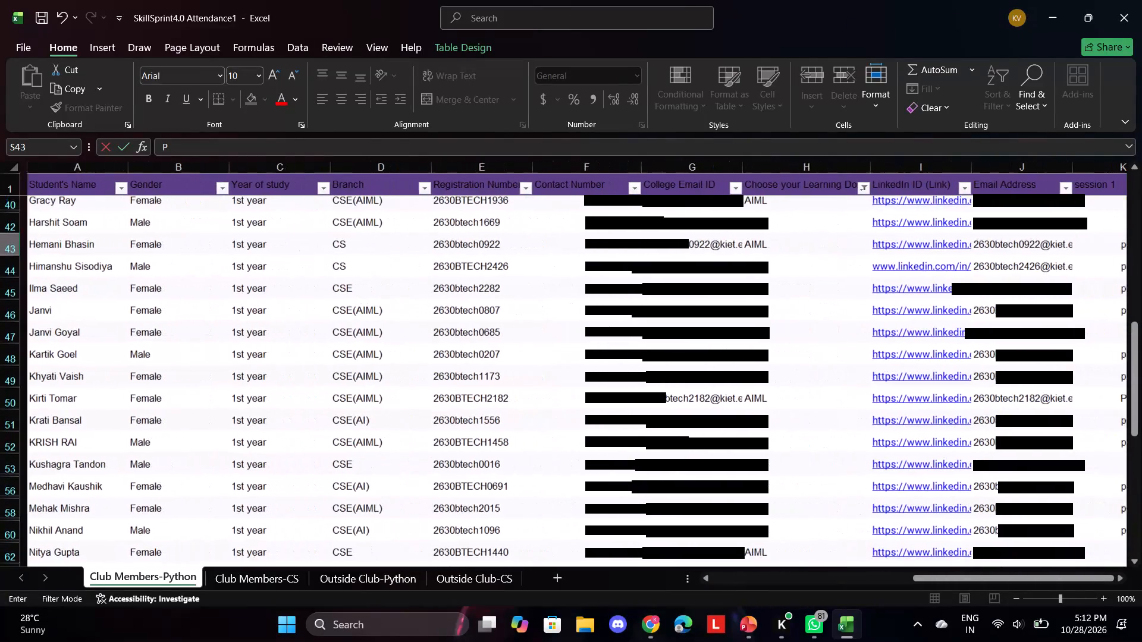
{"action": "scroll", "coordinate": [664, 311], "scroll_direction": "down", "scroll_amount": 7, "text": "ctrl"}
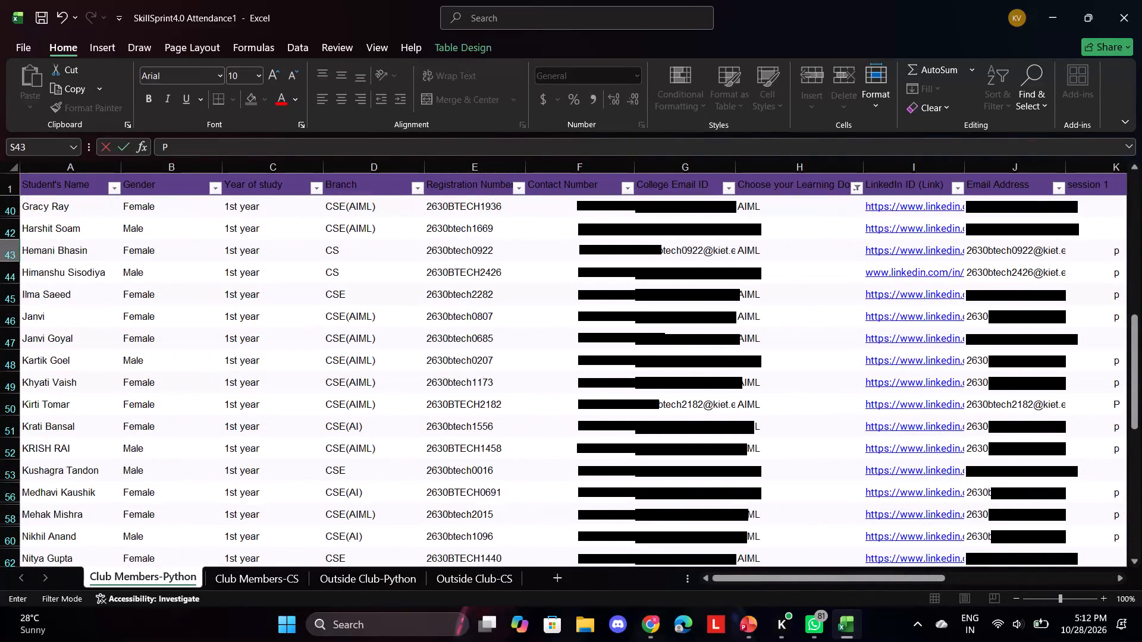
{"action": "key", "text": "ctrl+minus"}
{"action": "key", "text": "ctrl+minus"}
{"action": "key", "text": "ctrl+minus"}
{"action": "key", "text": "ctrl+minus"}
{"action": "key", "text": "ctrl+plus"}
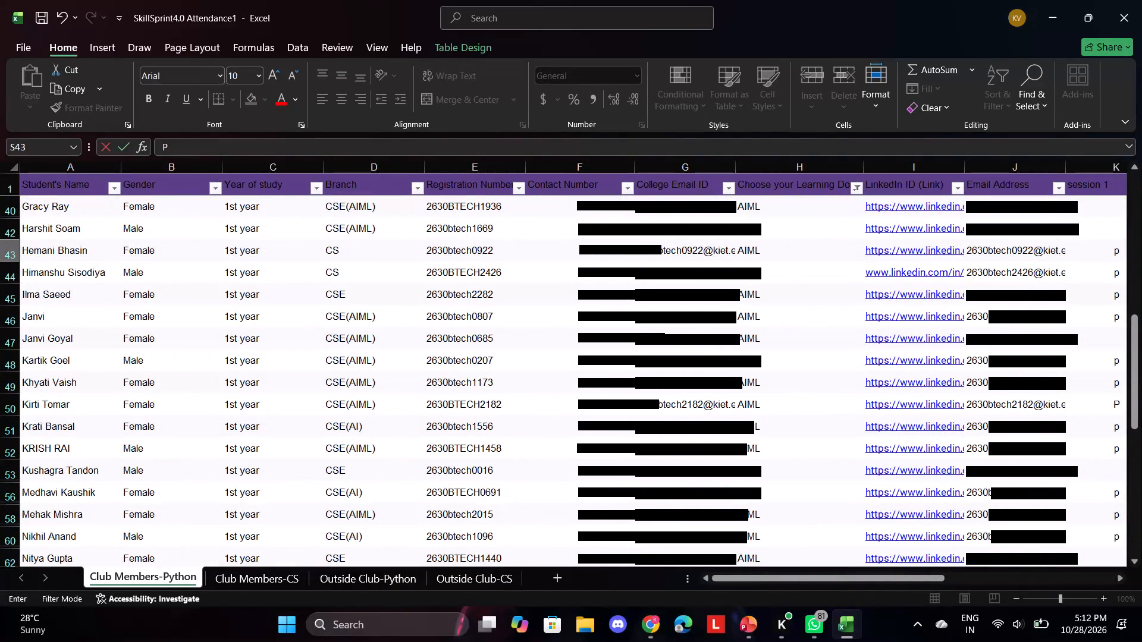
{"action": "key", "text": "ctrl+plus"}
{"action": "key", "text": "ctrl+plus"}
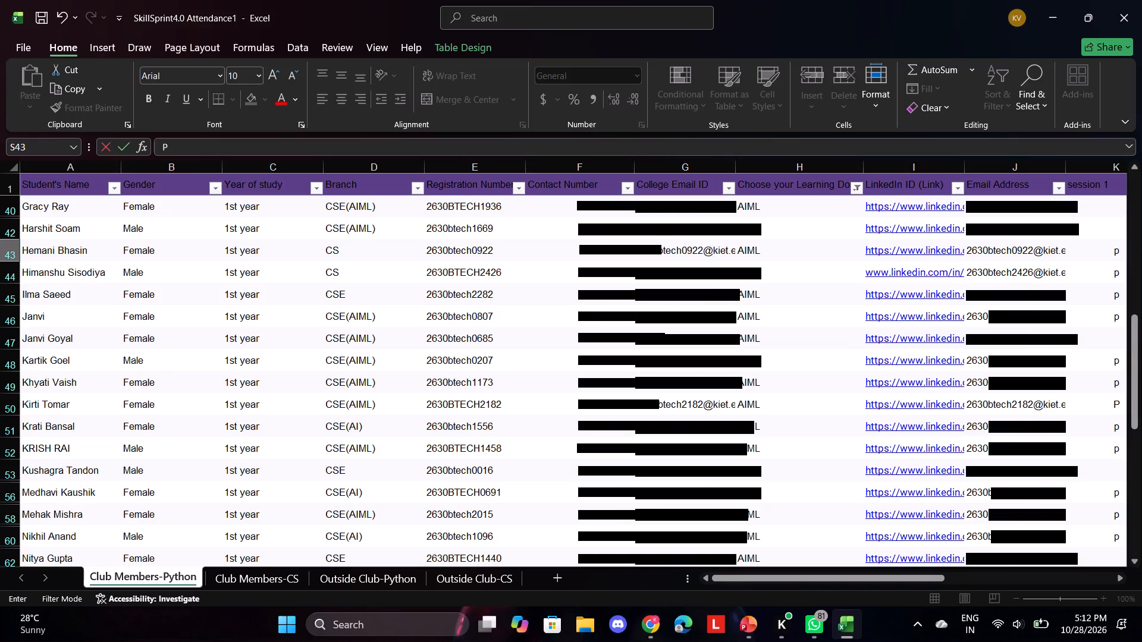
Enter the attendance mark P under Session 9 for the student in row 23 of the Outside Club-Python sheet.
{"action": "left_click", "coordinate": [390, 581]}
{"action": "scroll", "coordinate": [266, 471], "scroll_direction": "right", "scroll_amount": 4}
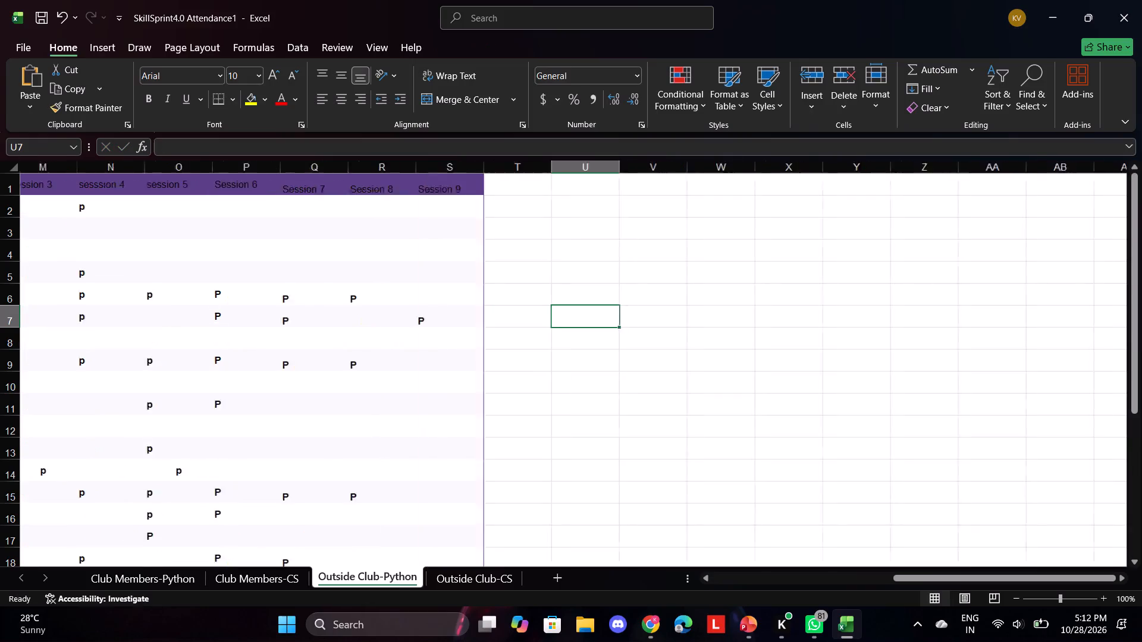
{"action": "scroll", "coordinate": [266, 471], "scroll_direction": "right", "scroll_amount": 4}
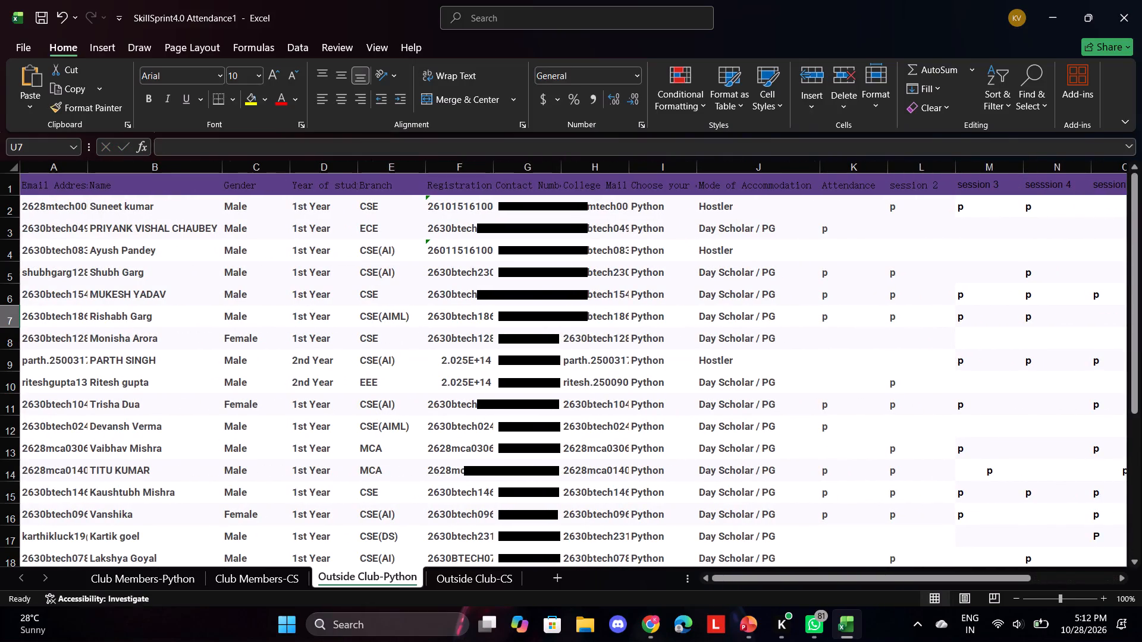
{"action": "scroll", "coordinate": [155, 245], "scroll_direction": "up", "scroll_amount": 1}
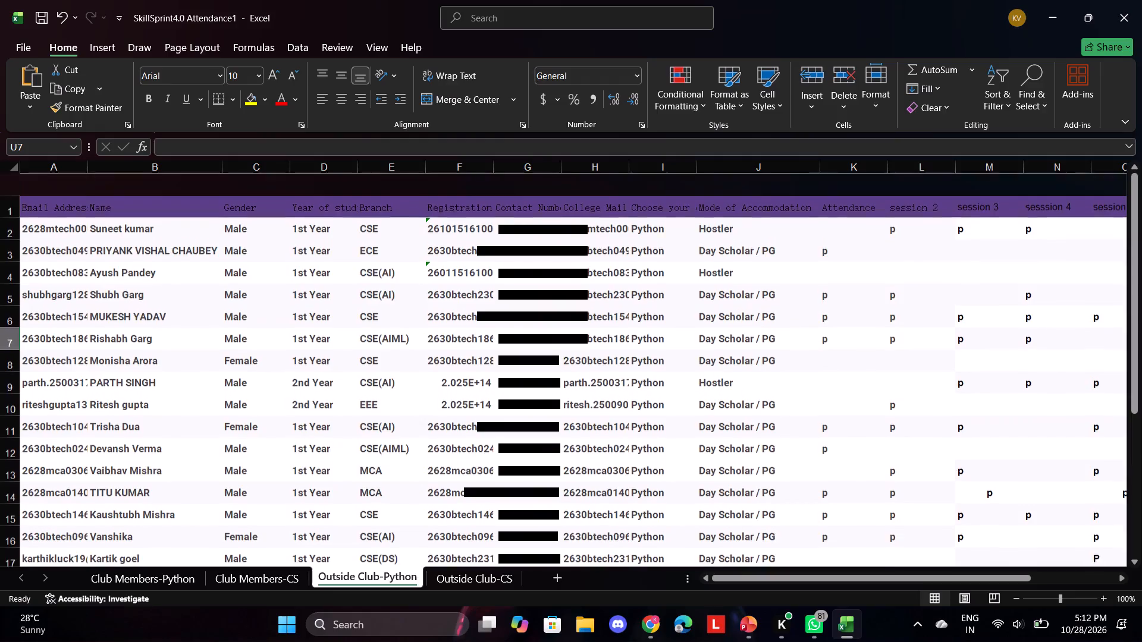
{"action": "scroll", "coordinate": [155, 245], "scroll_direction": "up", "scroll_amount": 1}
{"action": "scroll", "coordinate": [155, 245], "scroll_direction": "down", "scroll_amount": 2}
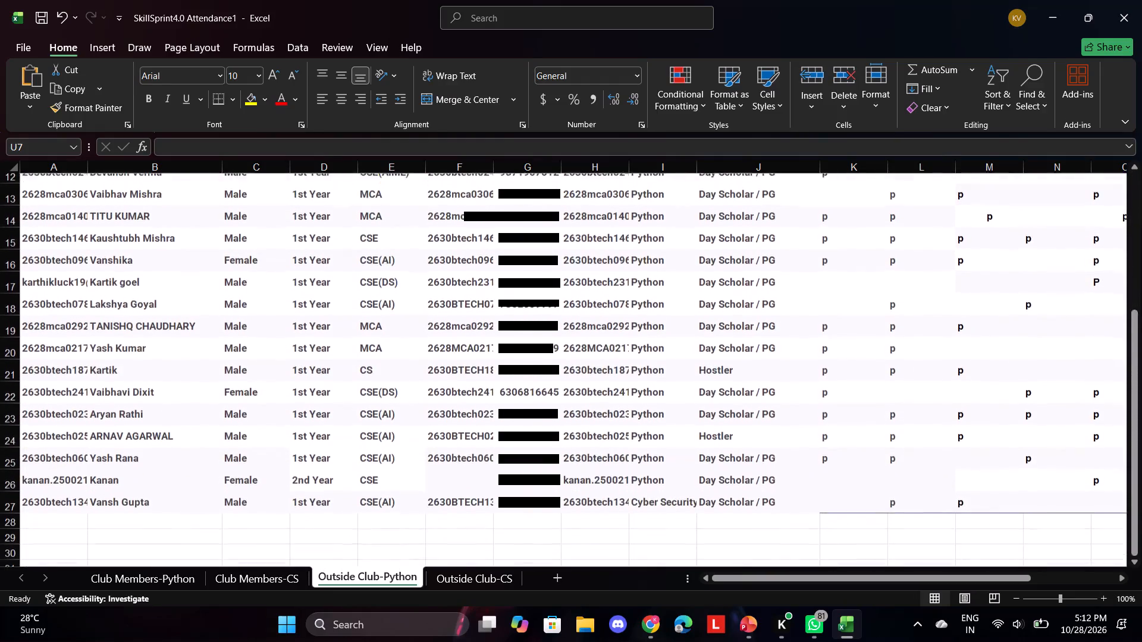
{"action": "scroll", "coordinate": [155, 245], "scroll_direction": "down", "scroll_amount": 1}
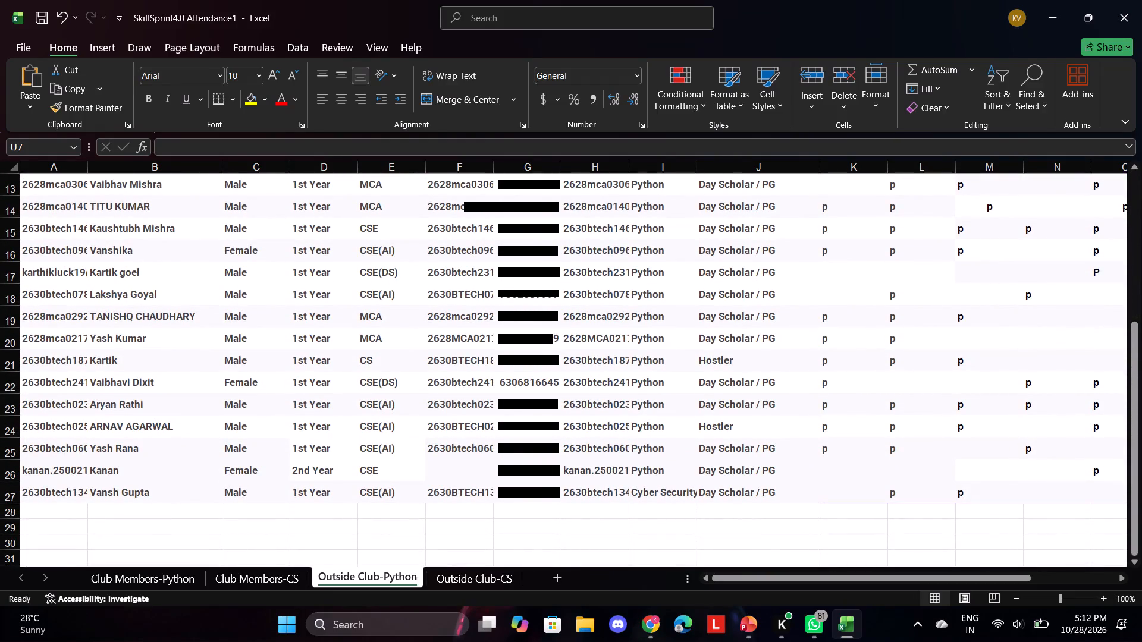
{"action": "left_click", "coordinate": [126, 406]}
{"action": "scroll", "coordinate": [126, 406], "scroll_direction": "left", "scroll_amount": 2}
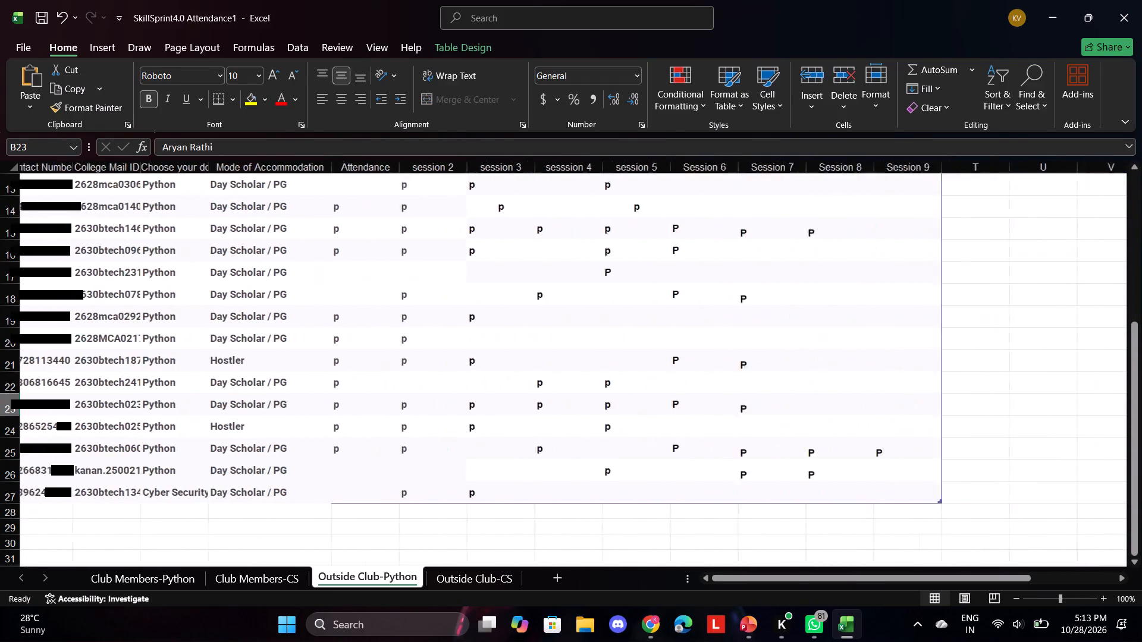
{"action": "scroll", "coordinate": [126, 406], "scroll_direction": "left", "scroll_amount": 1}
{"action": "left_click", "coordinate": [448, 407]}
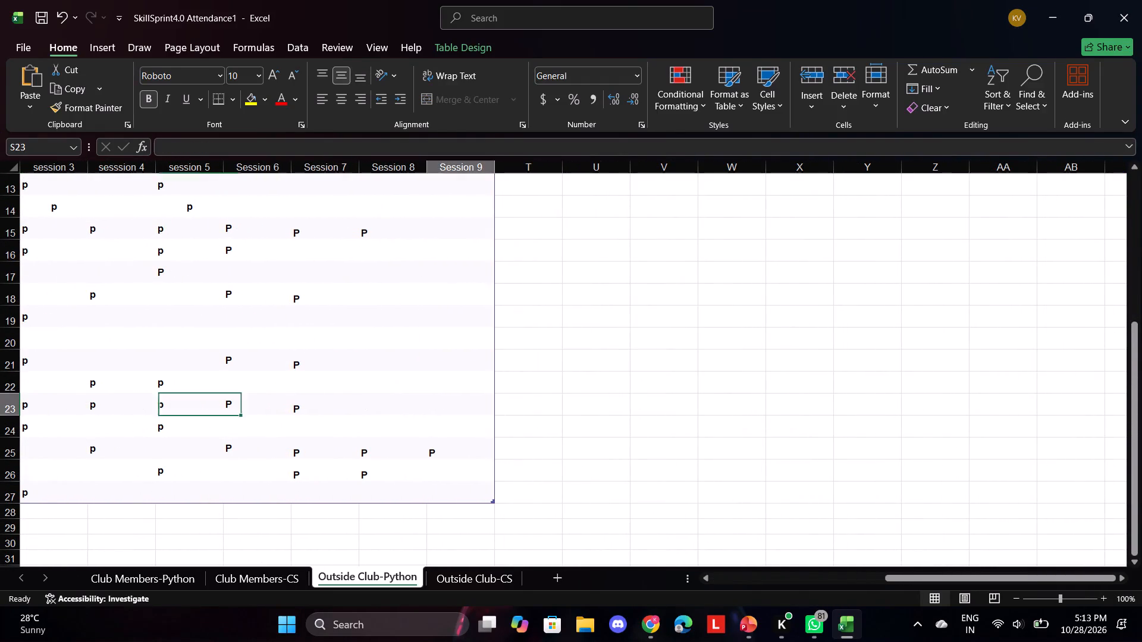
{"action": "key", "text": "p"}
Enter the attendance mark P under Session 9 for the student in row 6 of the Outside Club-Python sheet.
{"action": "scroll", "coordinate": [448, 407], "scroll_direction": "up", "scroll_amount": 5}
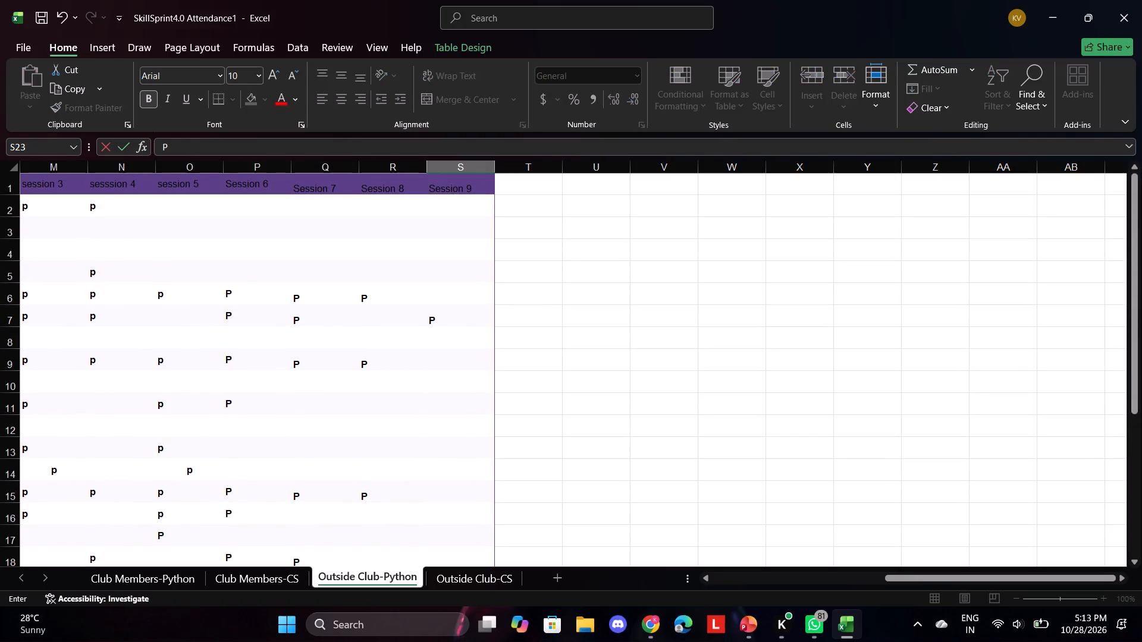
{"action": "scroll", "coordinate": [358, 343], "scroll_direction": "right", "scroll_amount": 8}
{"action": "scroll", "coordinate": [358, 343], "scroll_direction": "left", "scroll_amount": 4}
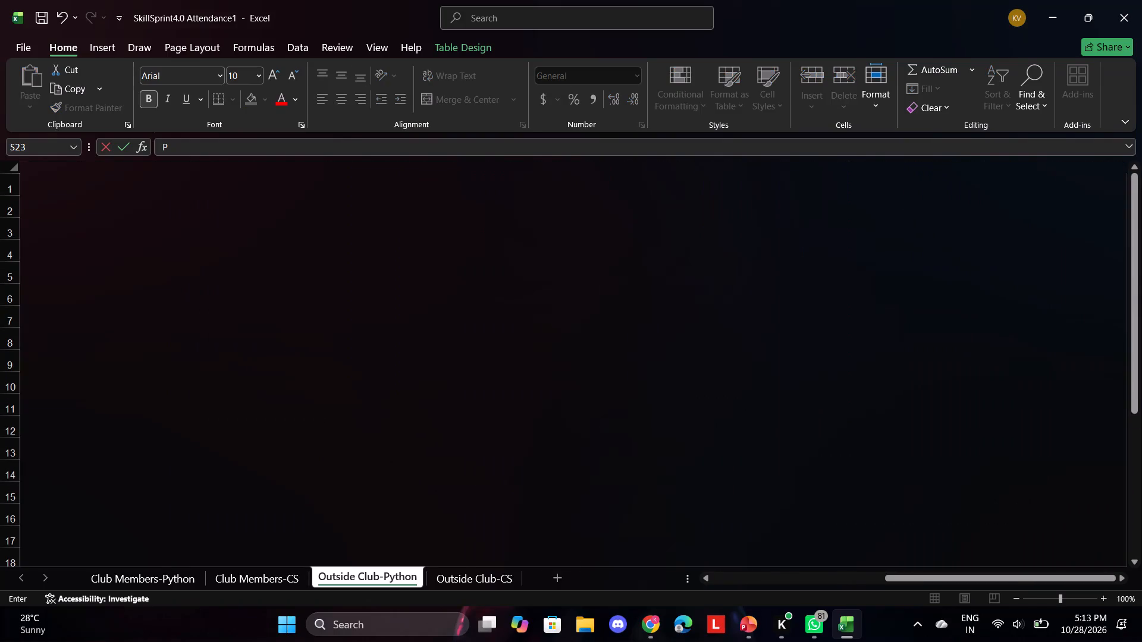
{"action": "scroll", "coordinate": [358, 343], "scroll_direction": "left", "scroll_amount": 4}
{"action": "scroll", "coordinate": [117, 373], "scroll_direction": "down", "scroll_amount": 1}
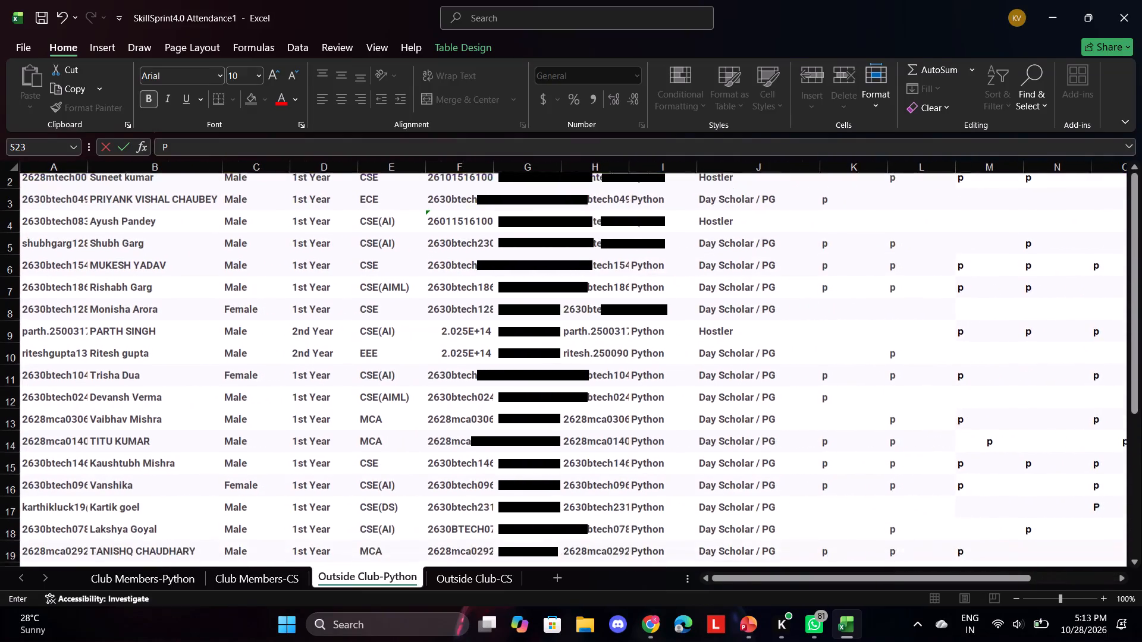
{"action": "scroll", "coordinate": [117, 373], "scroll_direction": "down", "scroll_amount": 3}
{"action": "scroll", "coordinate": [117, 373], "scroll_direction": "up", "scroll_amount": 1}
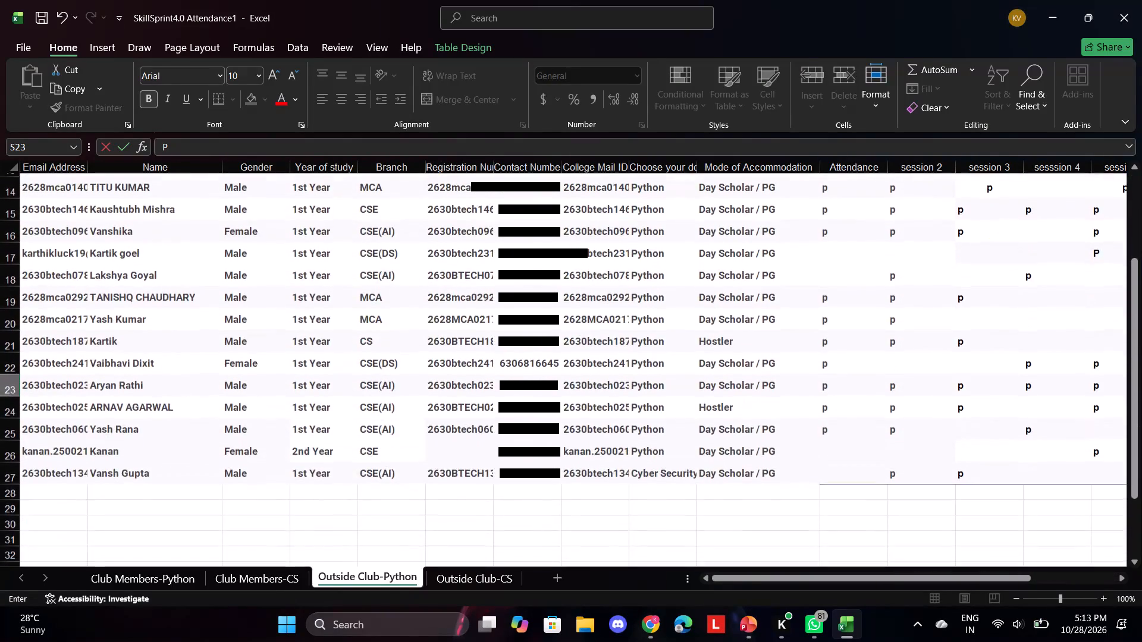
{"action": "scroll", "coordinate": [117, 373], "scroll_direction": "up", "scroll_amount": 2}
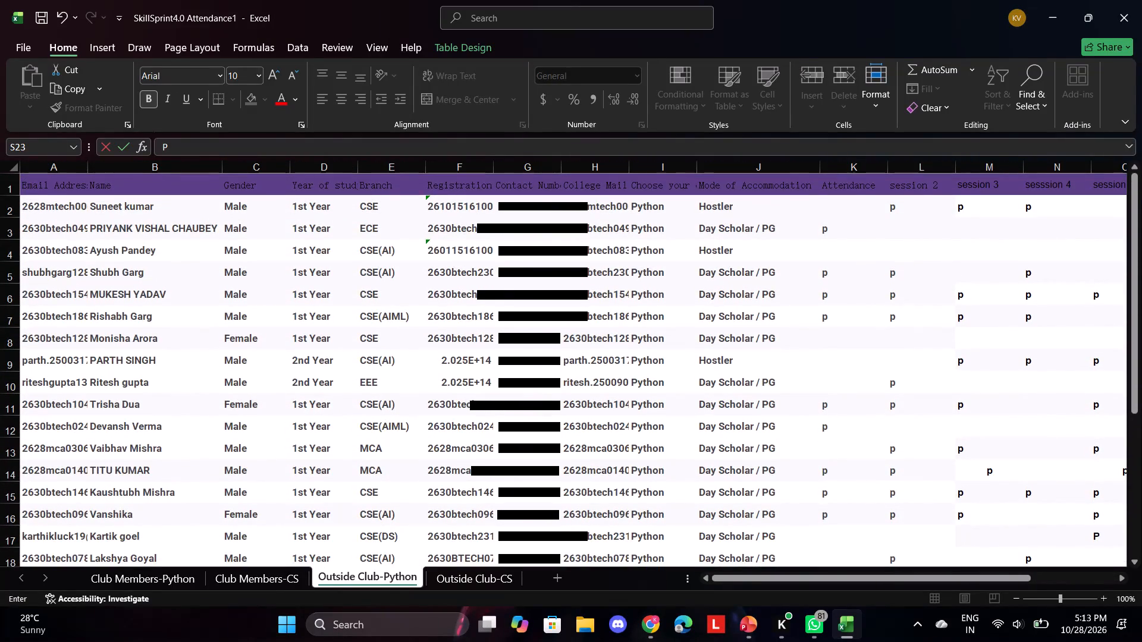
{"action": "left_click", "coordinate": [155, 289]}
{"action": "scroll", "coordinate": [155, 289], "scroll_direction": "left", "scroll_amount": 3}
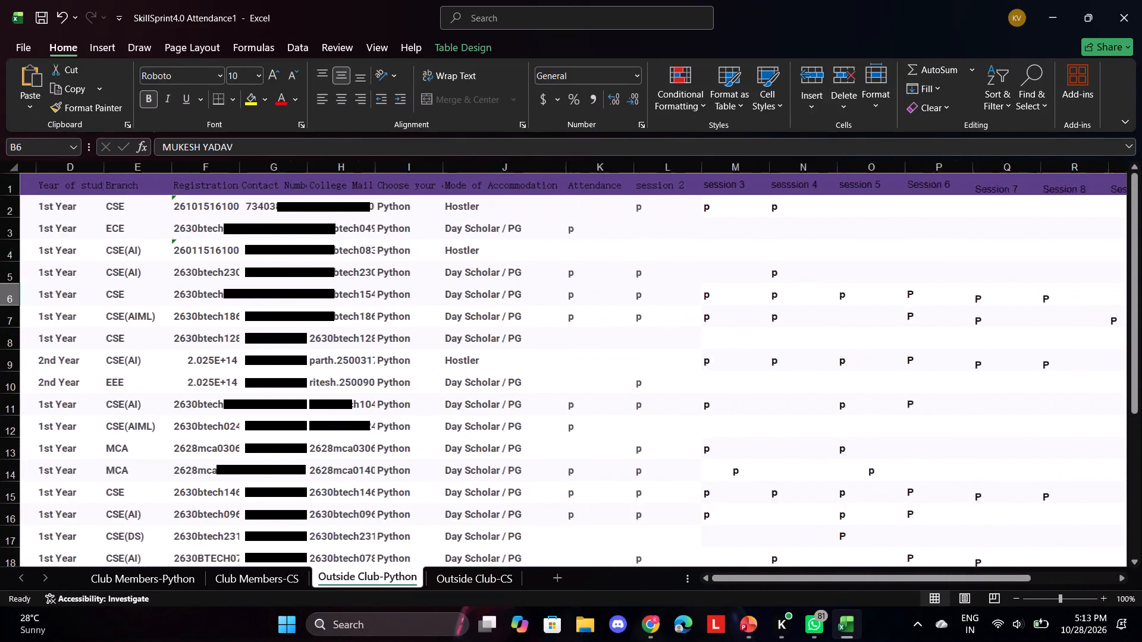
{"action": "scroll", "coordinate": [155, 289], "scroll_direction": "left", "scroll_amount": 2}
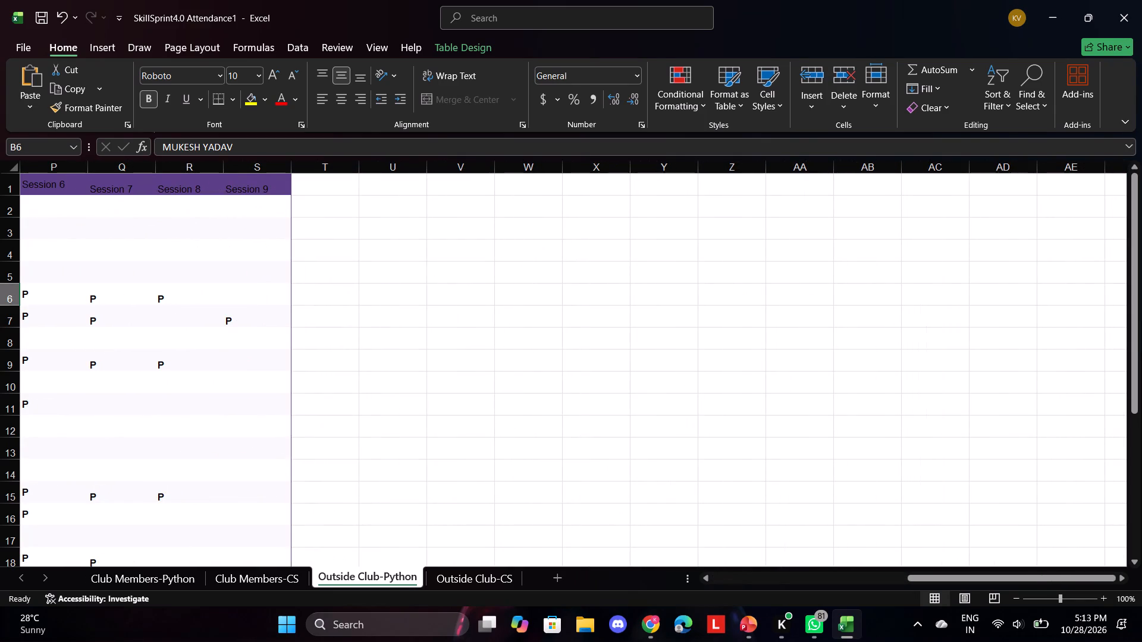
{"action": "left_click", "coordinate": [258, 288]}
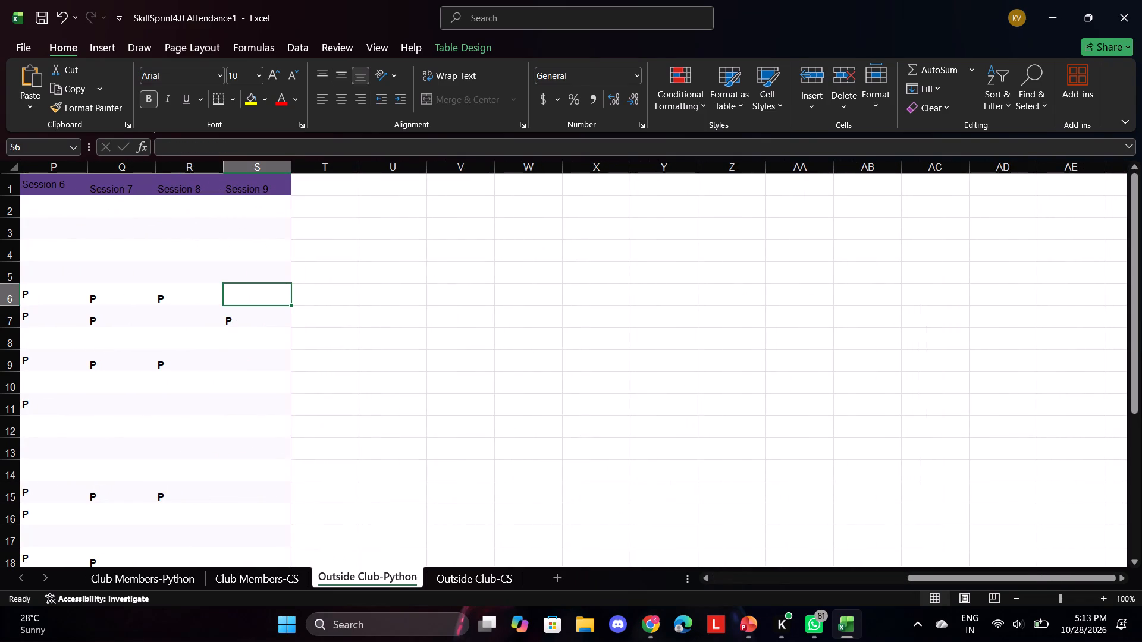
{"action": "key", "text": "p"}
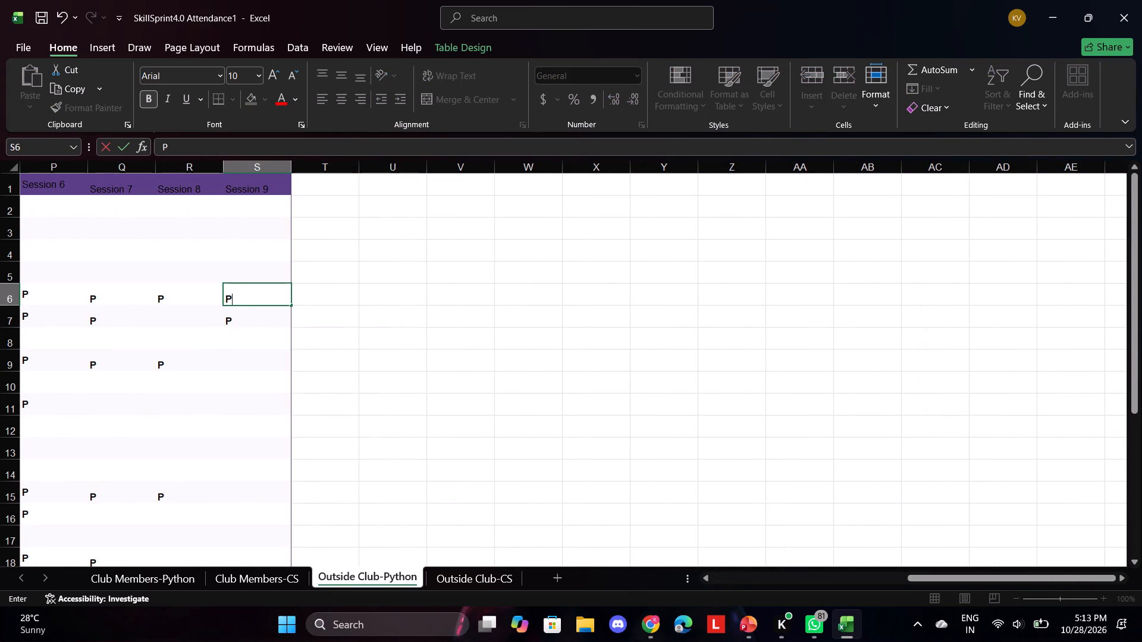
Enter the attendance mark P under SESSION 9 for the club member in row 28 of the Club Members-Python sheet.
{"action": "left_click", "coordinate": [121, 580]}
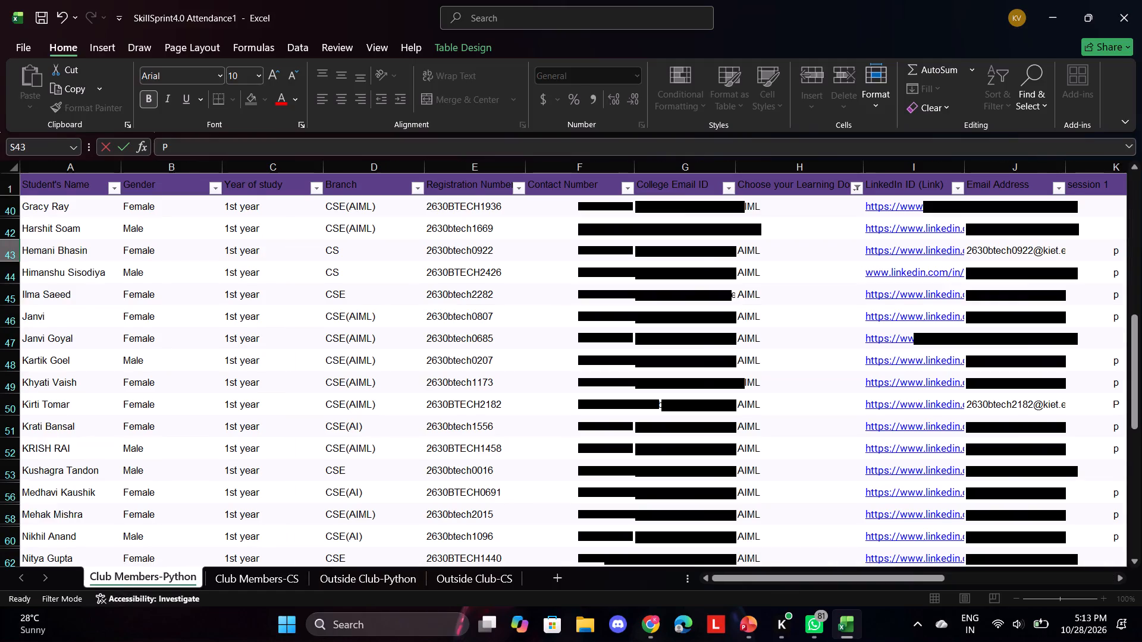
{"action": "scroll", "coordinate": [285, 468], "scroll_direction": "up", "scroll_amount": 1}
{"action": "scroll", "coordinate": [176, 377], "scroll_direction": "up", "scroll_amount": 4}
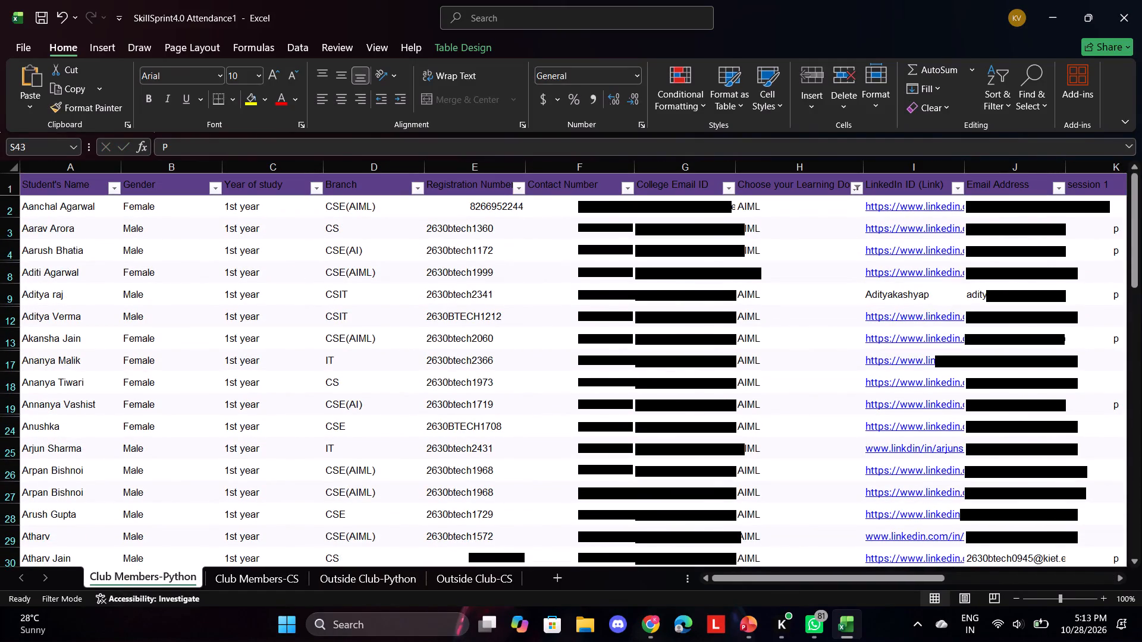
{"action": "scroll", "coordinate": [153, 233], "scroll_direction": "up", "scroll_amount": 1}
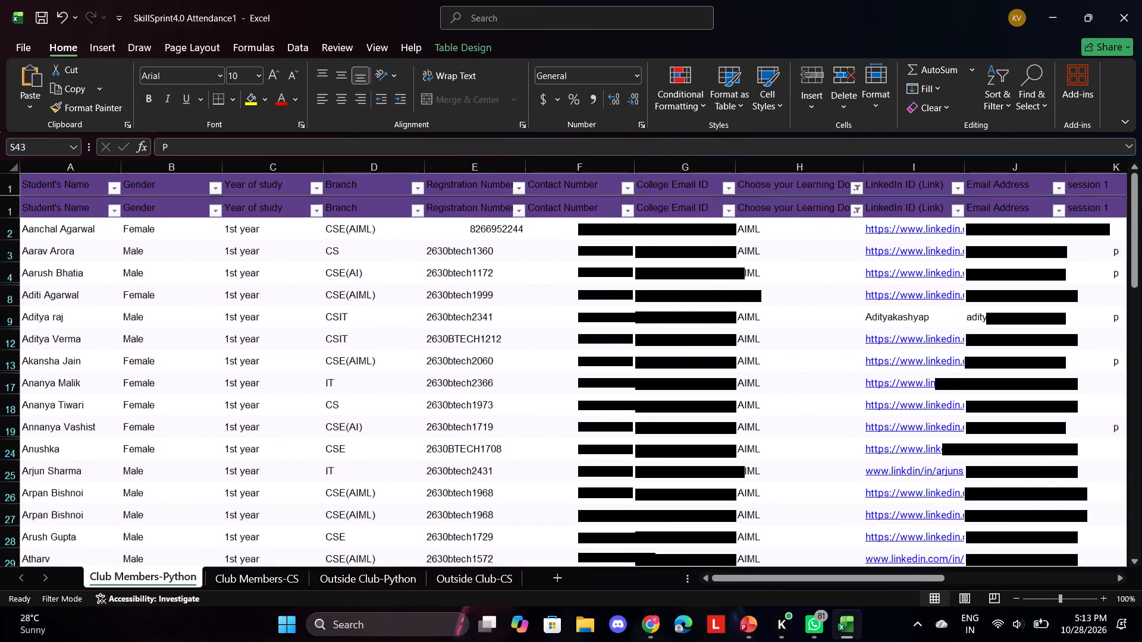
{"action": "scroll", "coordinate": [94, 331], "scroll_direction": "down", "scroll_amount": 1}
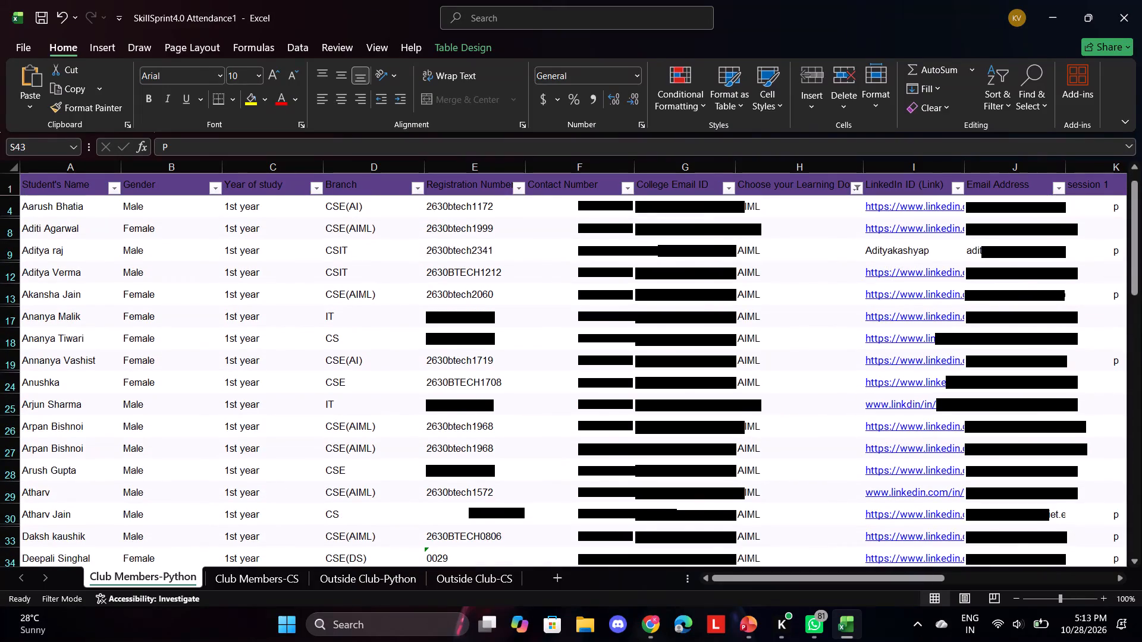
{"action": "scroll", "coordinate": [57, 392], "scroll_direction": "down", "scroll_amount": 1}
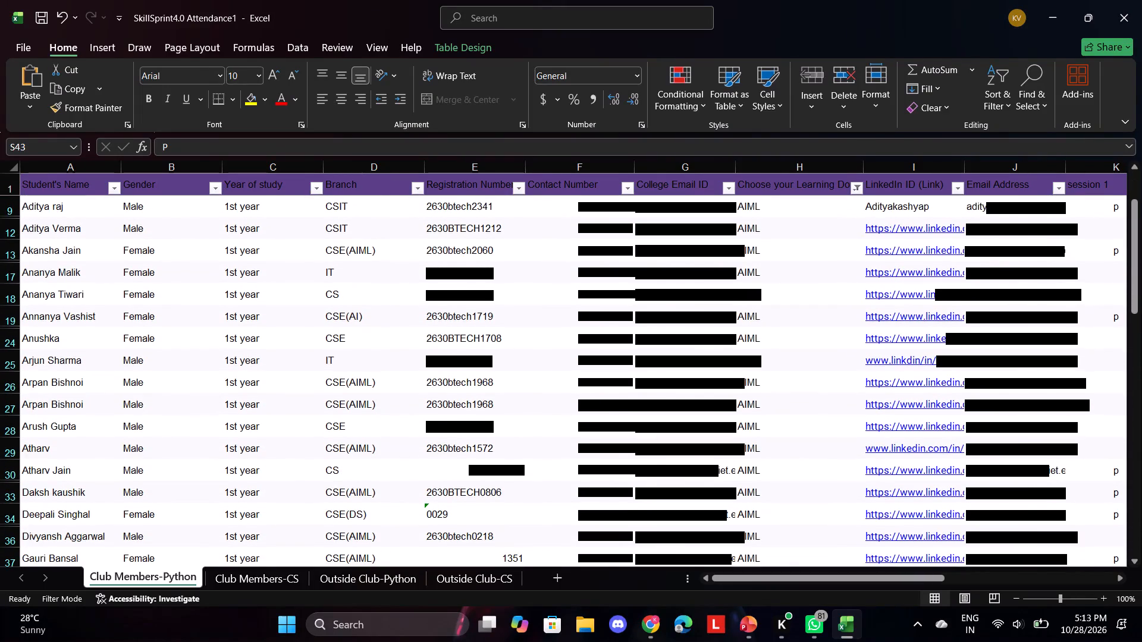
{"action": "left_click", "coordinate": [76, 436]}
{"action": "scroll", "coordinate": [110, 439], "scroll_direction": "left", "scroll_amount": 5}
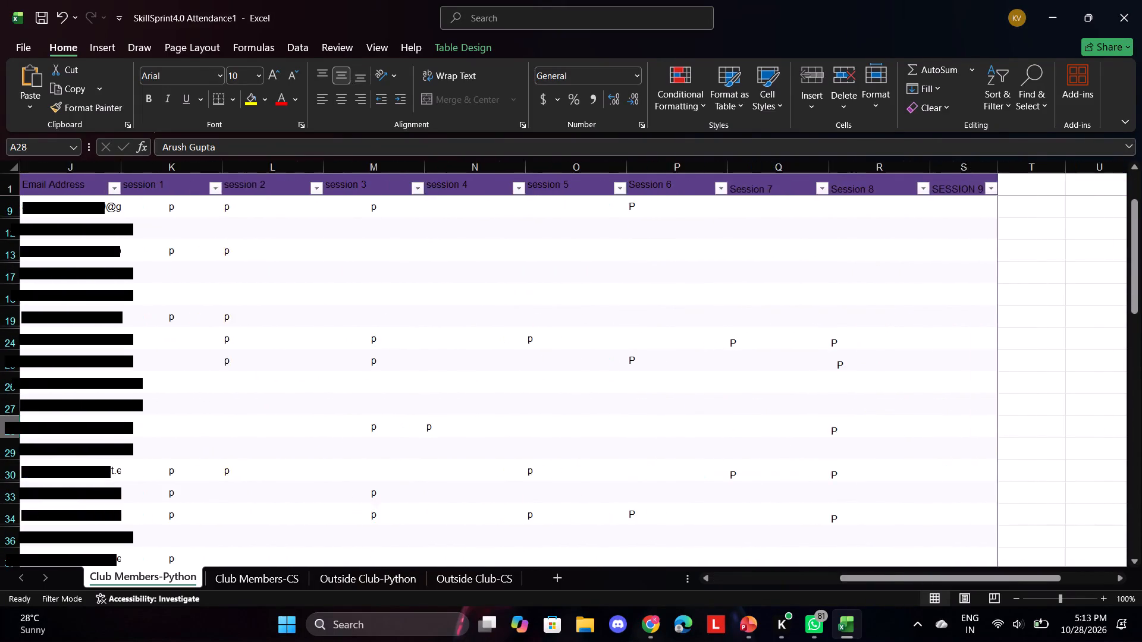
{"action": "scroll", "coordinate": [110, 439], "scroll_direction": "left", "scroll_amount": 1}
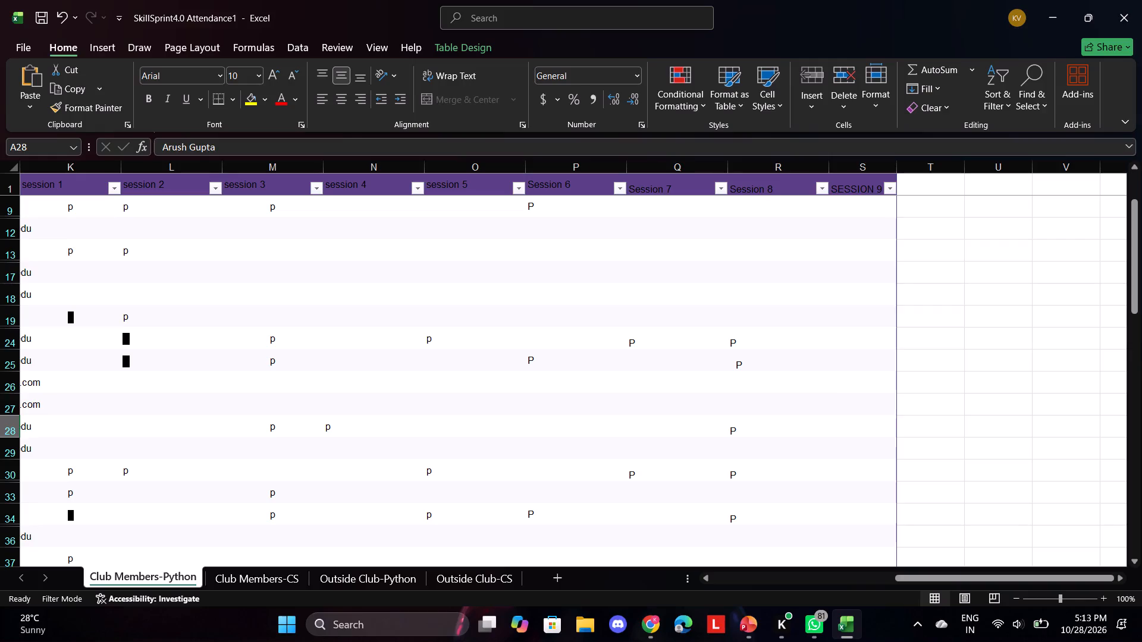
{"action": "left_click", "coordinate": [829, 410]}
{"action": "left_click", "coordinate": [837, 425]}
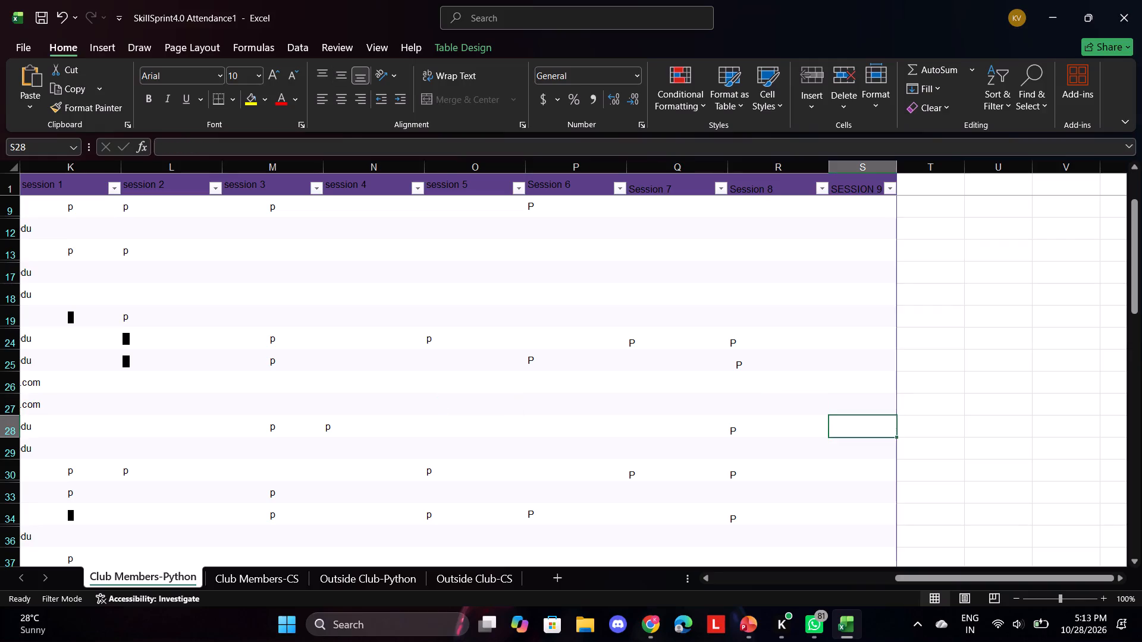
{"action": "key", "text": "p"}
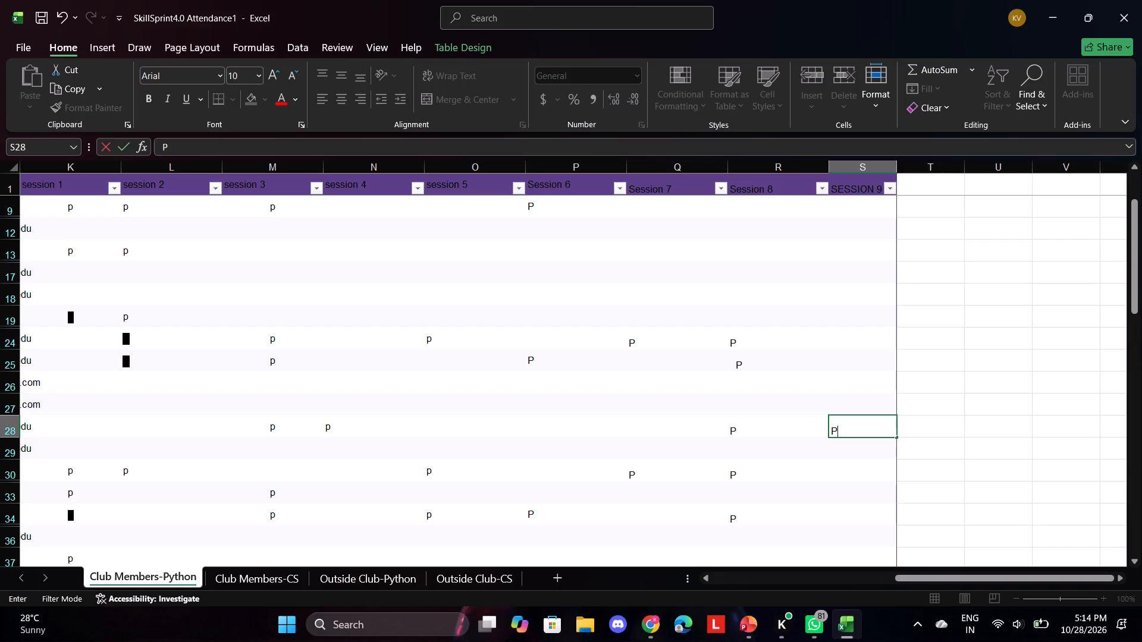
{"action": "scroll", "coordinate": [837, 425], "scroll_direction": "right", "scroll_amount": 2}
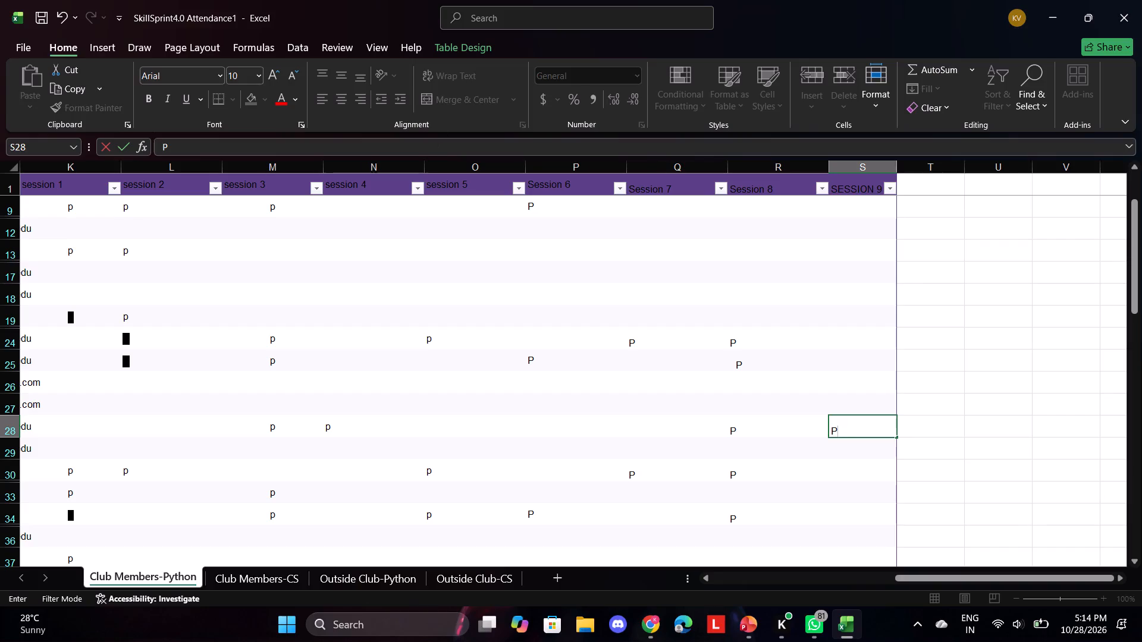
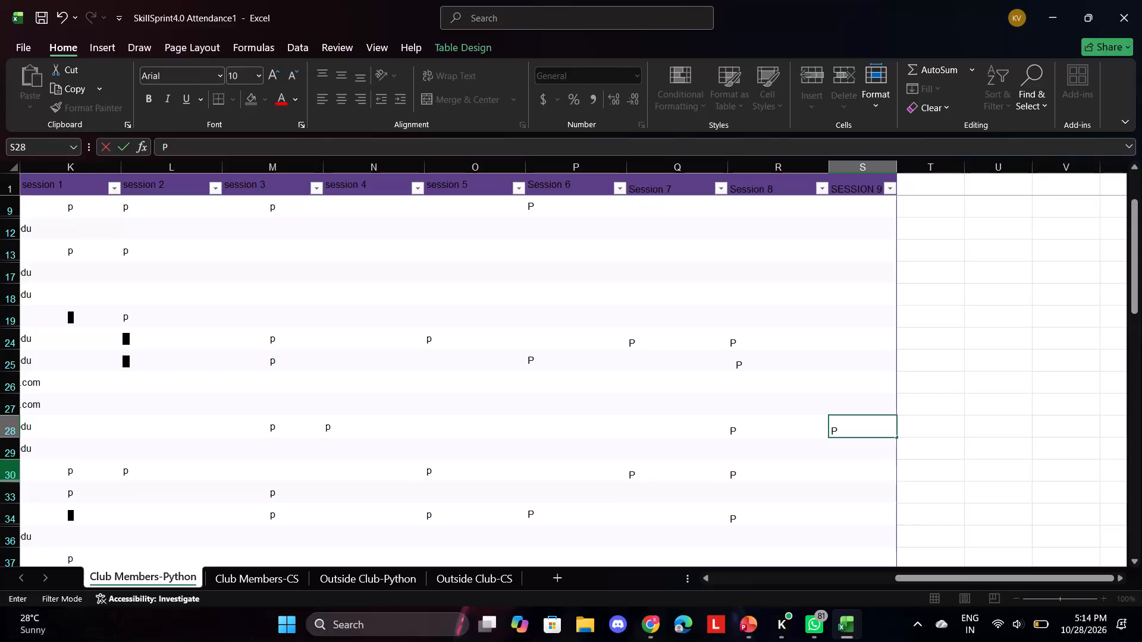
Enter the attendance mark P under Session 7, Session 6 and session 5 for the club member in row 28 of the Club Members-Python sheet.
{"action": "scroll", "coordinate": [117, 395], "scroll_direction": "right", "scroll_amount": 8}
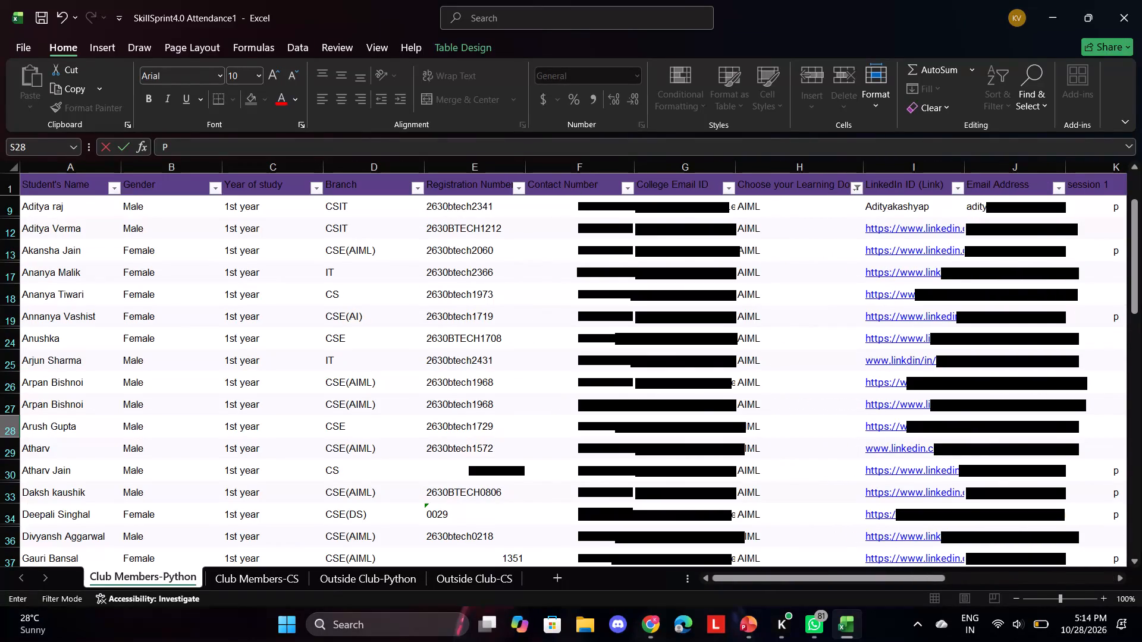
{"action": "scroll", "coordinate": [62, 377], "scroll_direction": "down", "scroll_amount": 2}
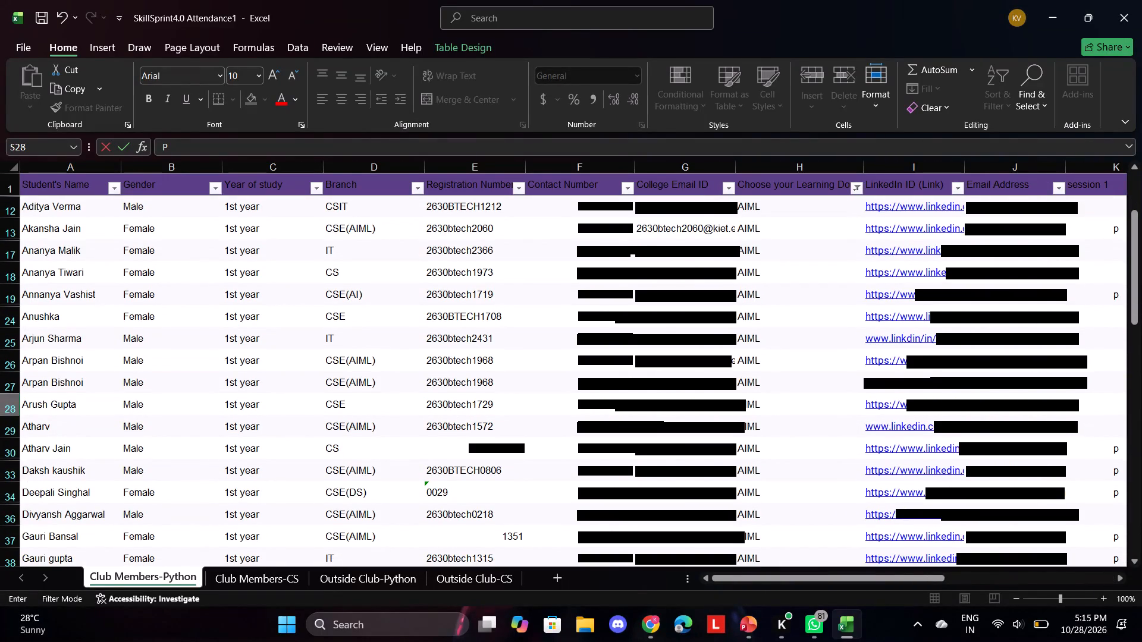
{"action": "left_click", "coordinate": [70, 405]}
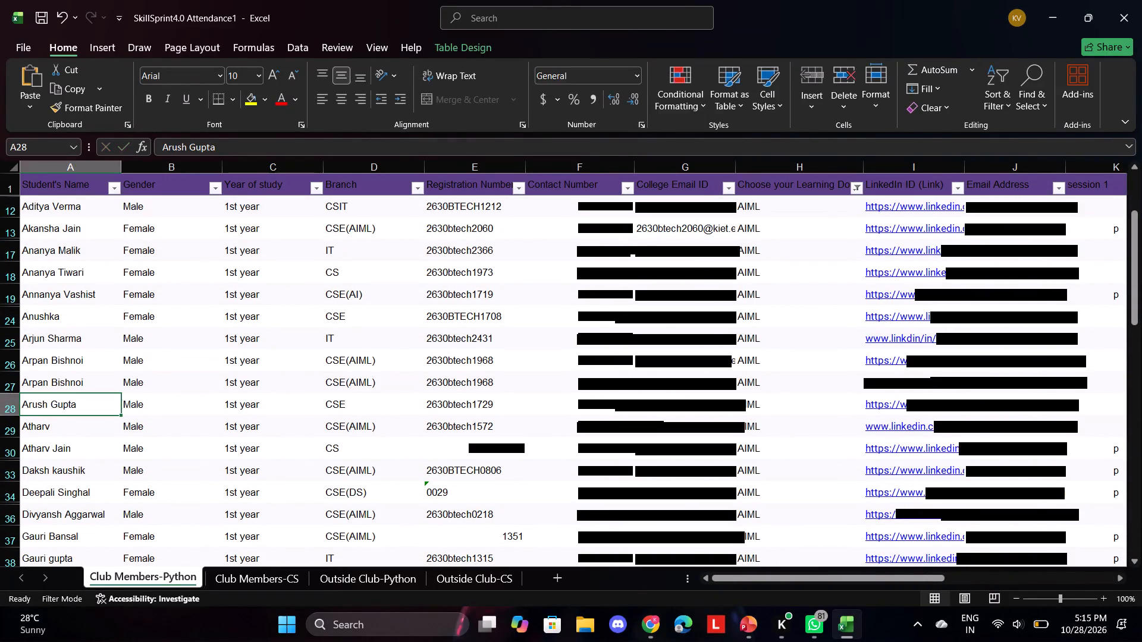
{"action": "scroll", "coordinate": [70, 405], "scroll_direction": "left", "scroll_amount": 3}
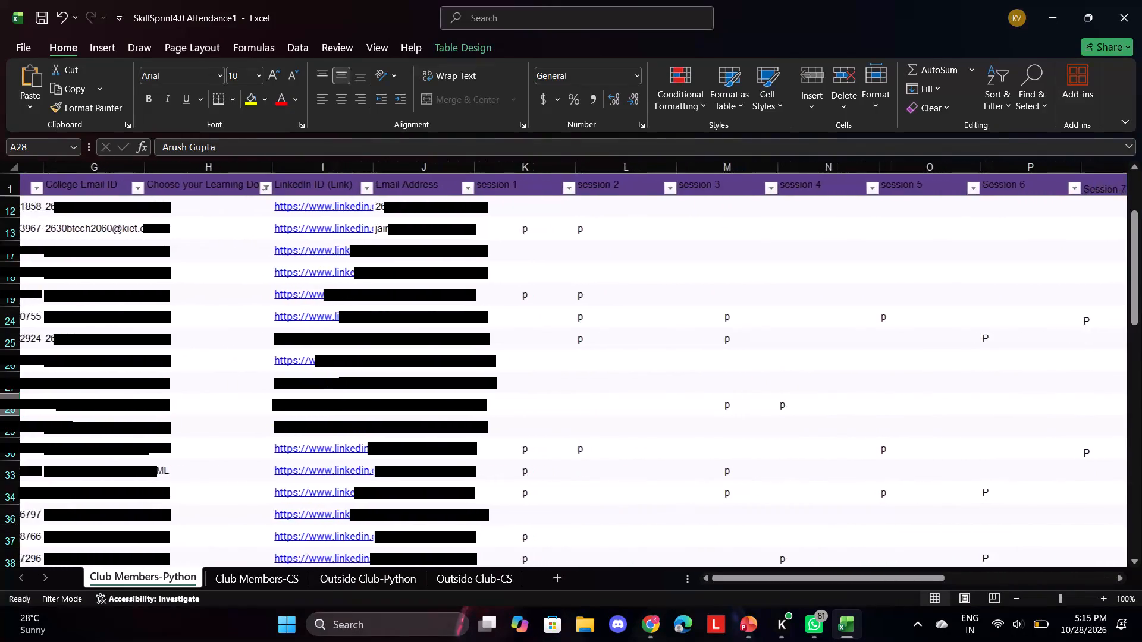
{"action": "scroll", "coordinate": [70, 405], "scroll_direction": "left", "scroll_amount": 1}
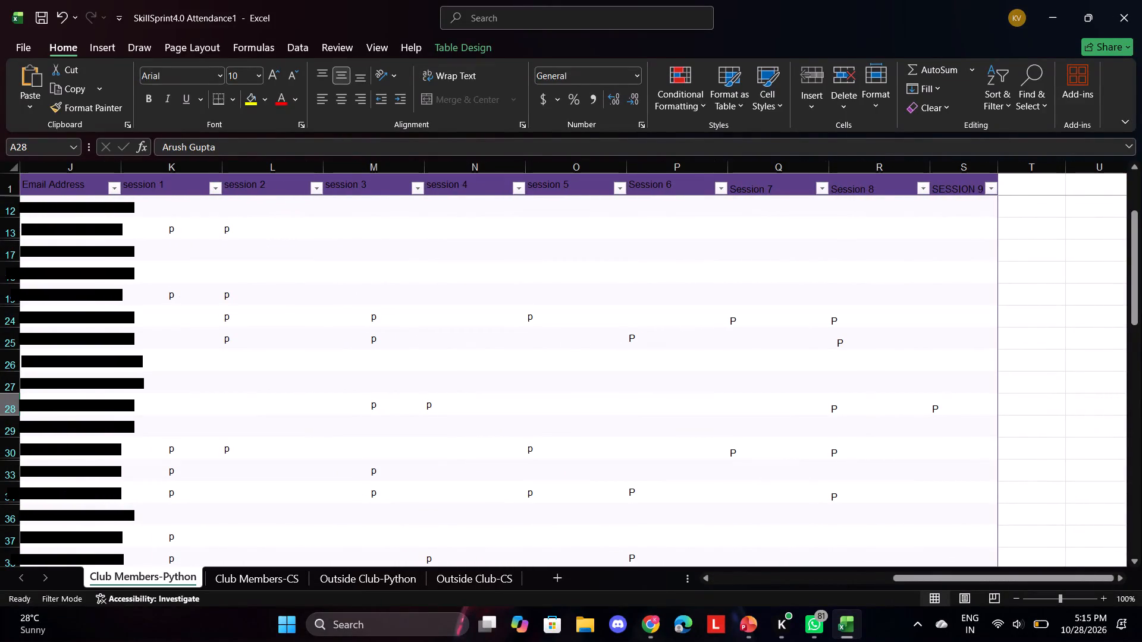
{"action": "left_click", "coordinate": [746, 411]}
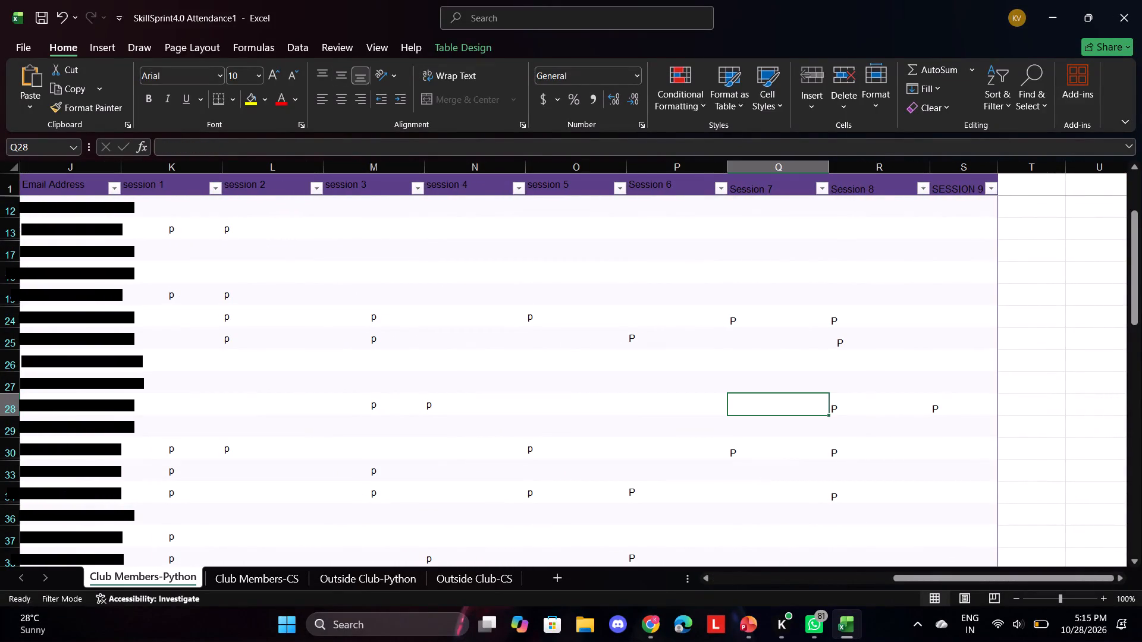
{"action": "key", "text": "p"}
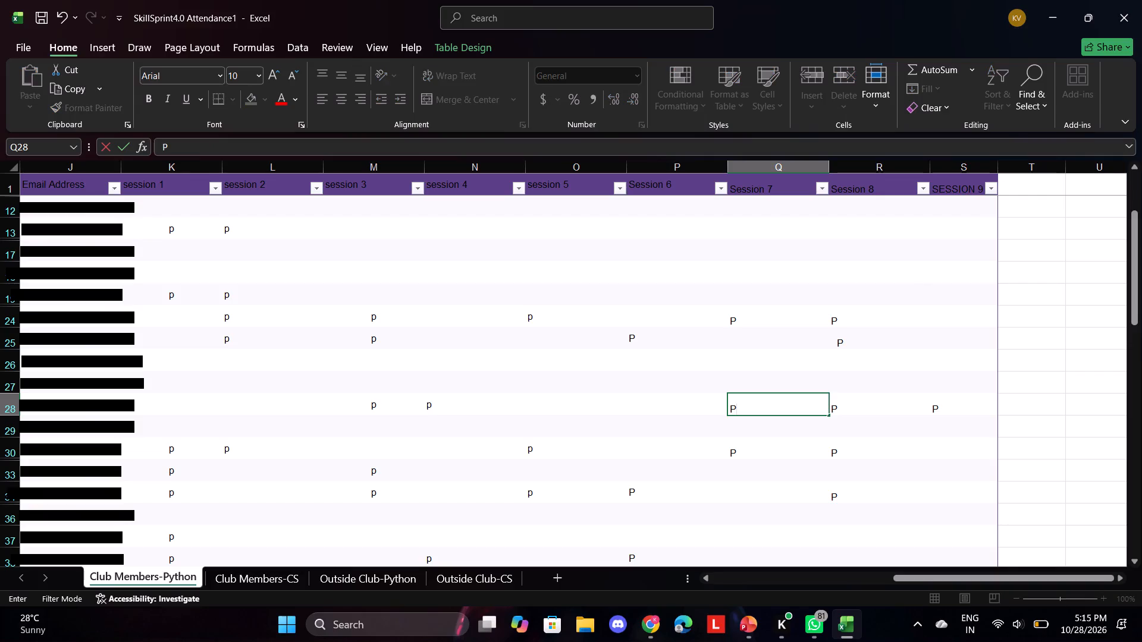
{"action": "left_click", "coordinate": [635, 410]}
{"action": "key", "text": "p"}
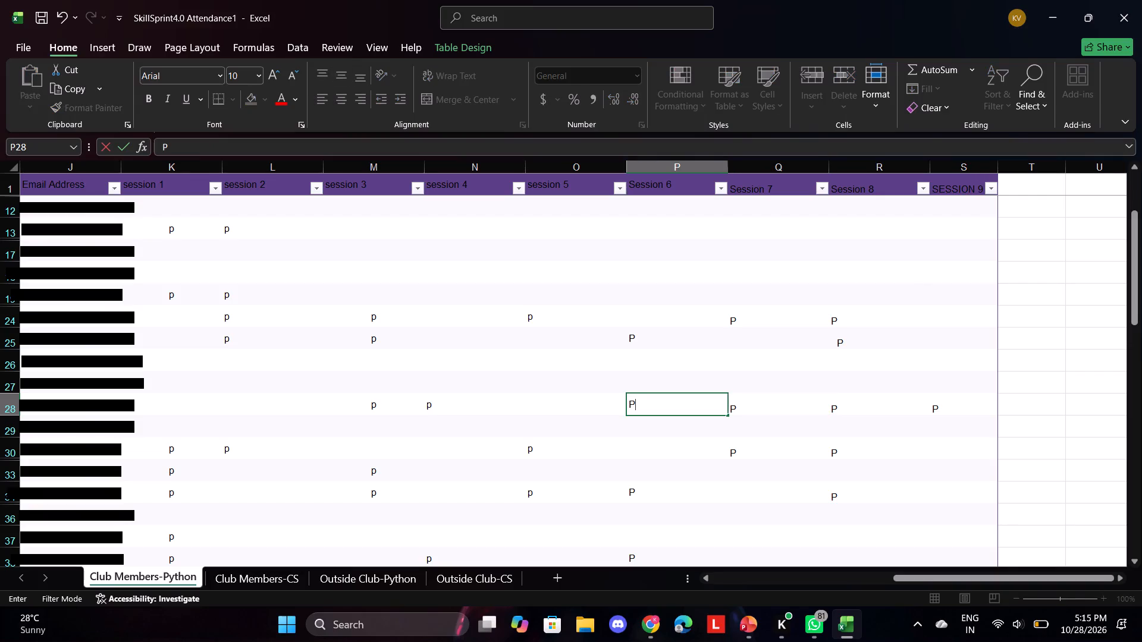
{"action": "left_click", "coordinate": [526, 405]}
{"action": "key", "text": "p"}
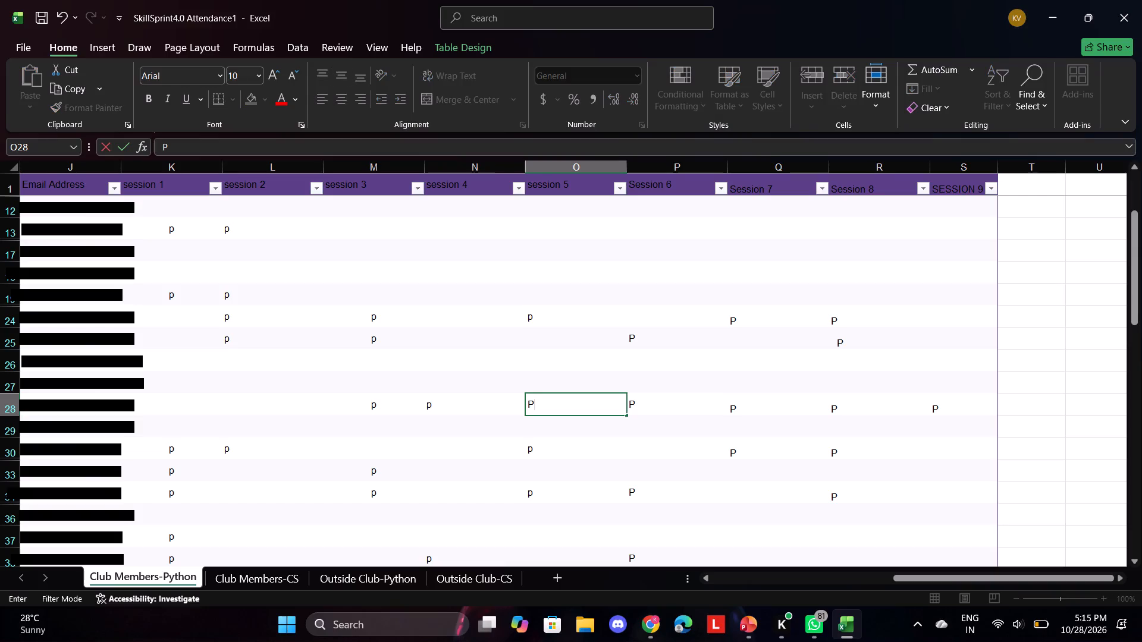
Save the attendance workbook with the updated row 28 marks.
{"action": "key", "text": "ctrl+s"}
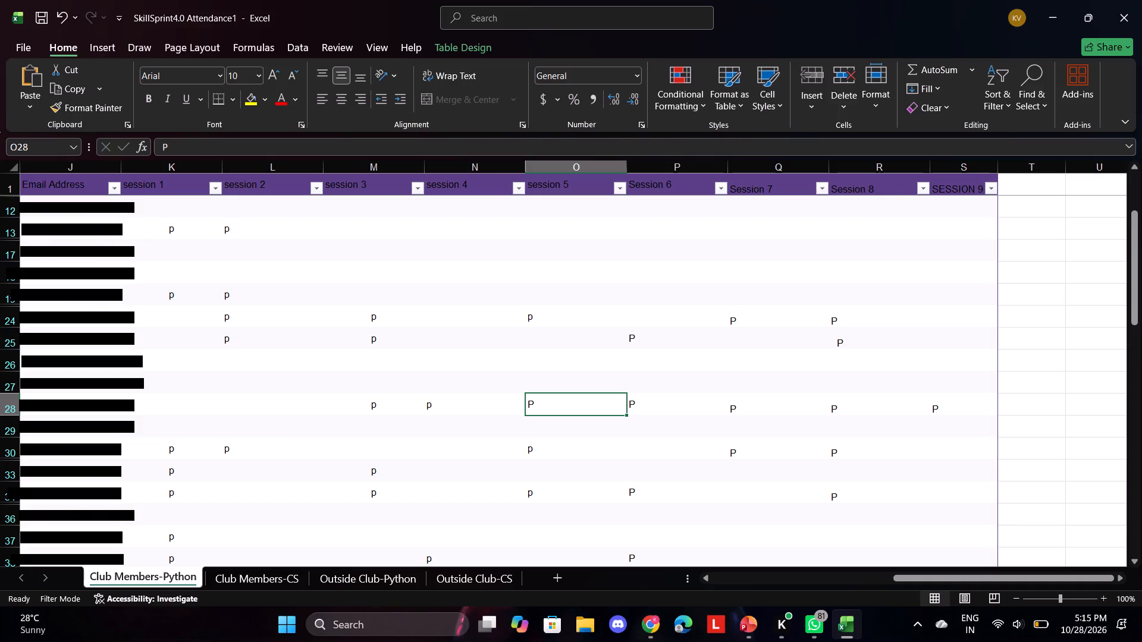
{"action": "key", "text": "ctrl+s"}
{"action": "left_click", "coordinate": [1030, 248]}
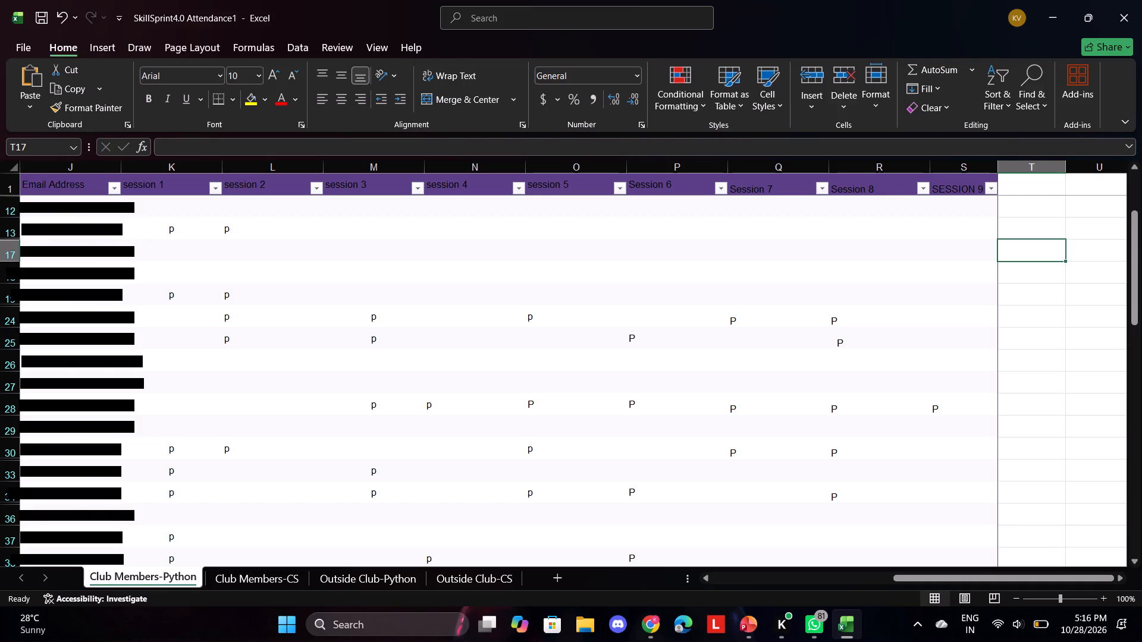
{"action": "key", "text": "ctrl+s"}
{"action": "key", "text": "ctrl+s"}
{"action": "key", "text": "ctrl+s"}
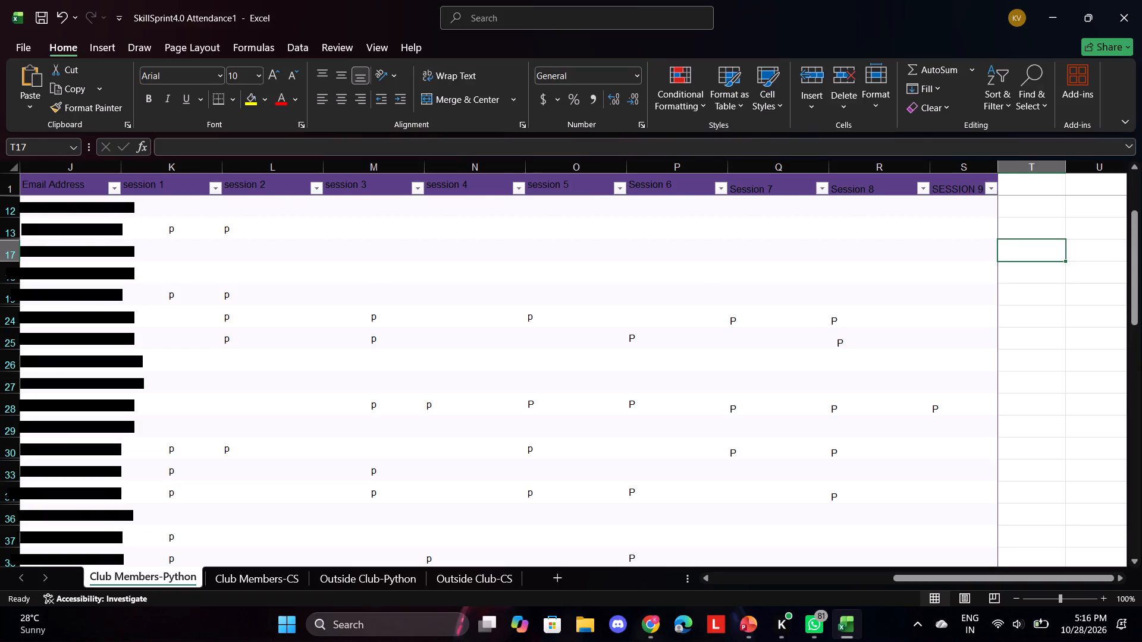
Enter the attendance mark P under SESSION 9 for the club member in row 88 of the Club Members-Python sheet.
{"action": "scroll", "coordinate": [170, 496], "scroll_direction": "right", "scroll_amount": 6}
{"action": "scroll", "coordinate": [170, 496], "scroll_direction": "down", "scroll_amount": 2}
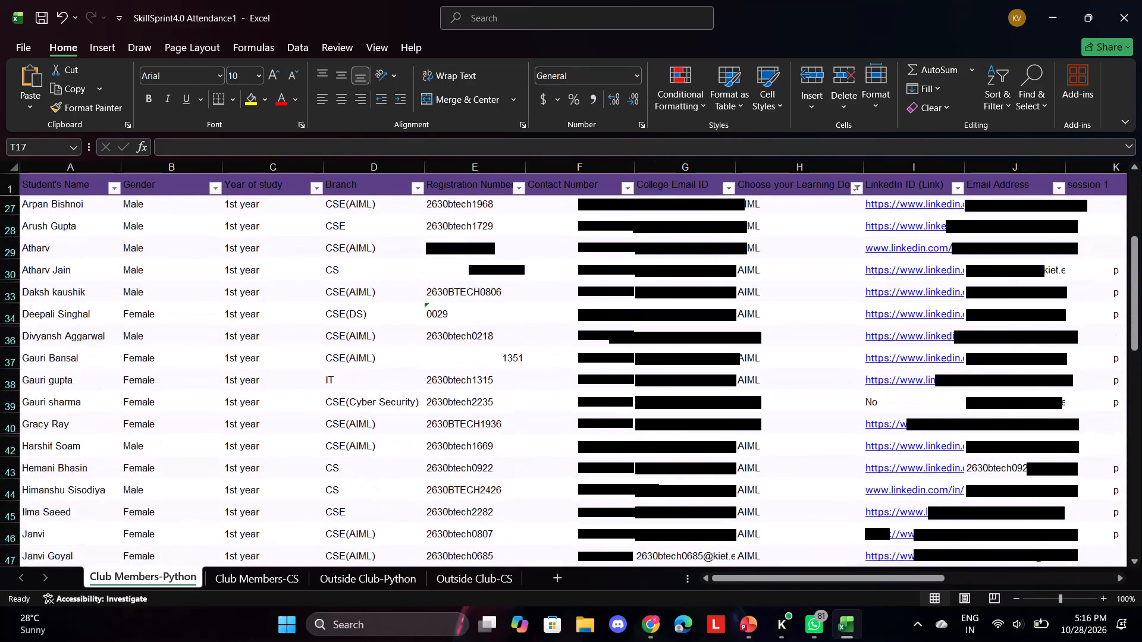
{"action": "scroll", "coordinate": [170, 496], "scroll_direction": "down", "scroll_amount": 3}
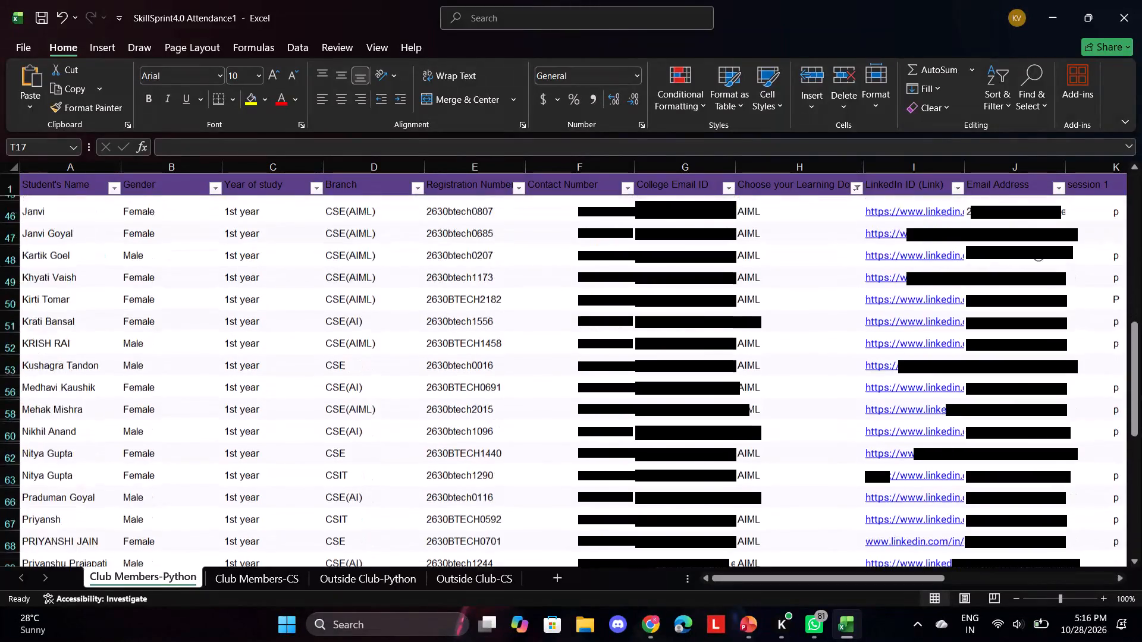
{"action": "scroll", "coordinate": [170, 496], "scroll_direction": "down", "scroll_amount": 3}
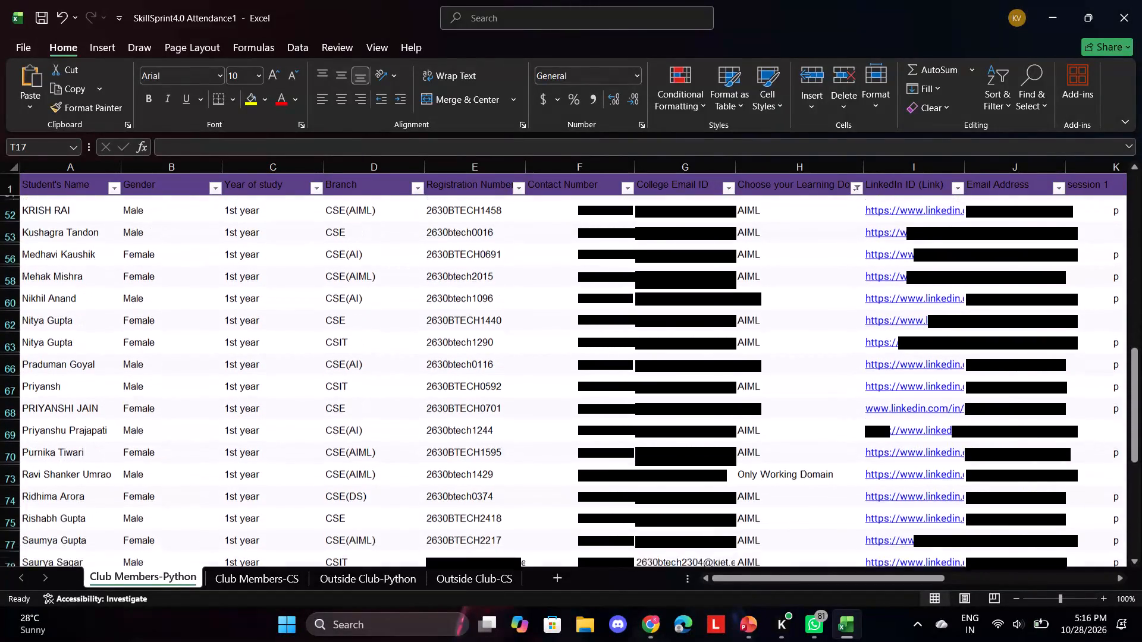
{"action": "scroll", "coordinate": [164, 503], "scroll_direction": "down", "scroll_amount": 1}
{"action": "scroll", "coordinate": [109, 500], "scroll_direction": "down", "scroll_amount": 2}
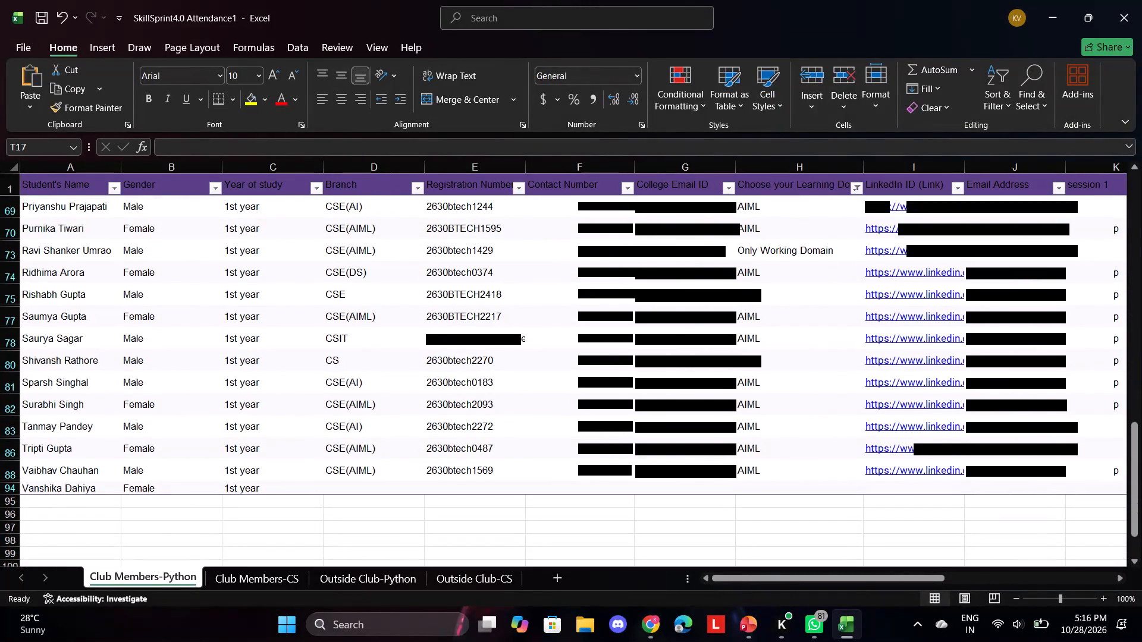
{"action": "left_click", "coordinate": [105, 473]}
{"action": "scroll", "coordinate": [105, 473], "scroll_direction": "left", "scroll_amount": 5}
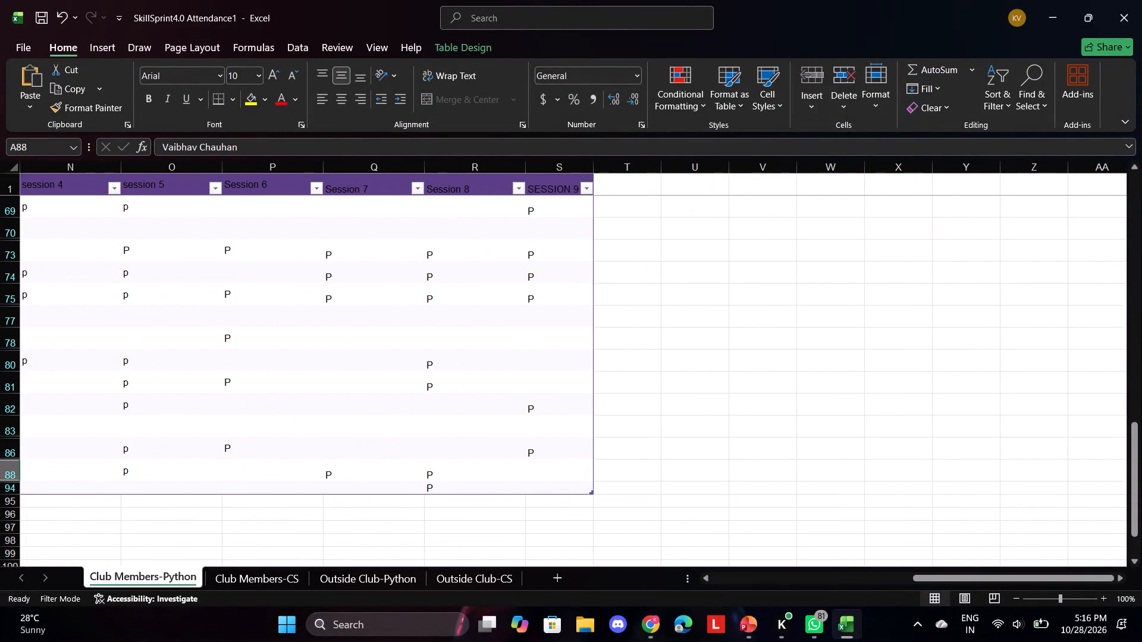
{"action": "left_click", "coordinate": [545, 473]}
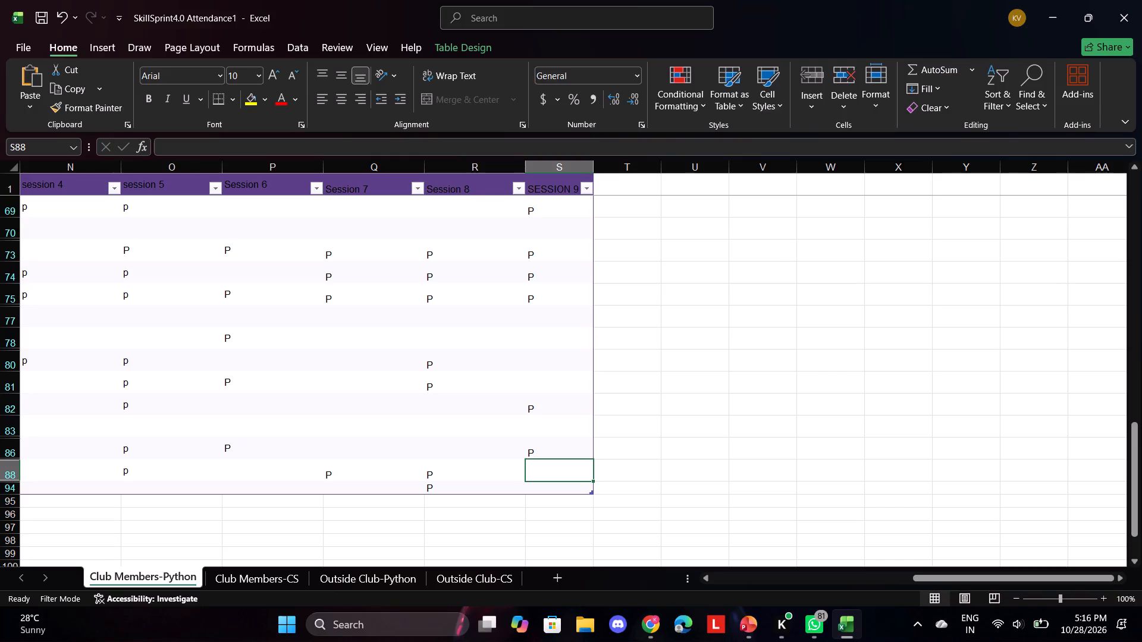
{"action": "key", "text": "p"}
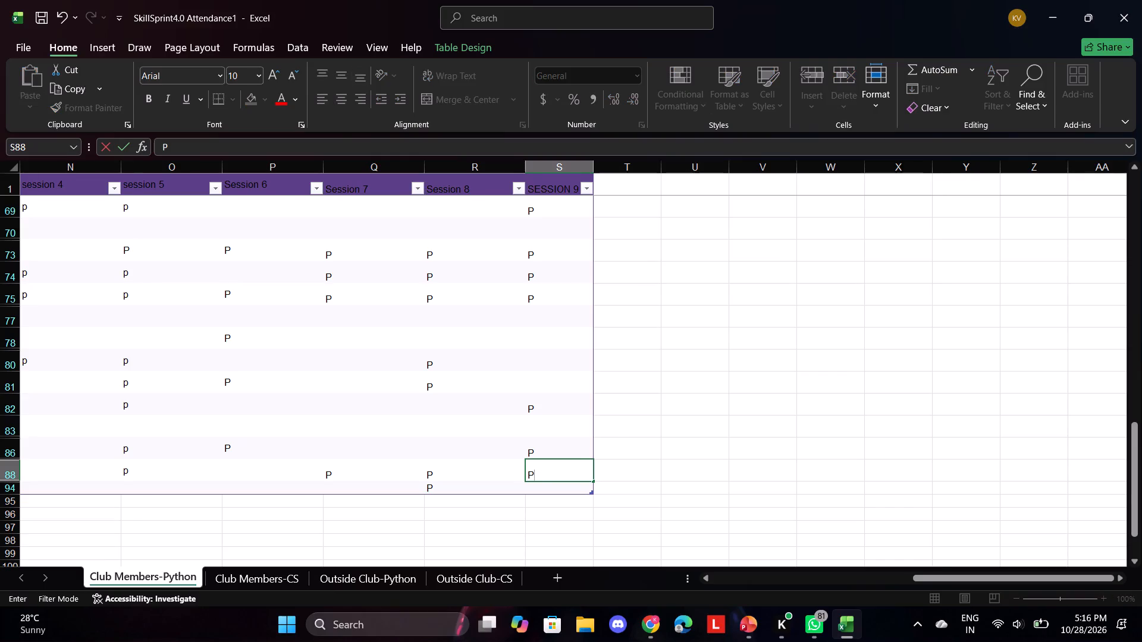
Enter the attendance mark P under SESSION 9 for the club member in row 25 of the Club Members-Python sheet.
{"action": "scroll", "coordinate": [320, 426], "scroll_direction": "right", "scroll_amount": 11}
{"action": "scroll", "coordinate": [120, 486], "scroll_direction": "left", "scroll_amount": 1}
{"action": "scroll", "coordinate": [77, 485], "scroll_direction": "right", "scroll_amount": 1}
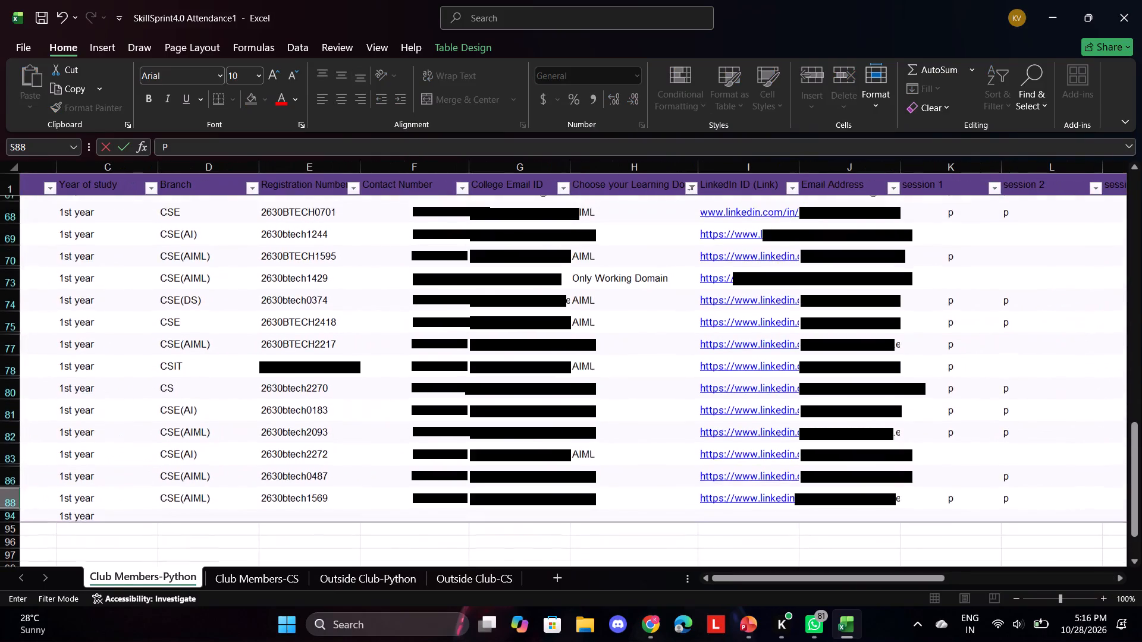
{"action": "scroll", "coordinate": [562, 641], "scroll_direction": "up", "scroll_amount": 1}
{"action": "scroll", "coordinate": [588, 641], "scroll_direction": "right", "scroll_amount": 2}
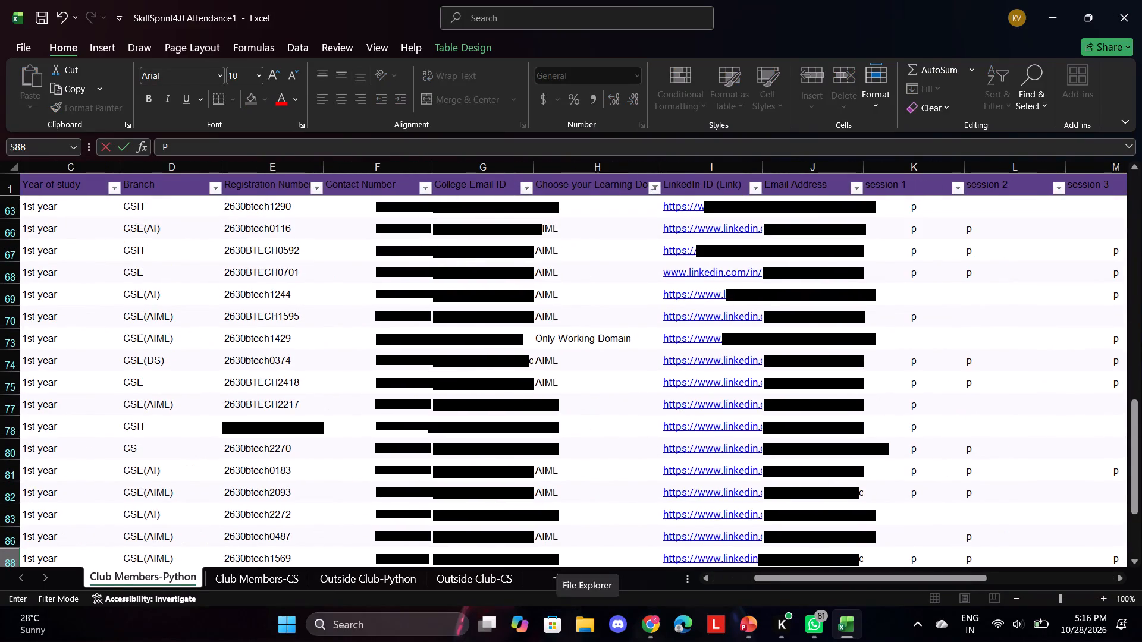
{"action": "scroll", "coordinate": [263, 373], "scroll_direction": "right", "scroll_amount": 5}
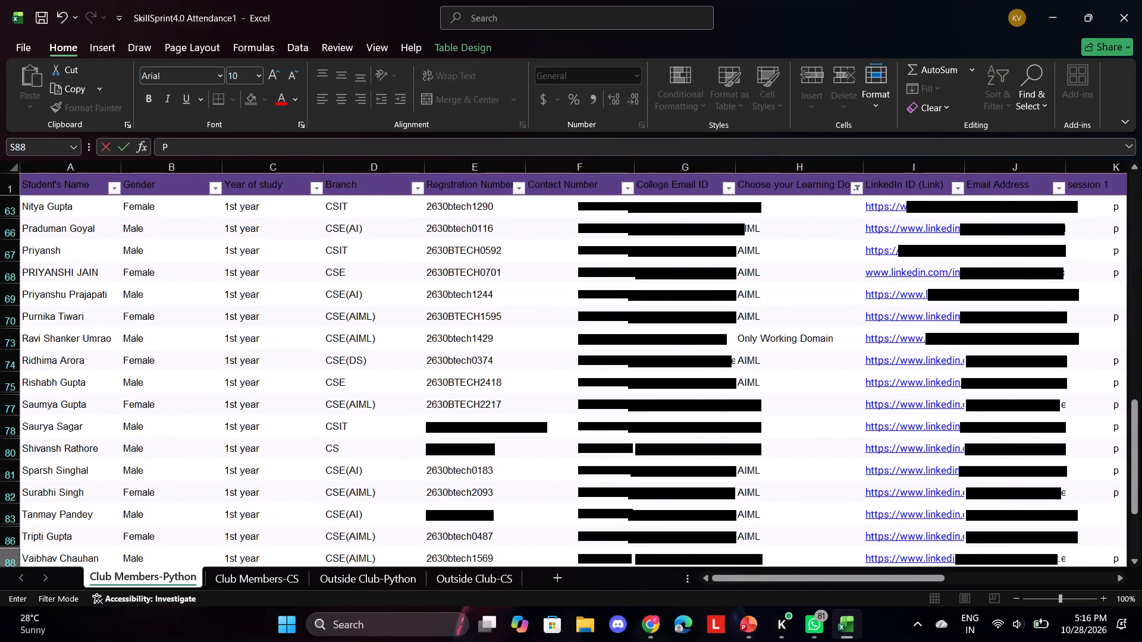
{"action": "scroll", "coordinate": [55, 290], "scroll_direction": "up", "scroll_amount": 4}
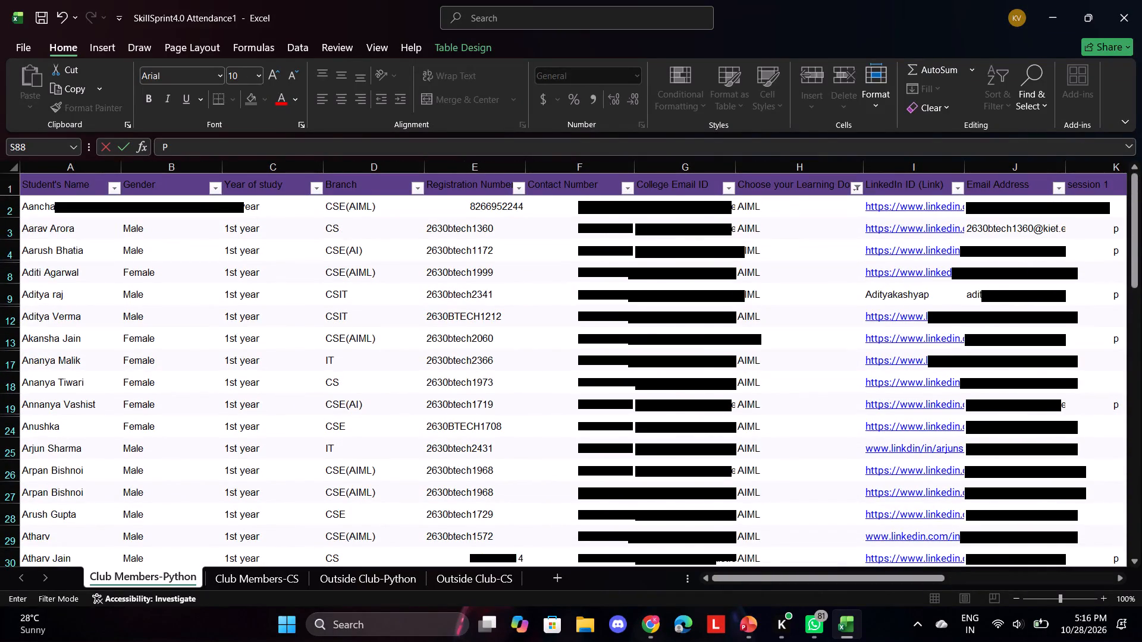
{"action": "left_click", "coordinate": [57, 451]}
{"action": "scroll", "coordinate": [57, 451], "scroll_direction": "left", "scroll_amount": 5}
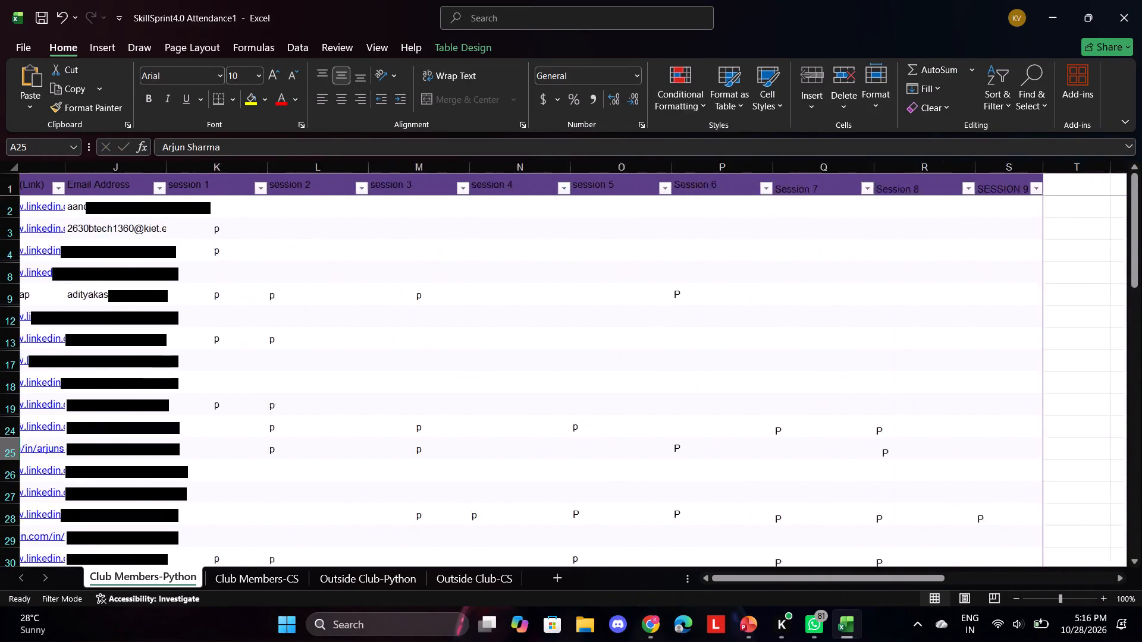
{"action": "scroll", "coordinate": [57, 451], "scroll_direction": "left", "scroll_amount": 2}
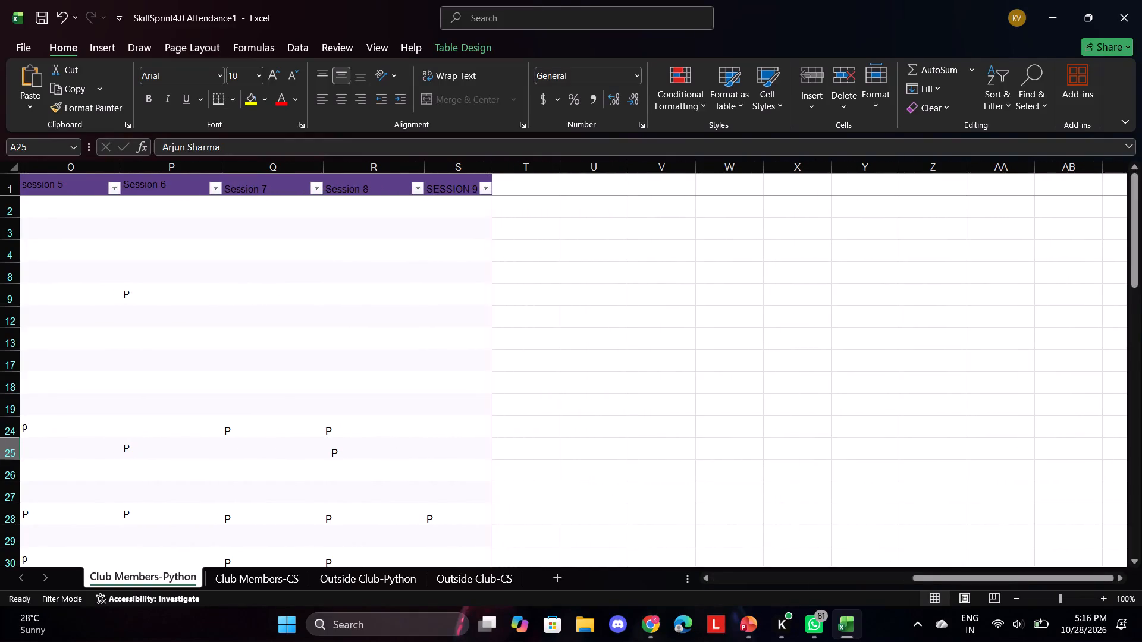
{"action": "left_click", "coordinate": [426, 452]}
{"action": "key", "text": "p"}
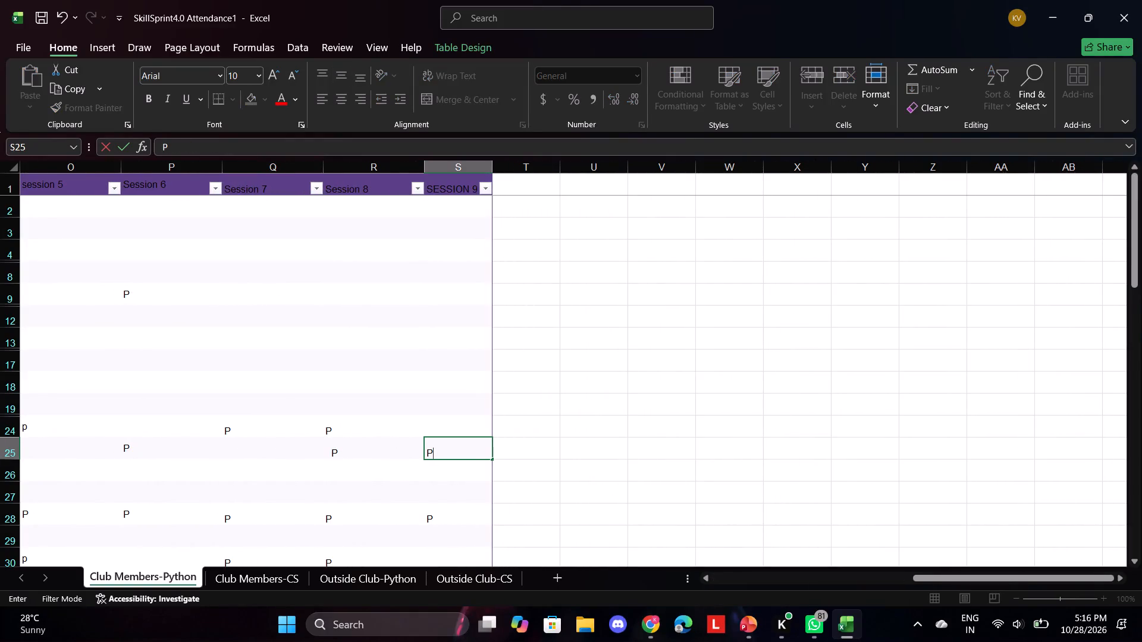
Enter the attendance mark P under SESSION 9 for the club member in row 29 of the Club Members-Python sheet.
{"action": "scroll", "coordinate": [492, 405], "scroll_direction": "right", "scroll_amount": 7}
{"action": "scroll", "coordinate": [492, 405], "scroll_direction": "left", "scroll_amount": 1}
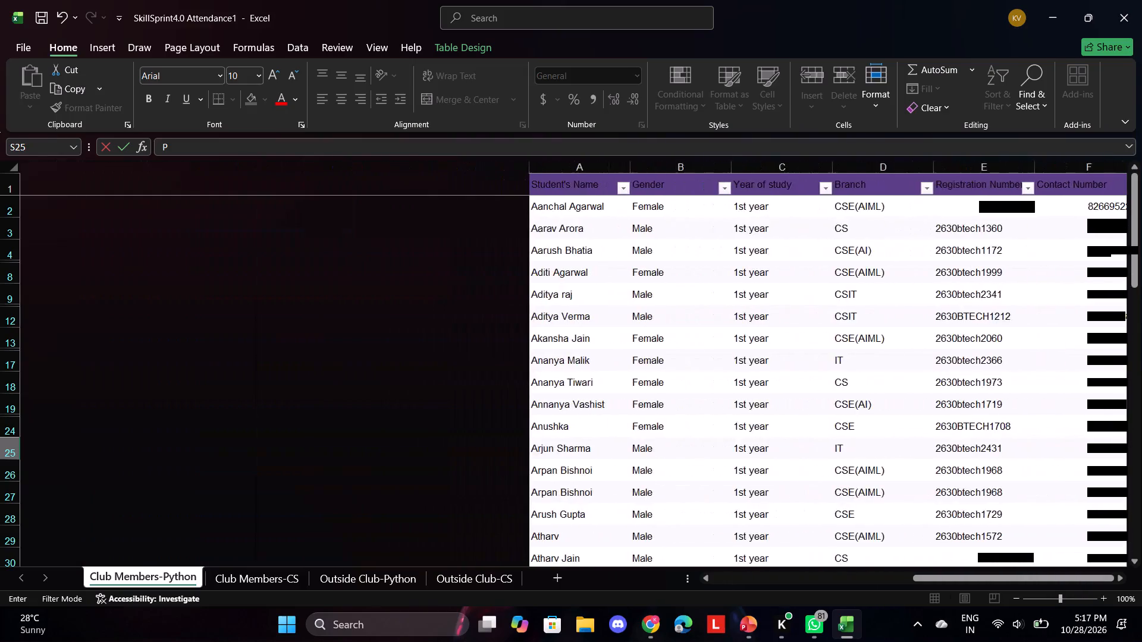
{"action": "scroll", "coordinate": [492, 405], "scroll_direction": "left", "scroll_amount": 1}
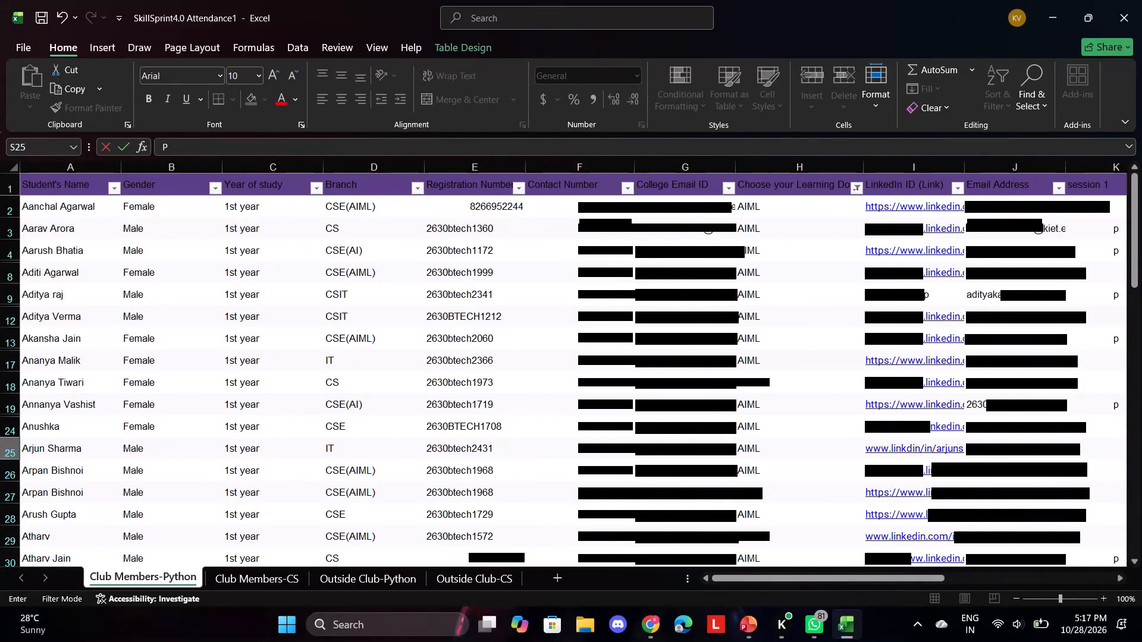
{"action": "scroll", "coordinate": [63, 498], "scroll_direction": "down", "scroll_amount": 1}
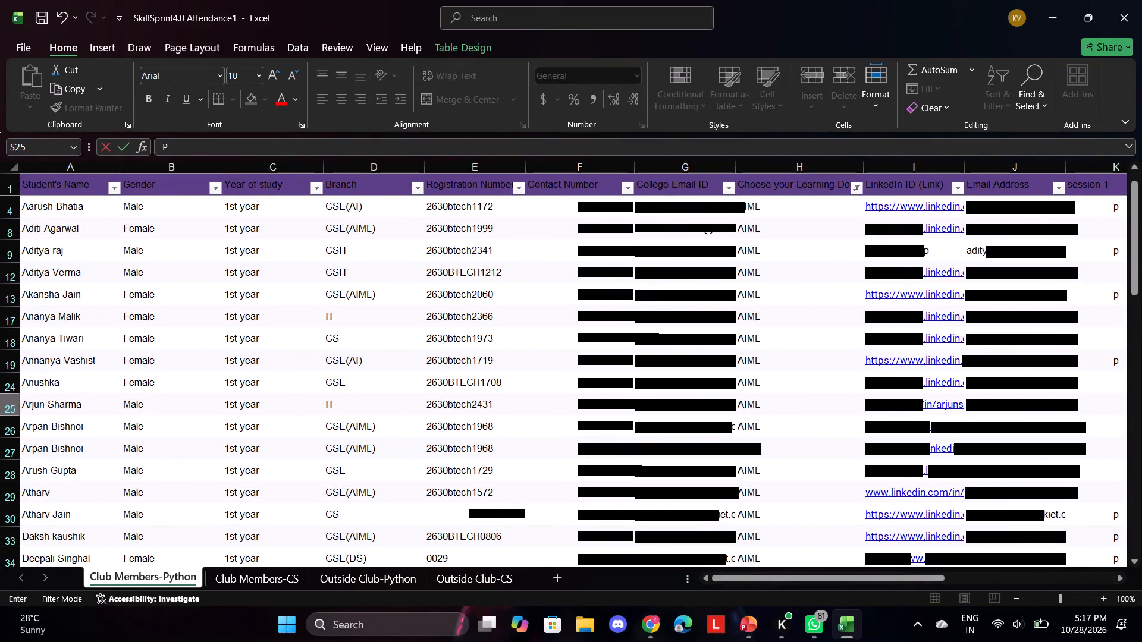
{"action": "left_click", "coordinate": [37, 494]}
{"action": "scroll", "coordinate": [37, 494], "scroll_direction": "left", "scroll_amount": 4}
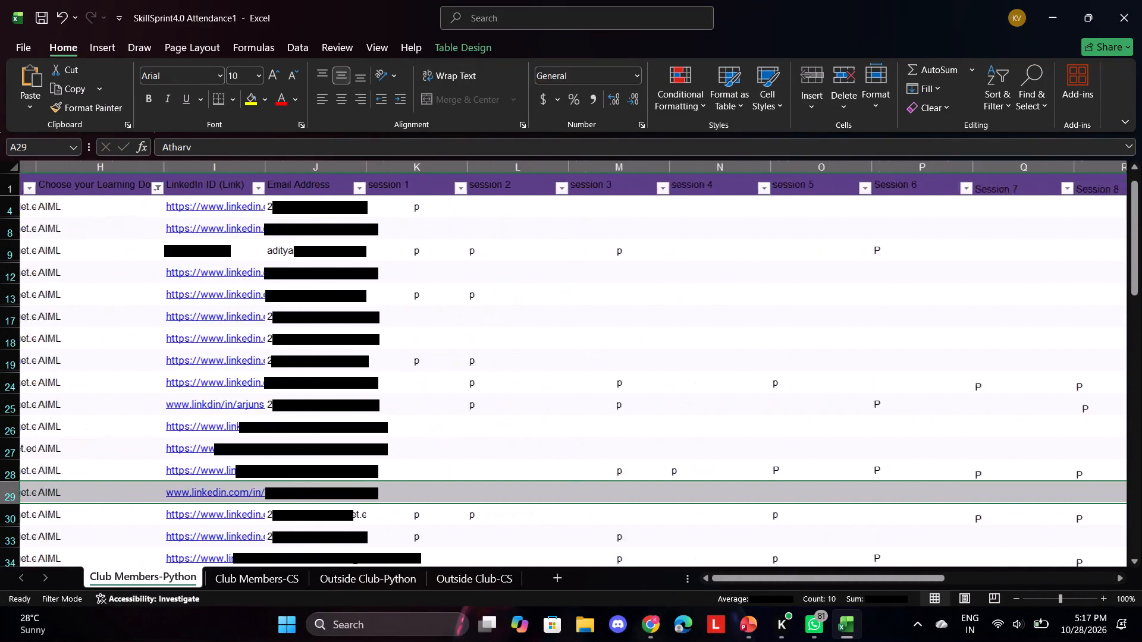
{"action": "scroll", "coordinate": [37, 494], "scroll_direction": "left", "scroll_amount": 1}
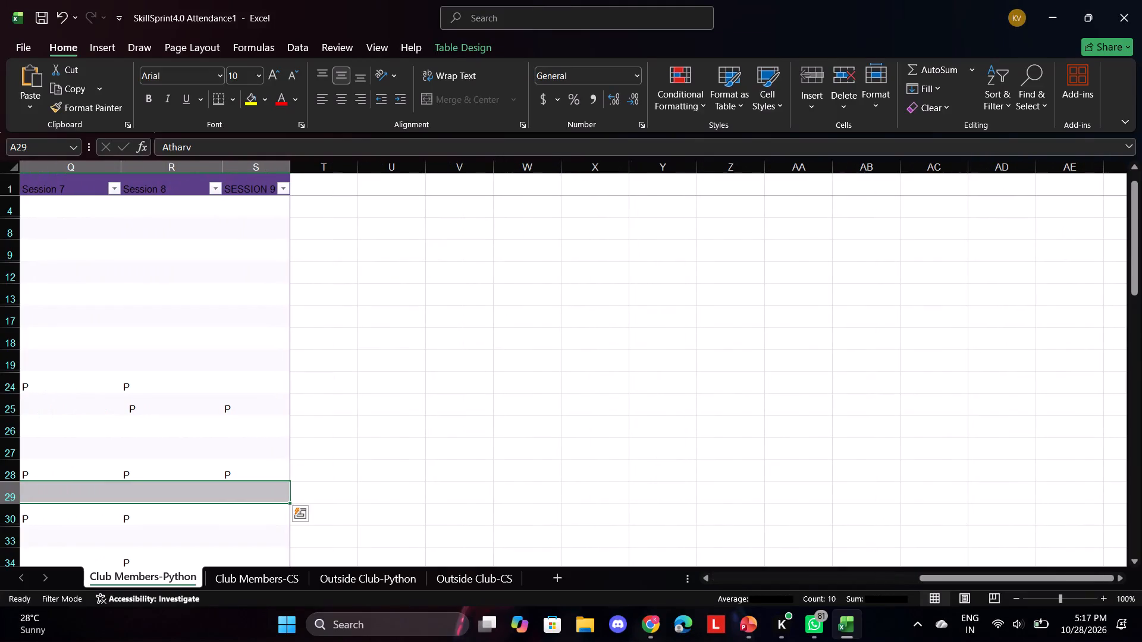
{"action": "left_click", "coordinate": [230, 490]}
{"action": "key", "text": "p"}
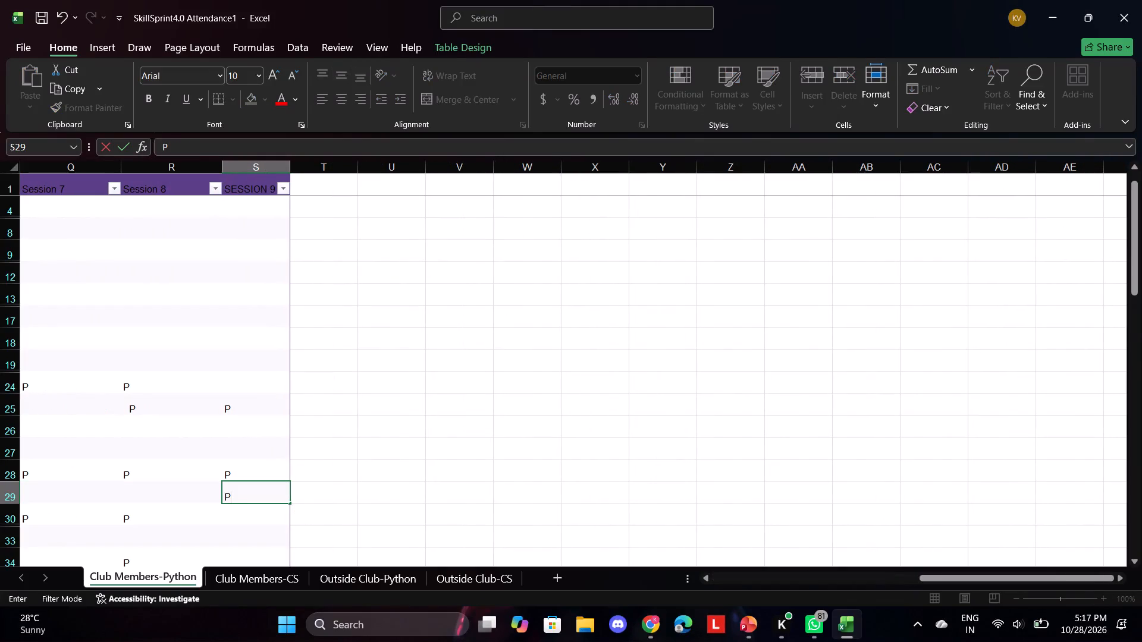
{"action": "left_click", "coordinate": [15, 498]}
{"action": "left_click", "coordinate": [470, 433]}
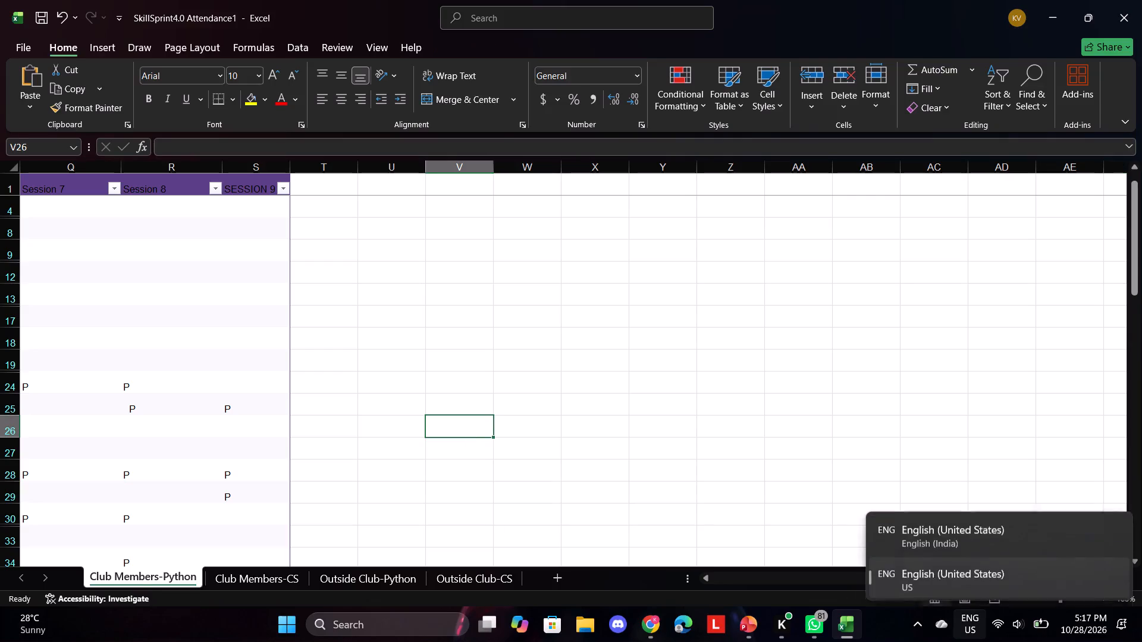
Save the attendance workbook with the new SESSION 9 marks.
{"action": "key", "text": "ctrl+s"}
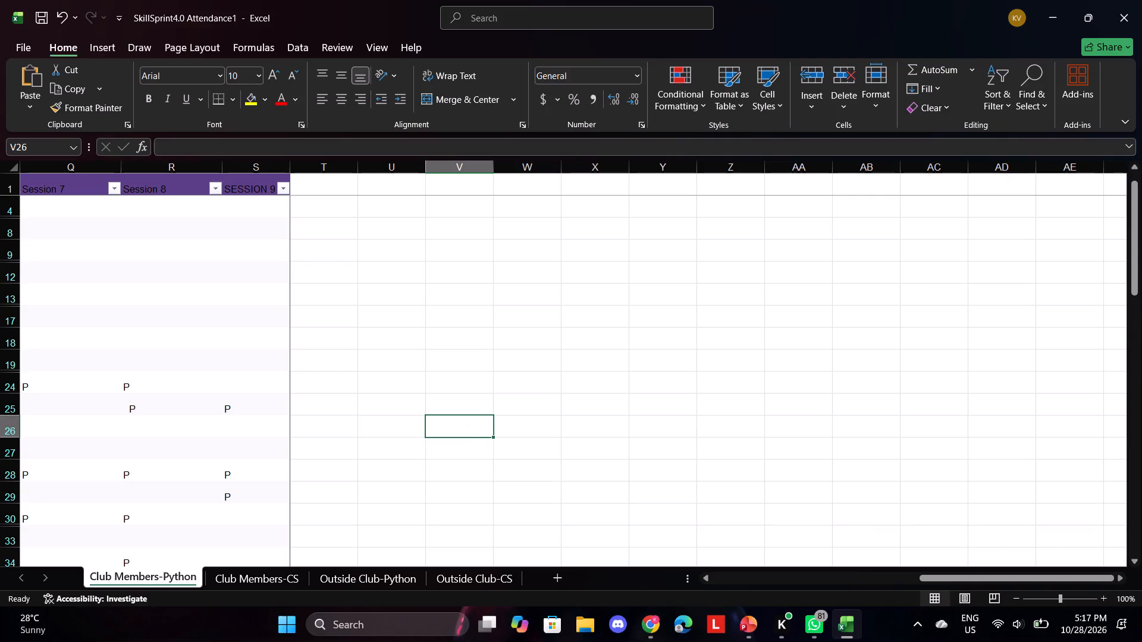
{"action": "key", "text": "ctrl+s"}
{"action": "key", "text": "ctrl+s"}
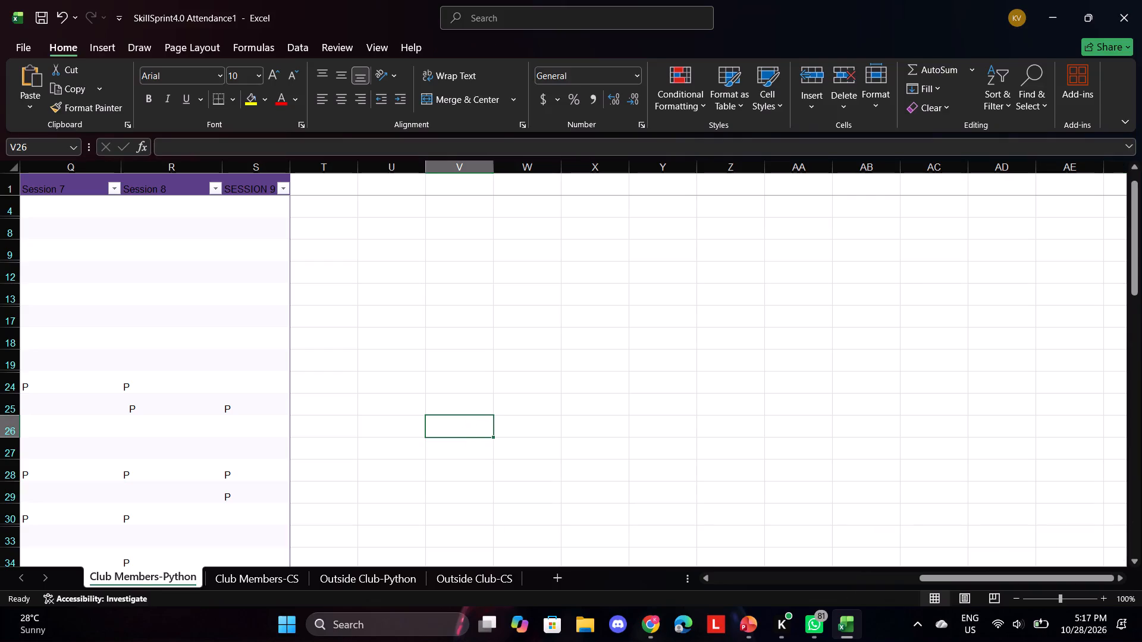
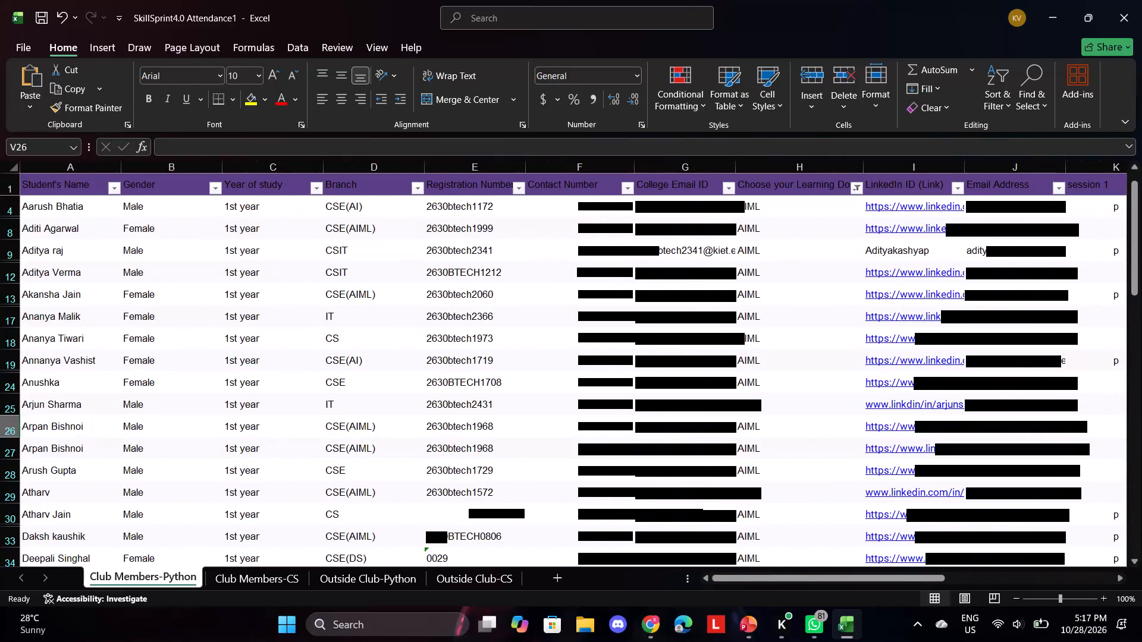
Enter the attendance mark P under SESSION 9 for the club member in row 80 of the Club Members-Python sheet.
{"action": "scroll", "coordinate": [68, 351], "scroll_direction": "down", "scroll_amount": 4}
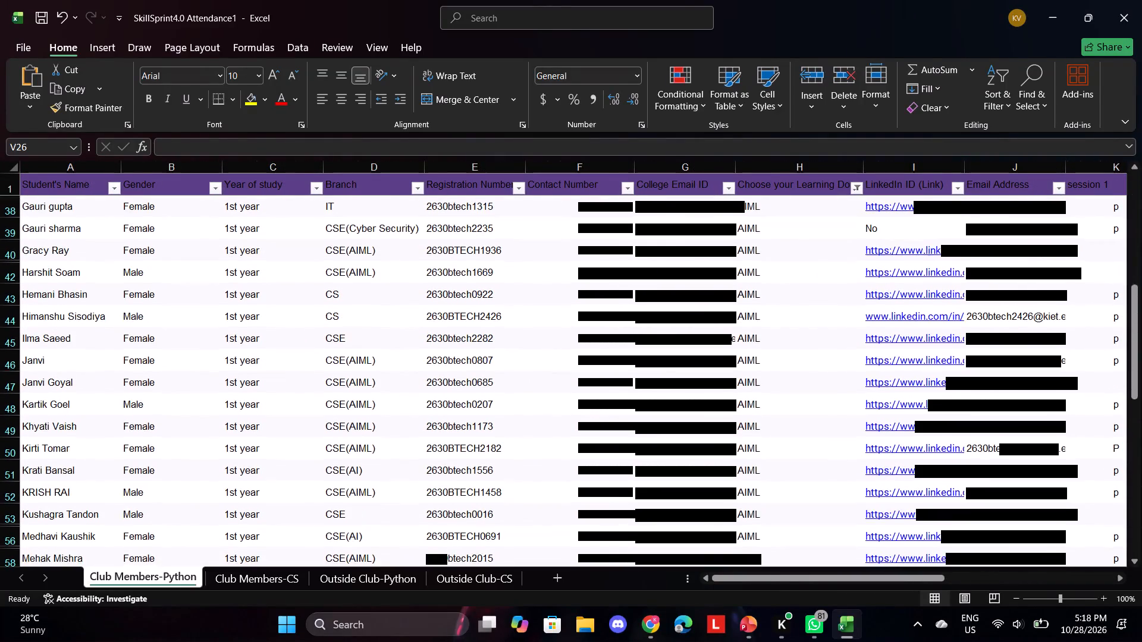
{"action": "scroll", "coordinate": [76, 472], "scroll_direction": "down", "scroll_amount": 5}
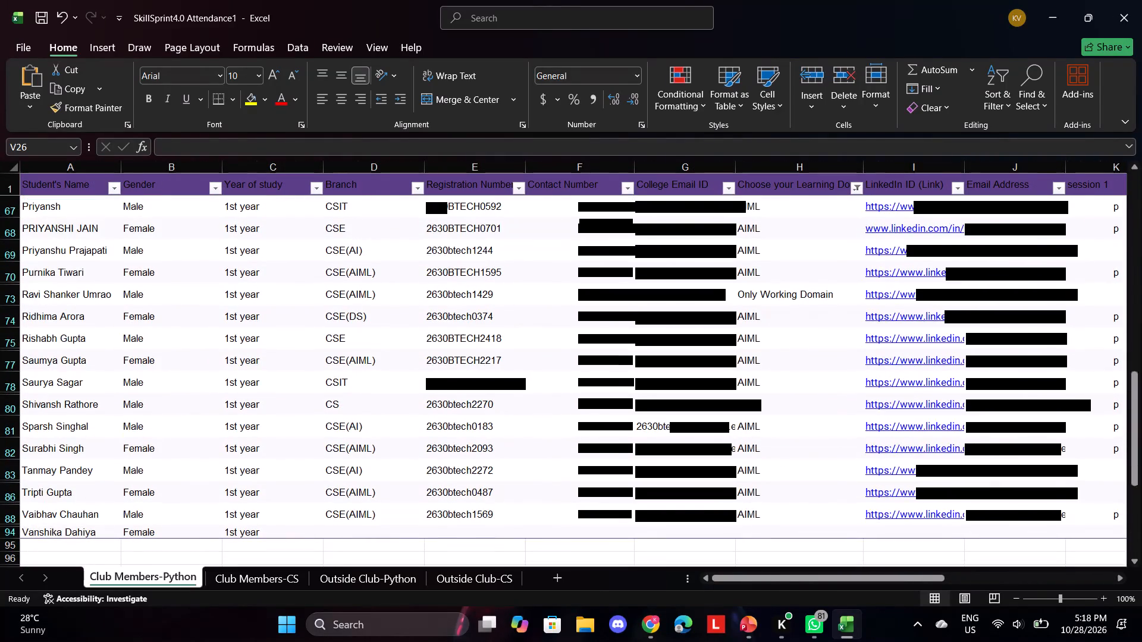
{"action": "left_click", "coordinate": [50, 412]}
{"action": "left_click", "coordinate": [0, 411]}
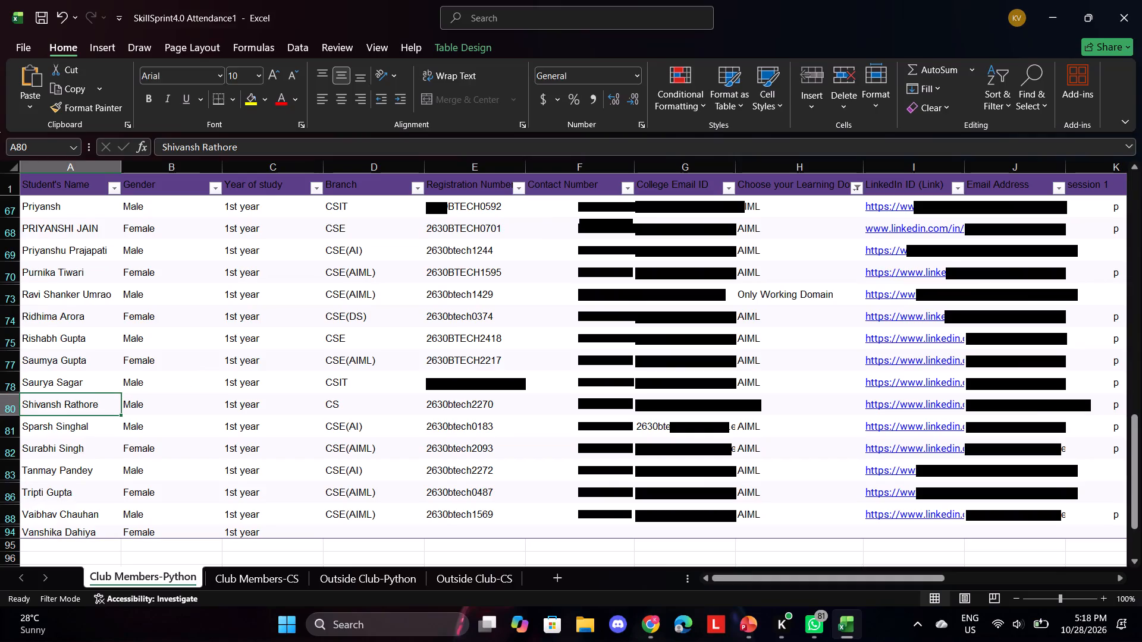
{"action": "left_click", "coordinate": [5, 406]}
{"action": "scroll", "coordinate": [5, 406], "scroll_direction": "left", "scroll_amount": 6}
{"action": "scroll", "coordinate": [5, 406], "scroll_direction": "right", "scroll_amount": 2}
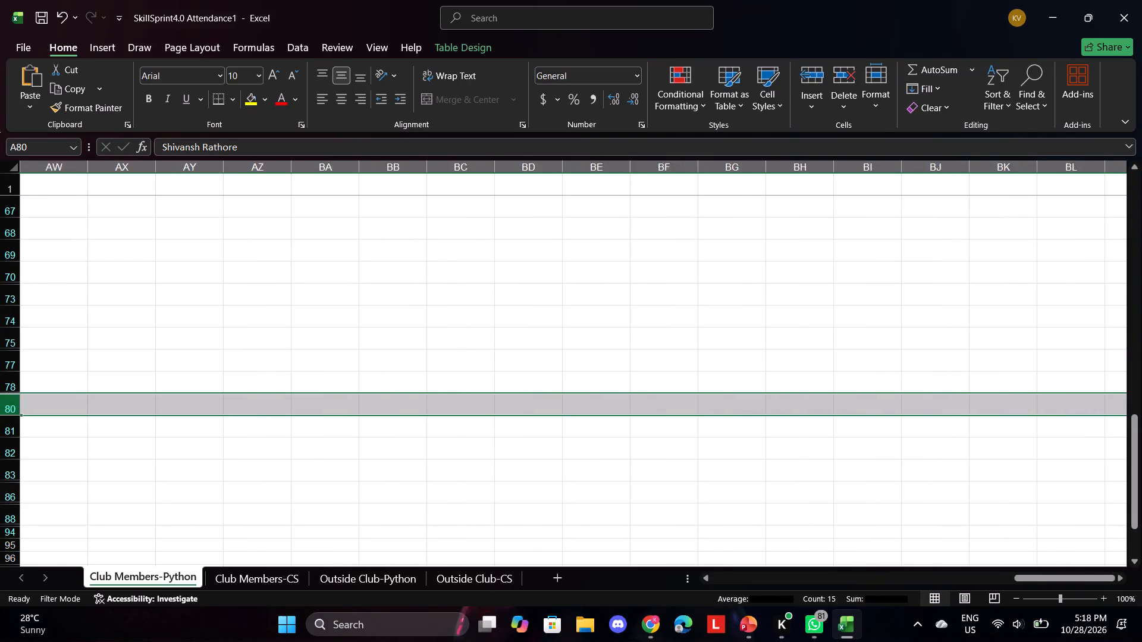
{"action": "scroll", "coordinate": [5, 406], "scroll_direction": "right", "scroll_amount": 3}
{"action": "scroll", "coordinate": [254, 306], "scroll_direction": "left", "scroll_amount": 8}
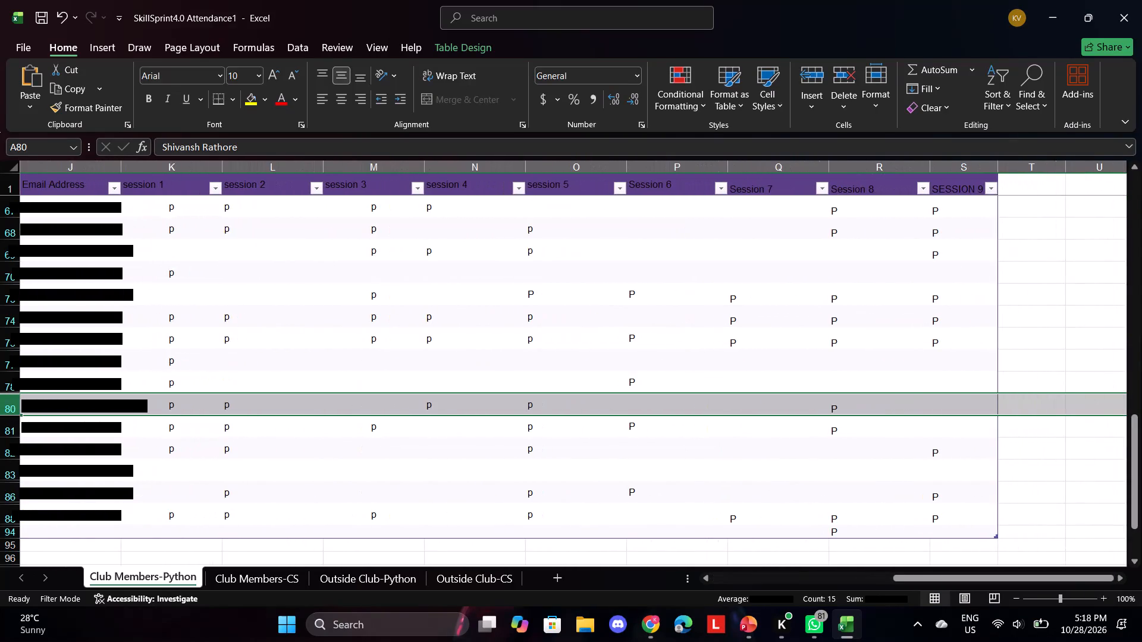
{"action": "left_click", "coordinate": [972, 408]}
{"action": "key", "text": "p"}
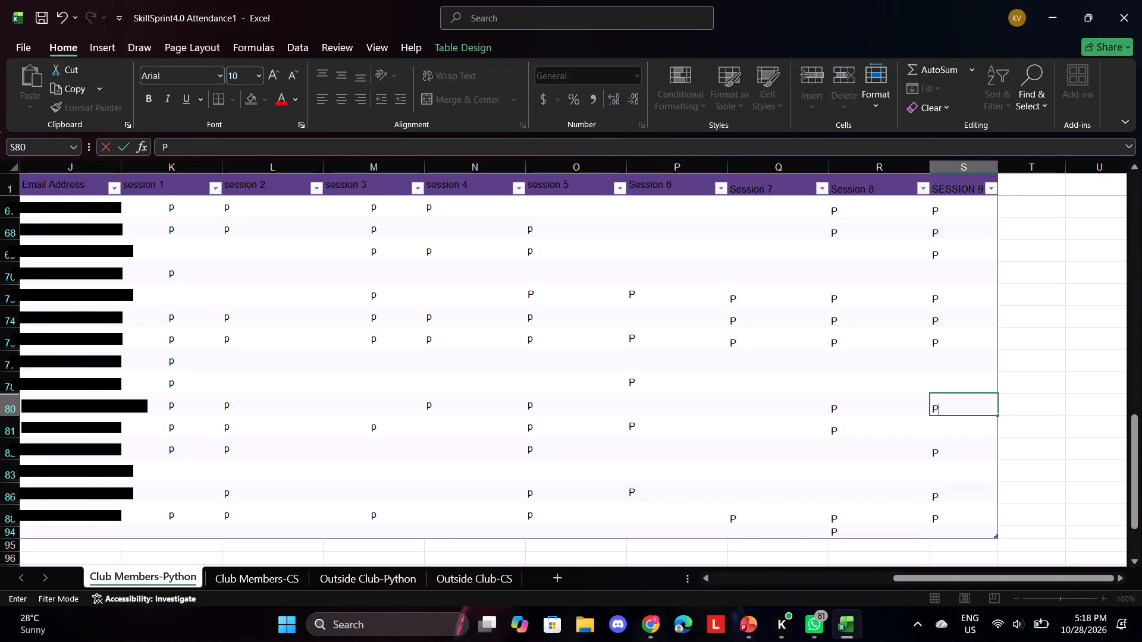
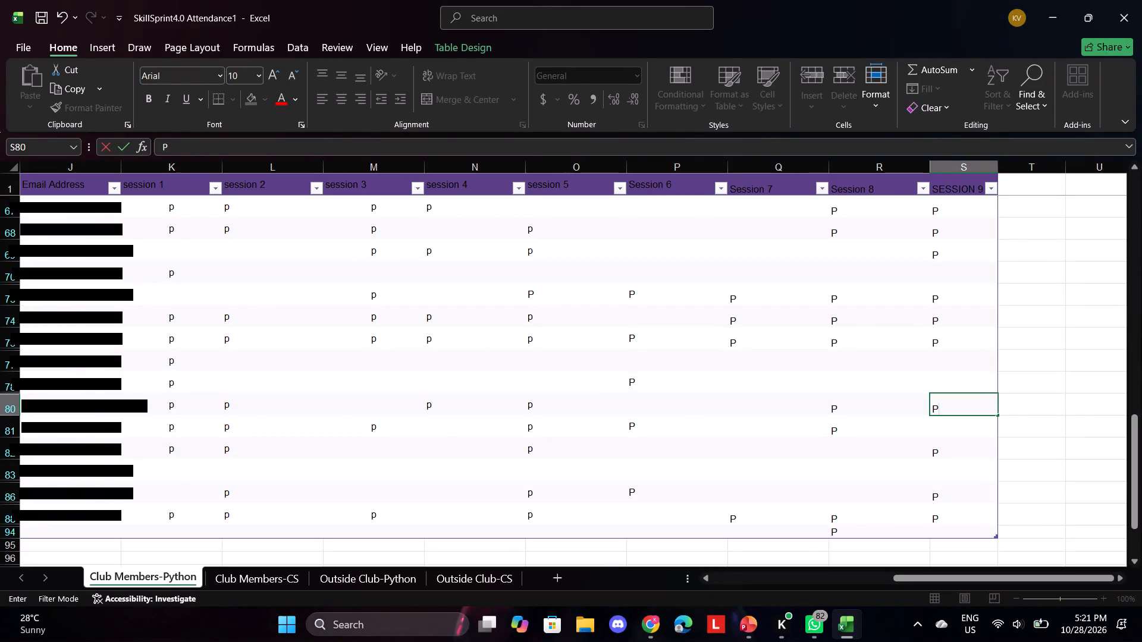
Enter the attendance mark P under SESSION 9 for the club member in row 39 of the Club Members-Python sheet.
{"action": "scroll", "coordinate": [117, 409], "scroll_direction": "right", "scroll_amount": 5}
{"action": "scroll", "coordinate": [117, 409], "scroll_direction": "left", "scroll_amount": 2}
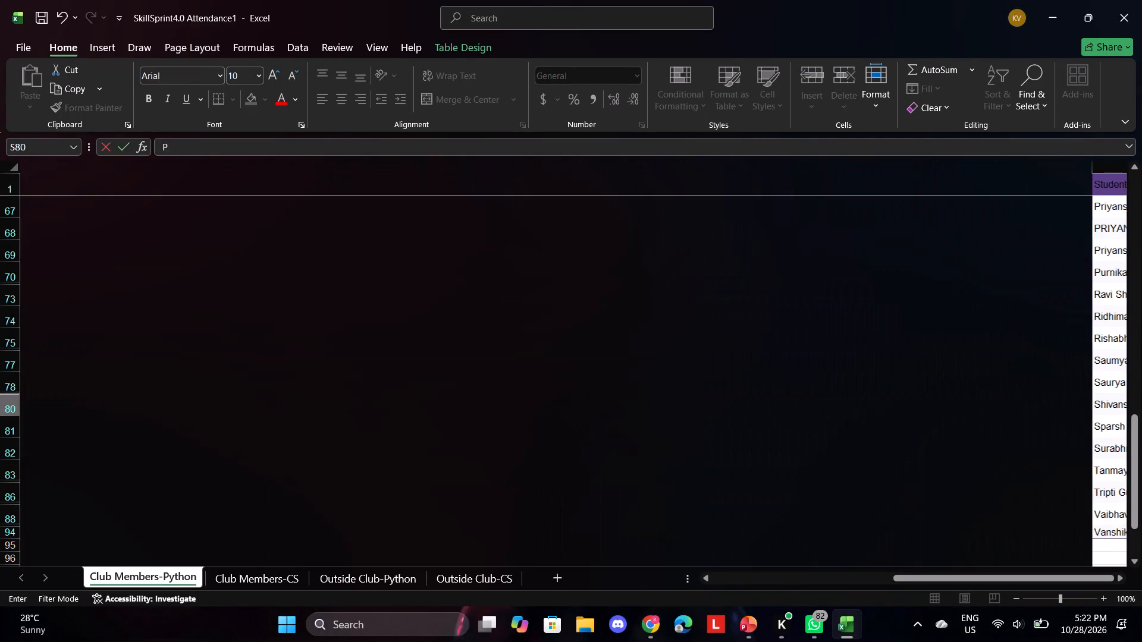
{"action": "scroll", "coordinate": [117, 409], "scroll_direction": "left", "scroll_amount": 4}
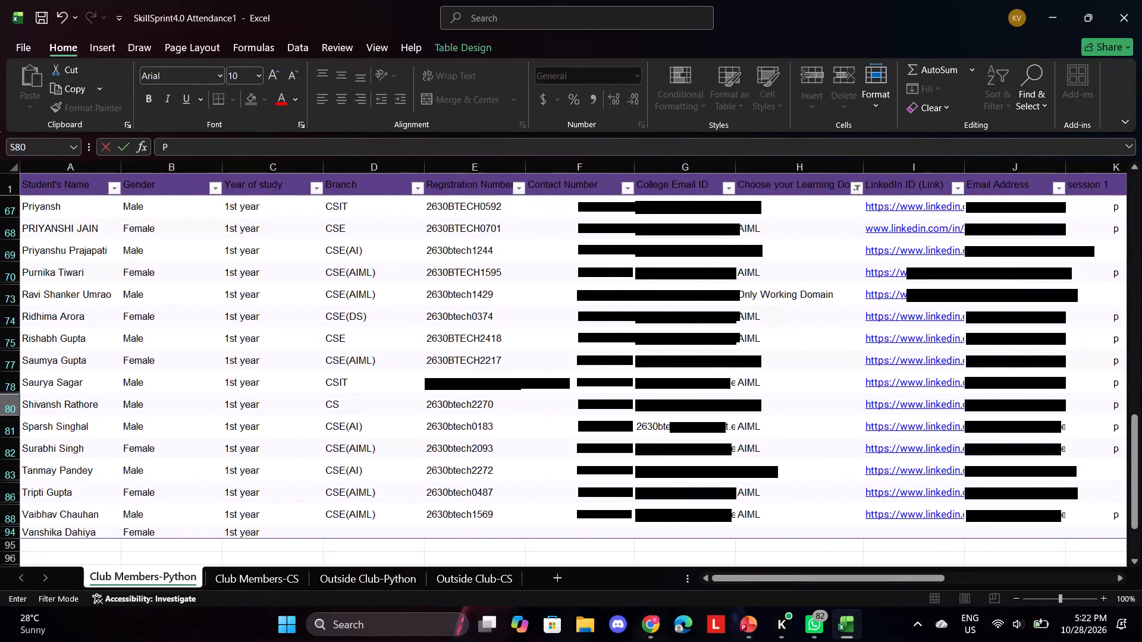
{"action": "scroll", "coordinate": [58, 417], "scroll_direction": "up", "scroll_amount": 5}
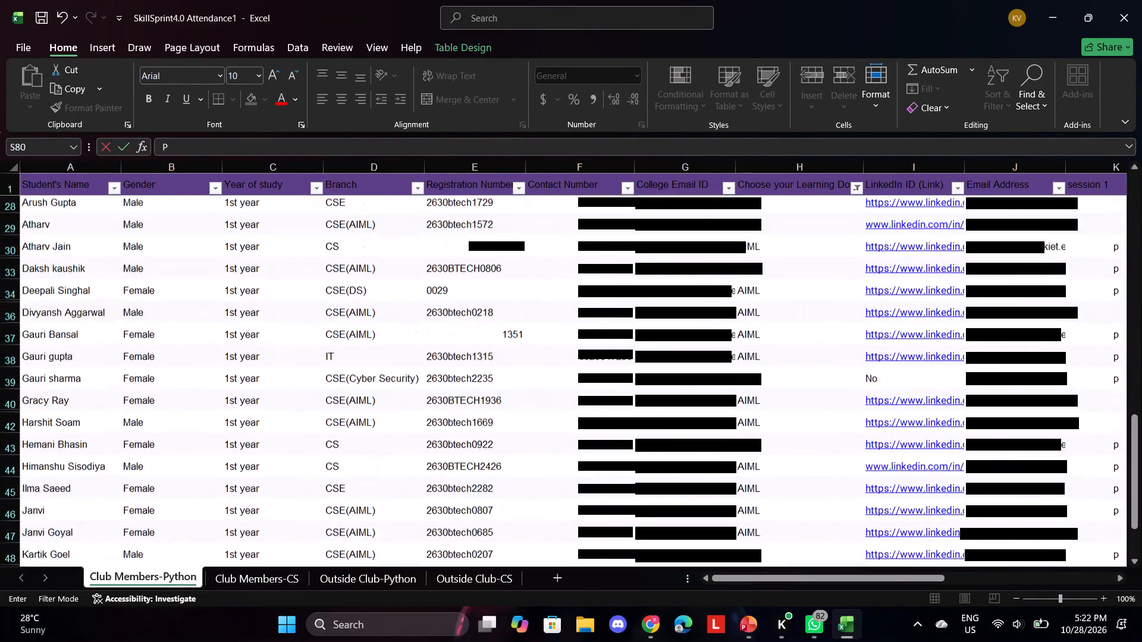
{"action": "scroll", "coordinate": [58, 417], "scroll_direction": "up", "scroll_amount": 1}
{"action": "left_click", "coordinate": [18, 430]}
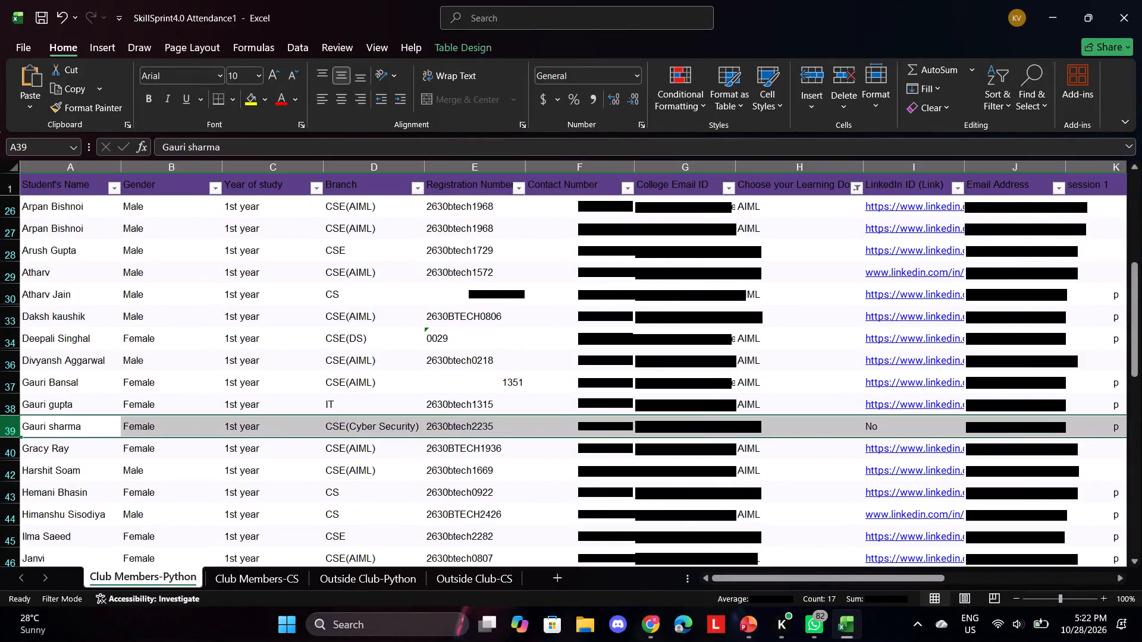
{"action": "scroll", "coordinate": [18, 430], "scroll_direction": "left", "scroll_amount": 3}
{"action": "scroll", "coordinate": [18, 430], "scroll_direction": "right", "scroll_amount": 1}
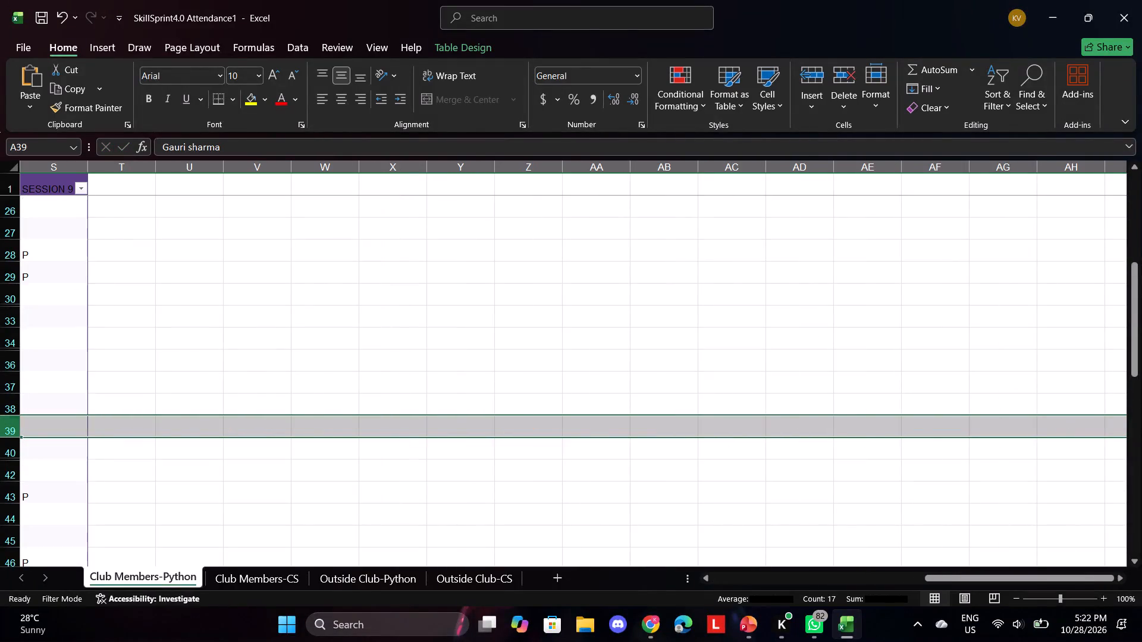
{"action": "left_click", "coordinate": [38, 430]}
{"action": "key", "text": "p"}
Enter the attendance mark P under SESSION 9 for the club member in row 45 of the Club Members-Python sheet.
{"action": "scroll", "coordinate": [38, 430], "scroll_direction": "right", "scroll_amount": 5}
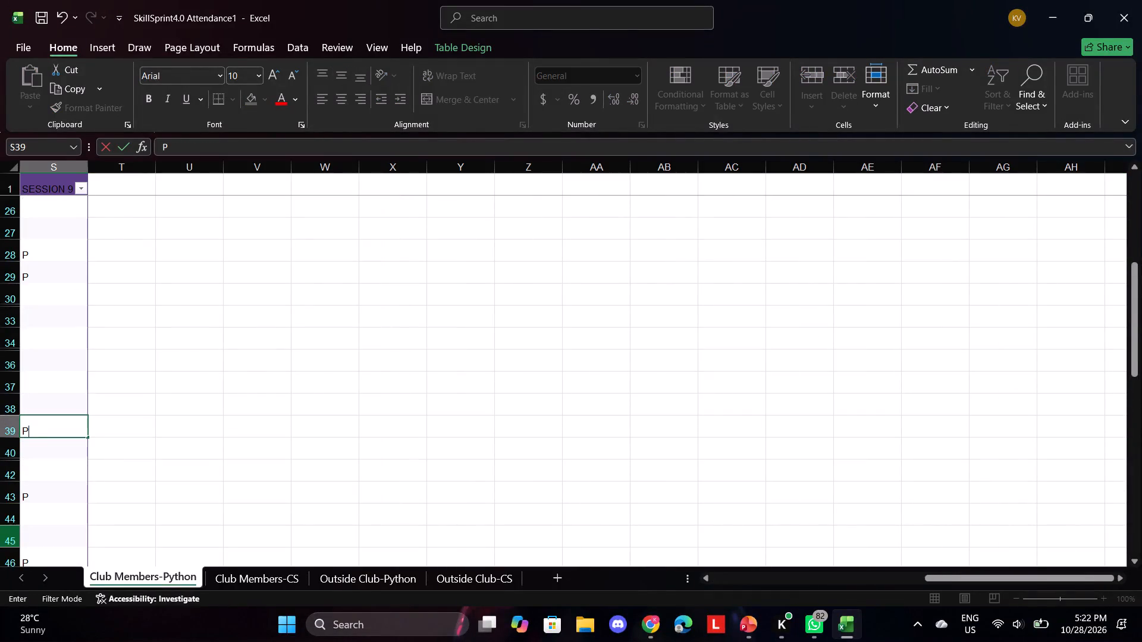
{"action": "left_click", "coordinate": [16, 535]}
{"action": "left_click", "coordinate": [68, 539]}
{"action": "key", "text": "p"}
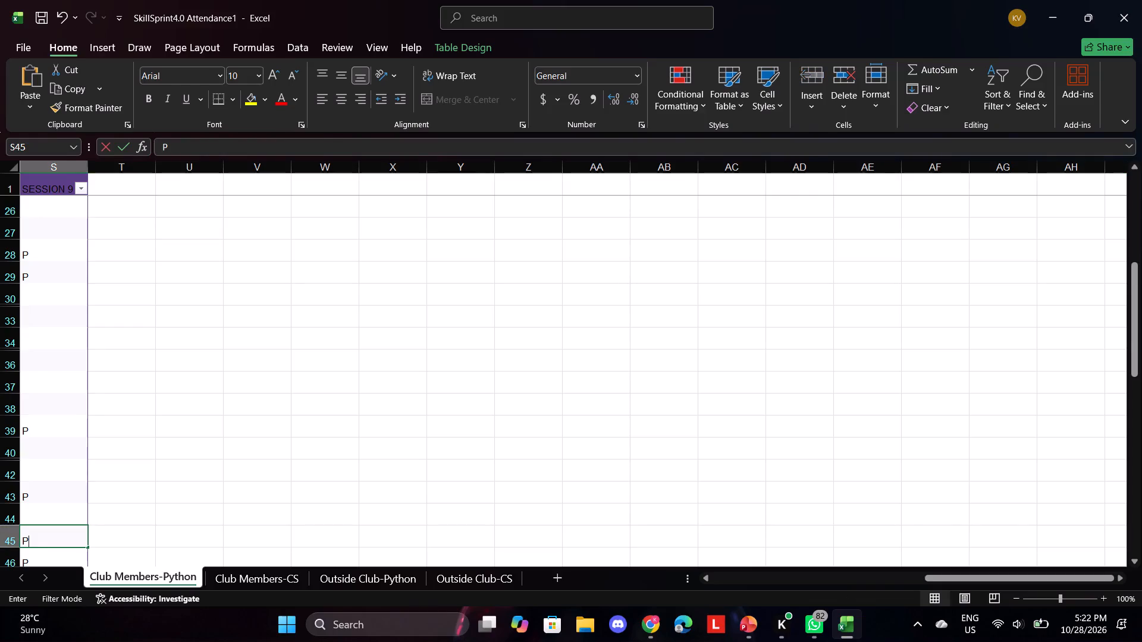
{"action": "scroll", "coordinate": [68, 539], "scroll_direction": "right", "scroll_amount": 5}
{"action": "scroll", "coordinate": [203, 498], "scroll_direction": "right", "scroll_amount": 6}
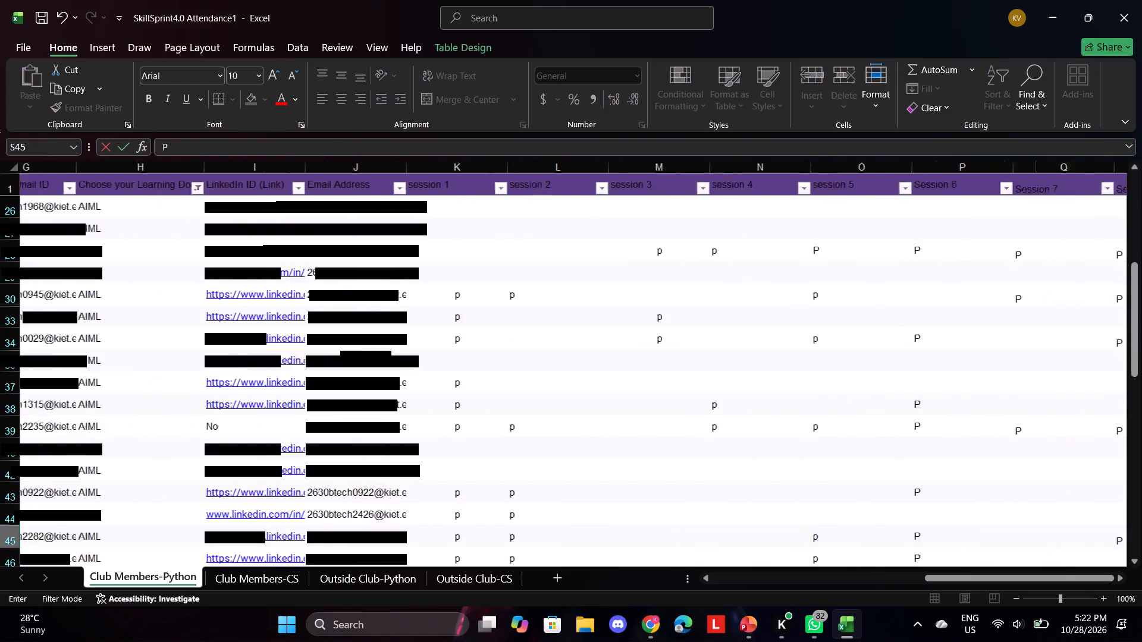
{"action": "scroll", "coordinate": [203, 498], "scroll_direction": "right", "scroll_amount": 5}
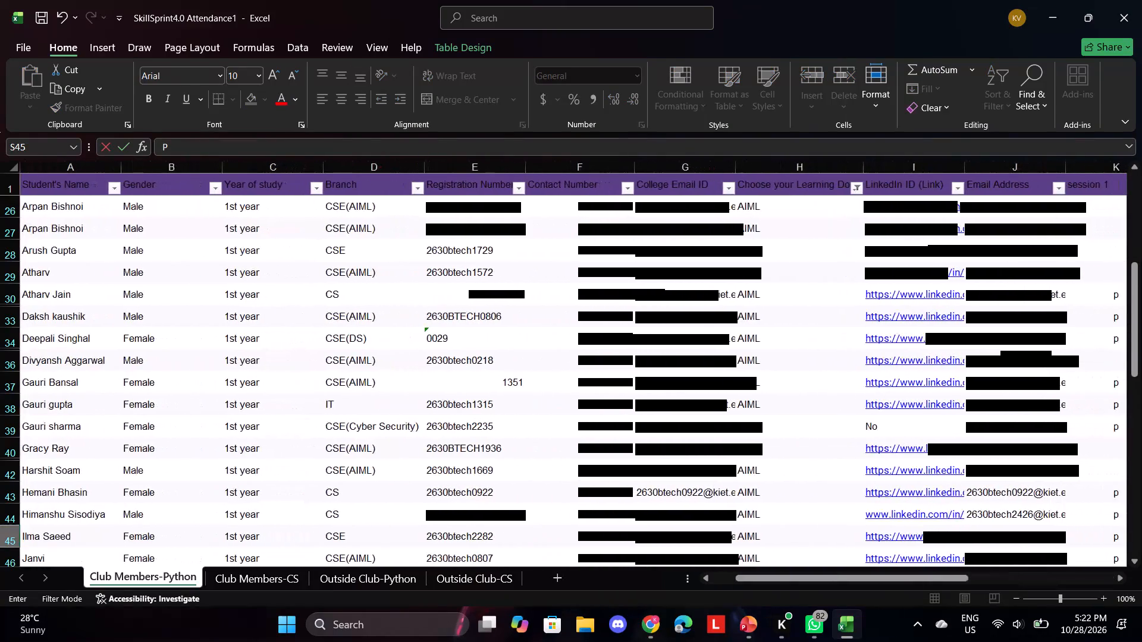
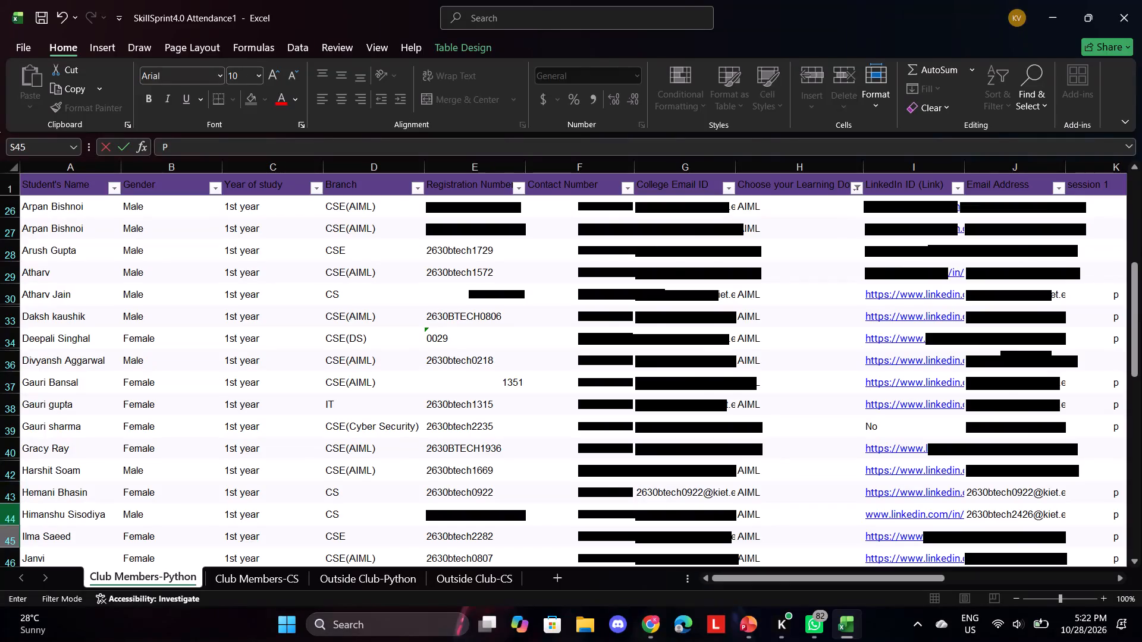
Enter the attendance mark P under SESSION 9 for the club member in row 38 of the Club Members-Python sheet.
{"action": "left_click", "coordinate": [62, 401]}
{"action": "left_click", "coordinate": [4, 412]}
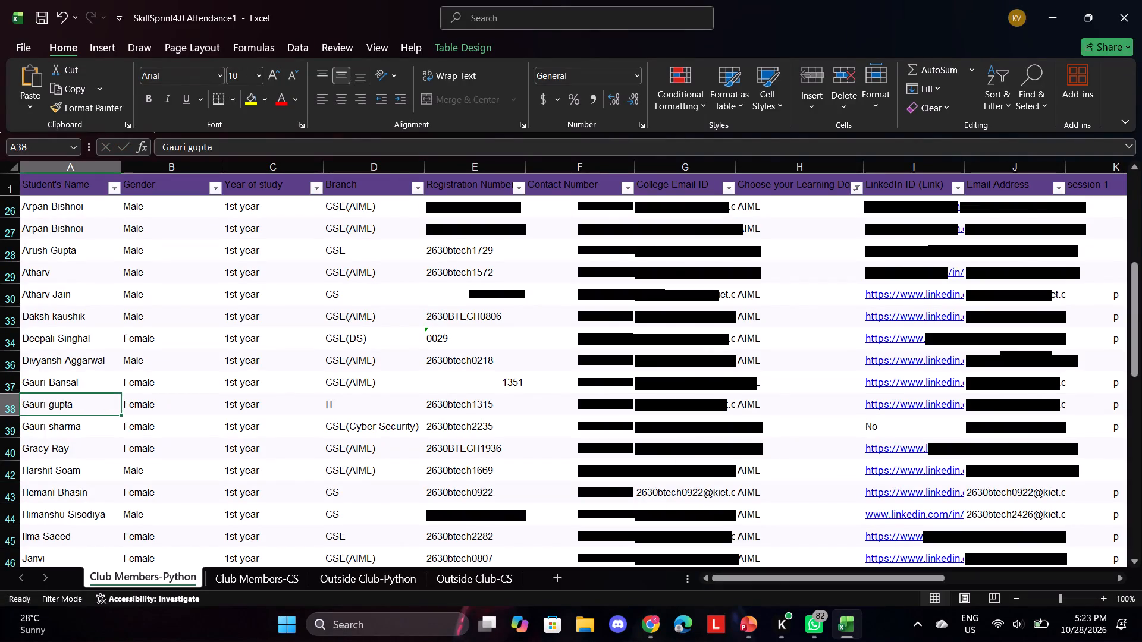
{"action": "left_click", "coordinate": [5, 408]}
{"action": "scroll", "coordinate": [0, 445], "scroll_direction": "left", "scroll_amount": 1}
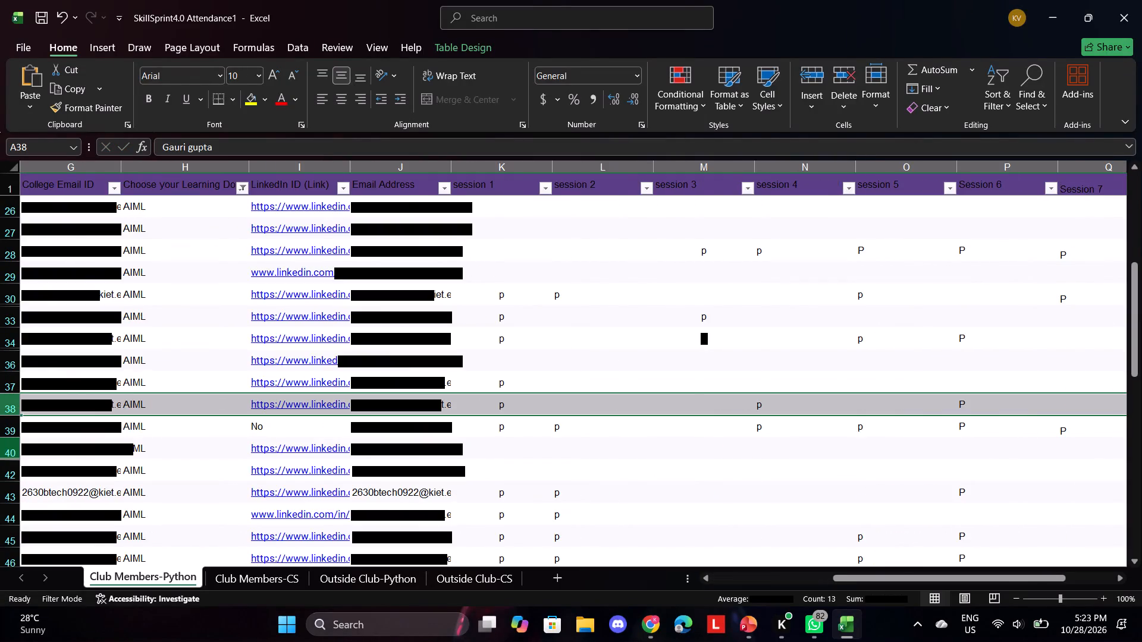
{"action": "scroll", "coordinate": [0, 447], "scroll_direction": "left", "scroll_amount": 1}
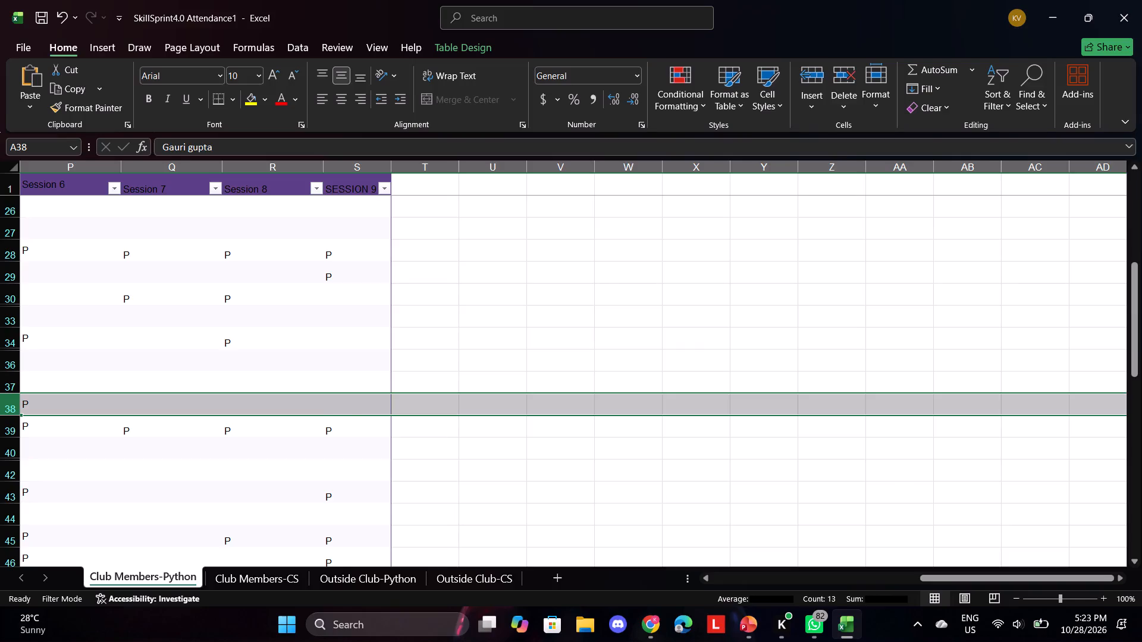
{"action": "left_click", "coordinate": [341, 408]}
{"action": "key", "text": "p"}
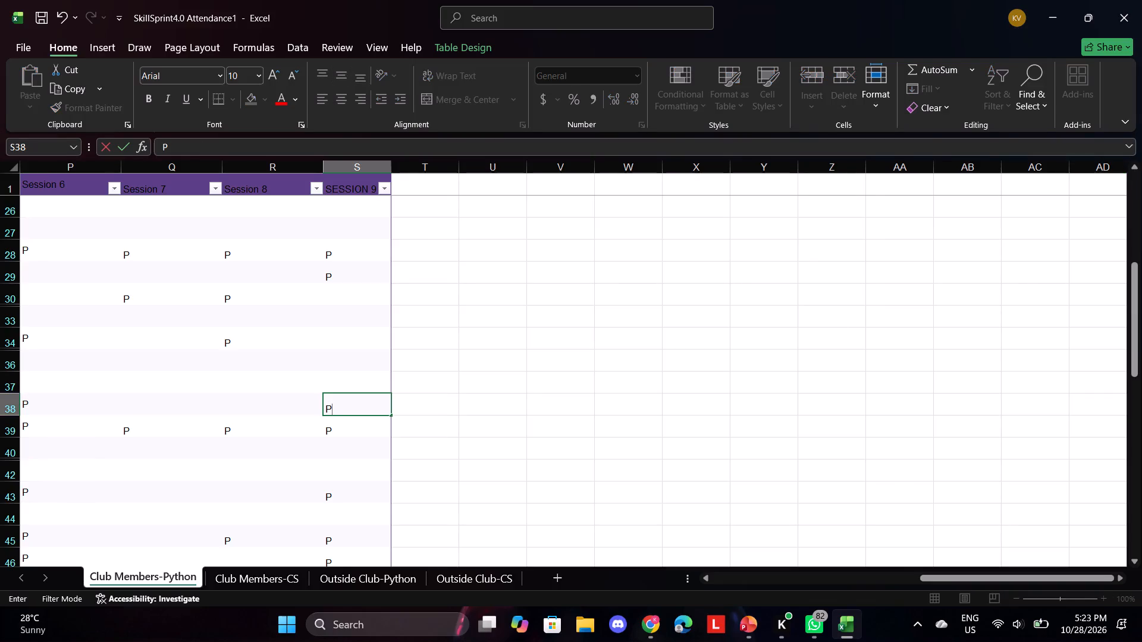
Enter the attendance mark P under SESSION 9 for the club member in row 49 of the Club Members-Python sheet.
{"action": "scroll", "coordinate": [341, 408], "scroll_direction": "right", "scroll_amount": 19}
{"action": "scroll", "coordinate": [534, 387], "scroll_direction": "right", "scroll_amount": 7}
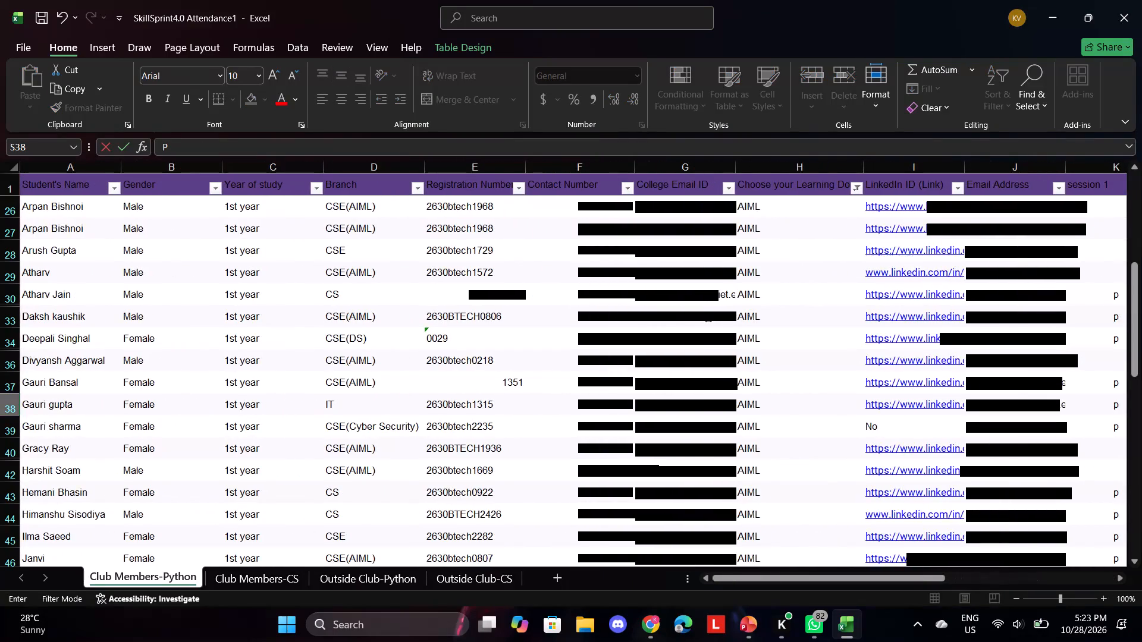
{"action": "scroll", "coordinate": [178, 442], "scroll_direction": "down", "scroll_amount": 2}
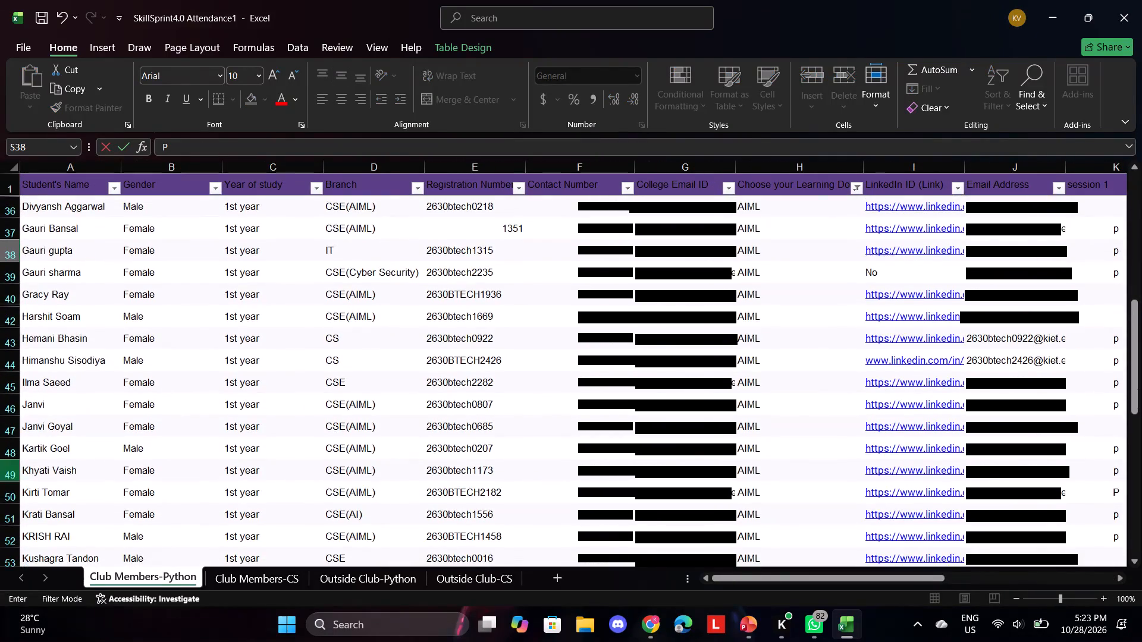
{"action": "left_click", "coordinate": [12, 471]}
{"action": "scroll", "coordinate": [12, 471], "scroll_direction": "left", "scroll_amount": 9}
{"action": "scroll", "coordinate": [12, 471], "scroll_direction": "right", "scroll_amount": 1}
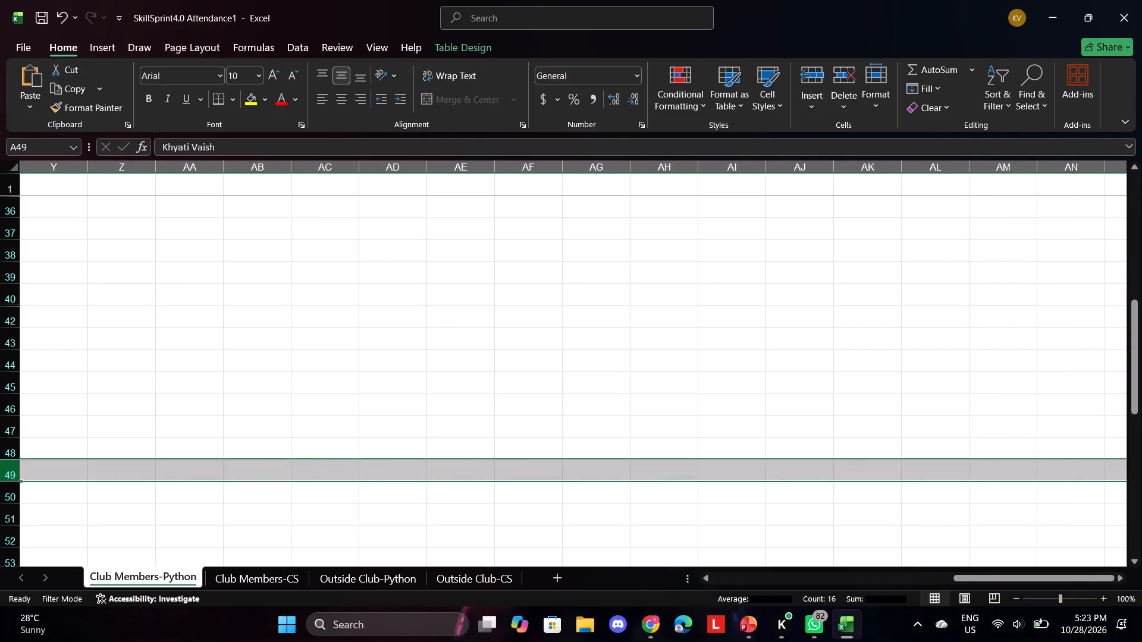
{"action": "scroll", "coordinate": [12, 471], "scroll_direction": "right", "scroll_amount": 1}
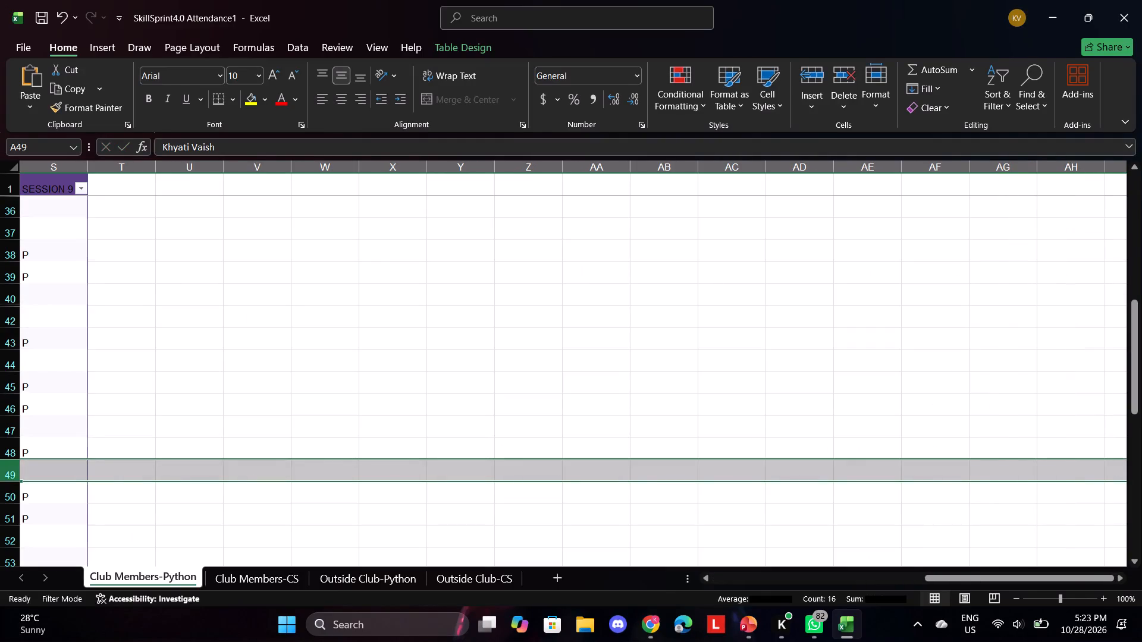
{"action": "left_click", "coordinate": [58, 472]}
{"action": "key", "text": "p"}
Review the club members' names and their session marks across rows 19 to 53 of the Club Members-Python sheet.
{"action": "scroll", "coordinate": [58, 472], "scroll_direction": "right", "scroll_amount": 2}
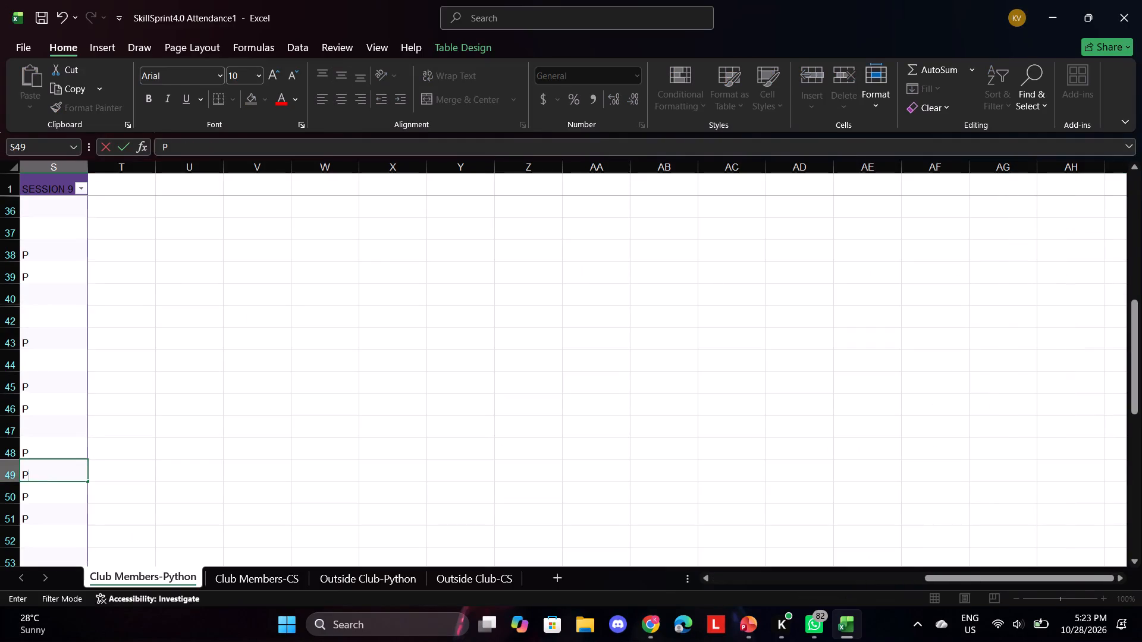
{"action": "scroll", "coordinate": [58, 472], "scroll_direction": "right", "scroll_amount": 3}
{"action": "scroll", "coordinate": [195, 440], "scroll_direction": "right", "scroll_amount": 2}
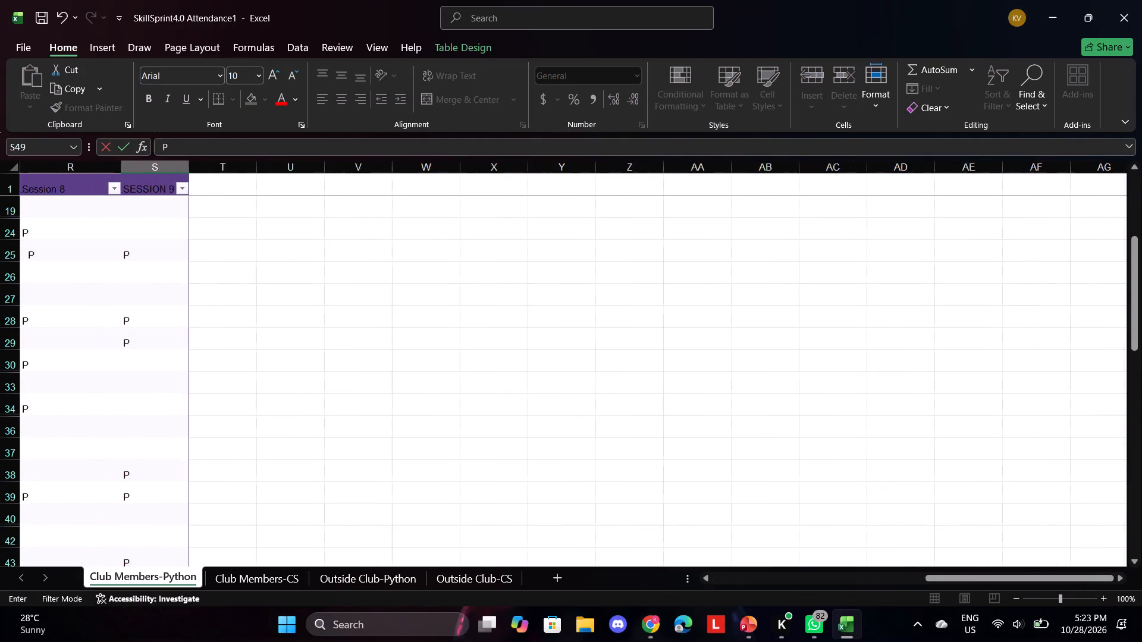
{"action": "scroll", "coordinate": [195, 440], "scroll_direction": "right", "scroll_amount": 3}
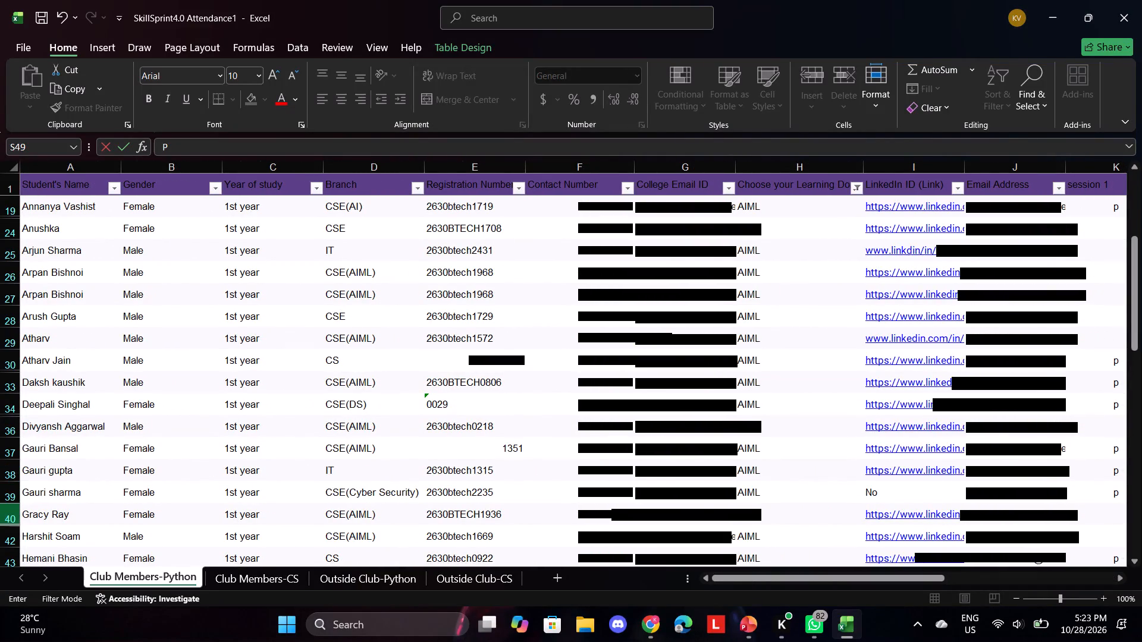
{"action": "scroll", "coordinate": [27, 422], "scroll_direction": "down", "scroll_amount": 2}
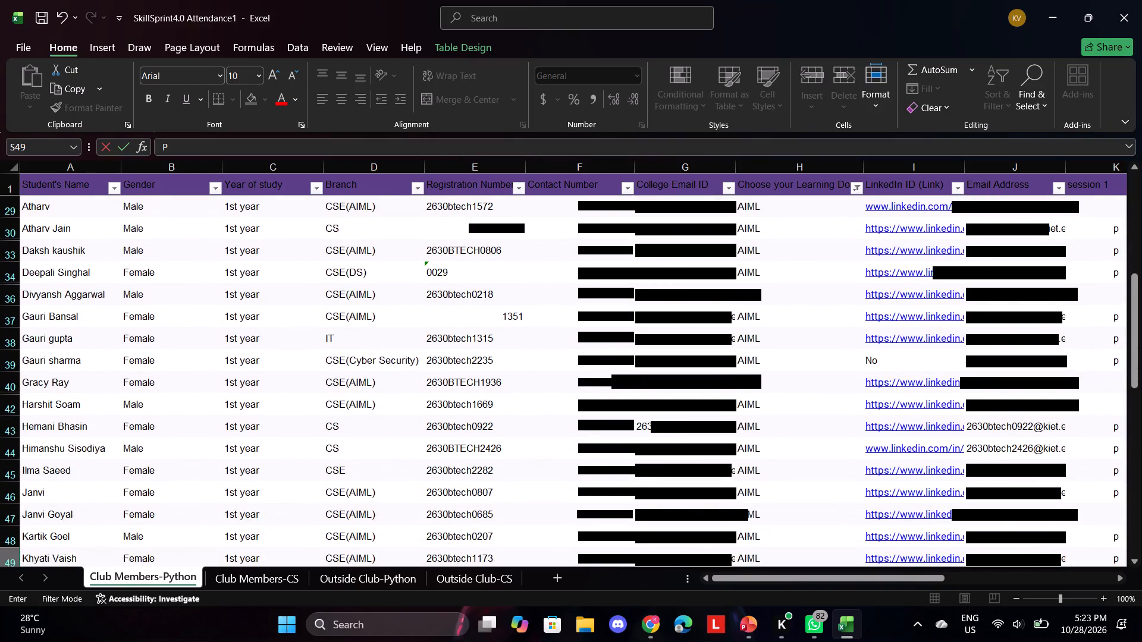
{"action": "scroll", "coordinate": [27, 422], "scroll_direction": "down", "scroll_amount": 1}
{"action": "scroll", "coordinate": [58, 486], "scroll_direction": "left", "scroll_amount": 2}
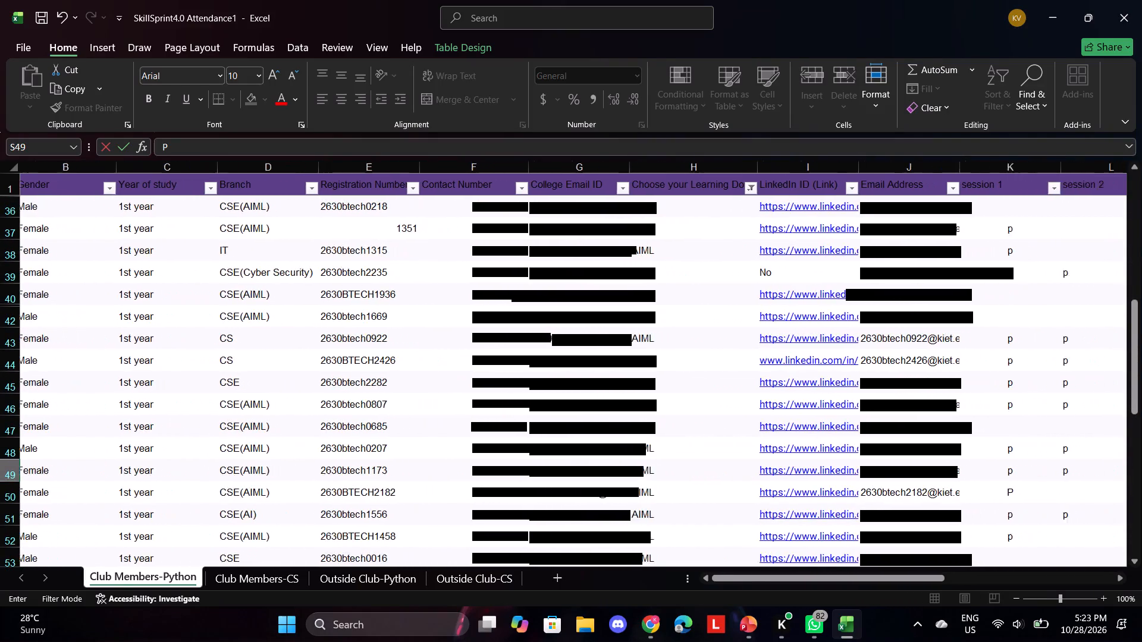
{"action": "scroll", "coordinate": [58, 486], "scroll_direction": "left", "scroll_amount": 6}
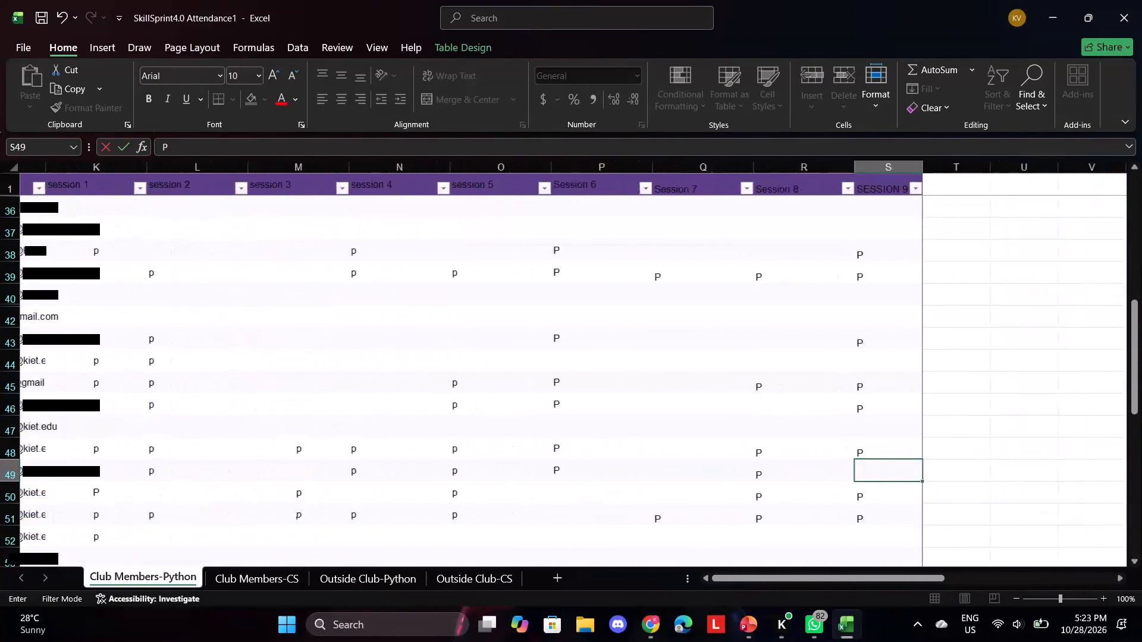
{"action": "scroll", "coordinate": [58, 486], "scroll_direction": "left", "scroll_amount": 2}
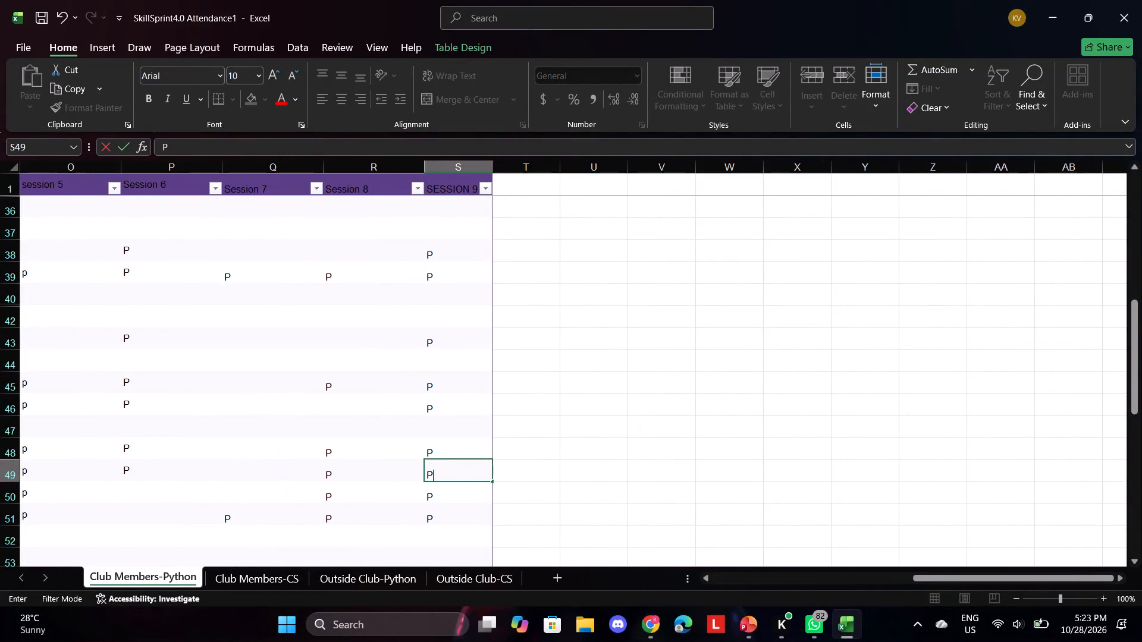
Commit the row 49 attendance entry and save the attendance workbook.
{"action": "left_click", "coordinate": [594, 454]}
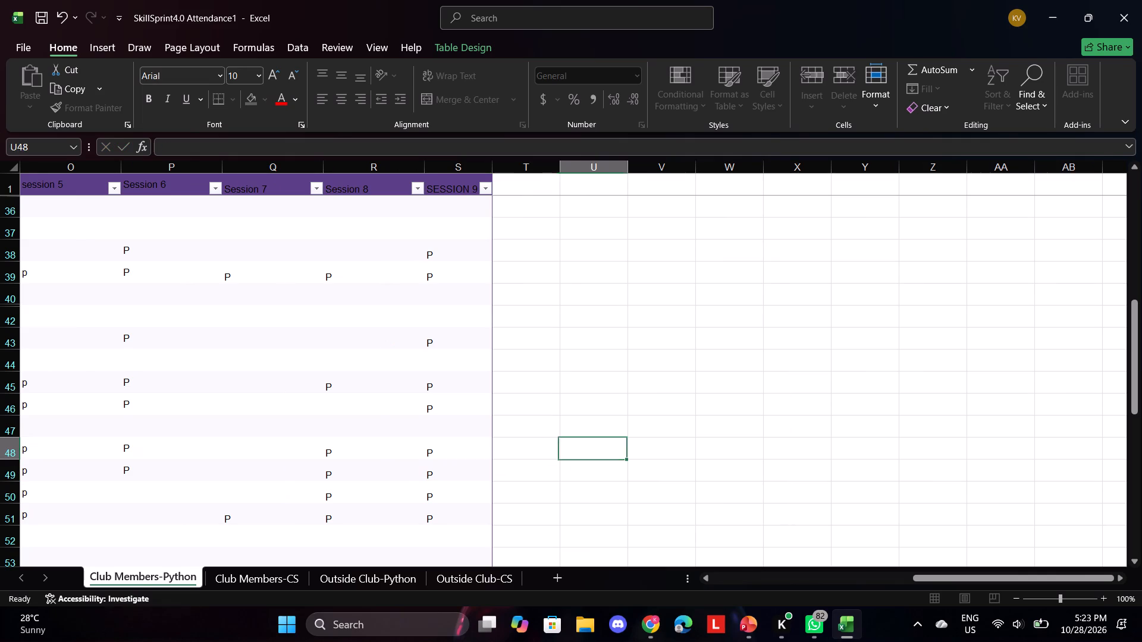
{"action": "key", "text": "ctrl+s"}
{"action": "key", "text": "ctrl+s"}
{"action": "key", "text": "ctrl+s"}
{"action": "key", "text": "ctrl+s"}
{"action": "key", "text": "ctrl+s"}
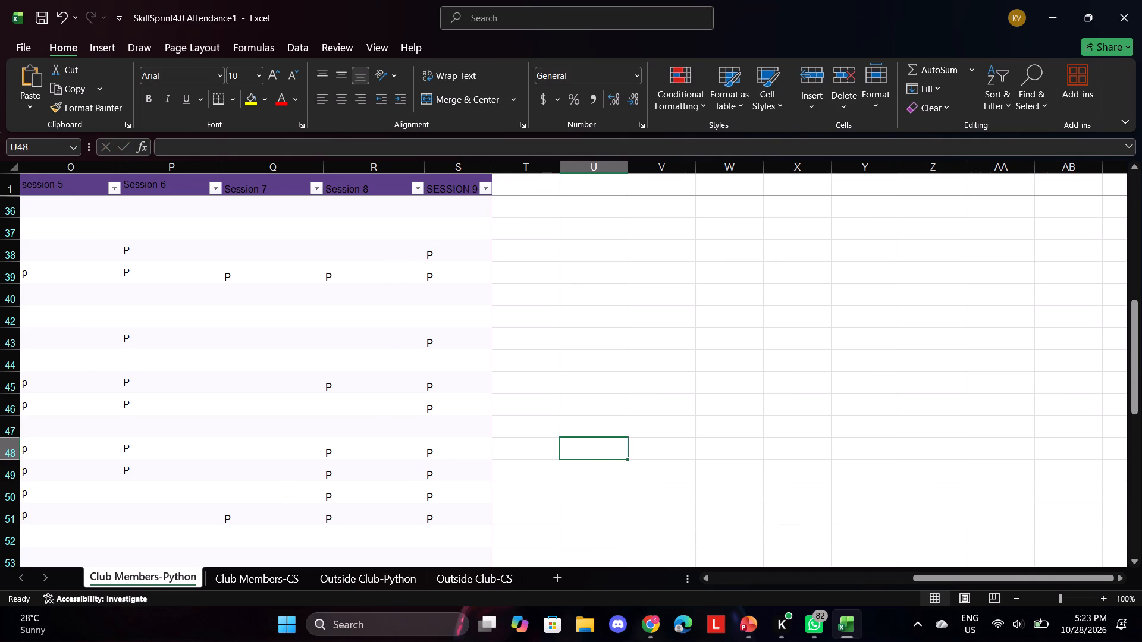
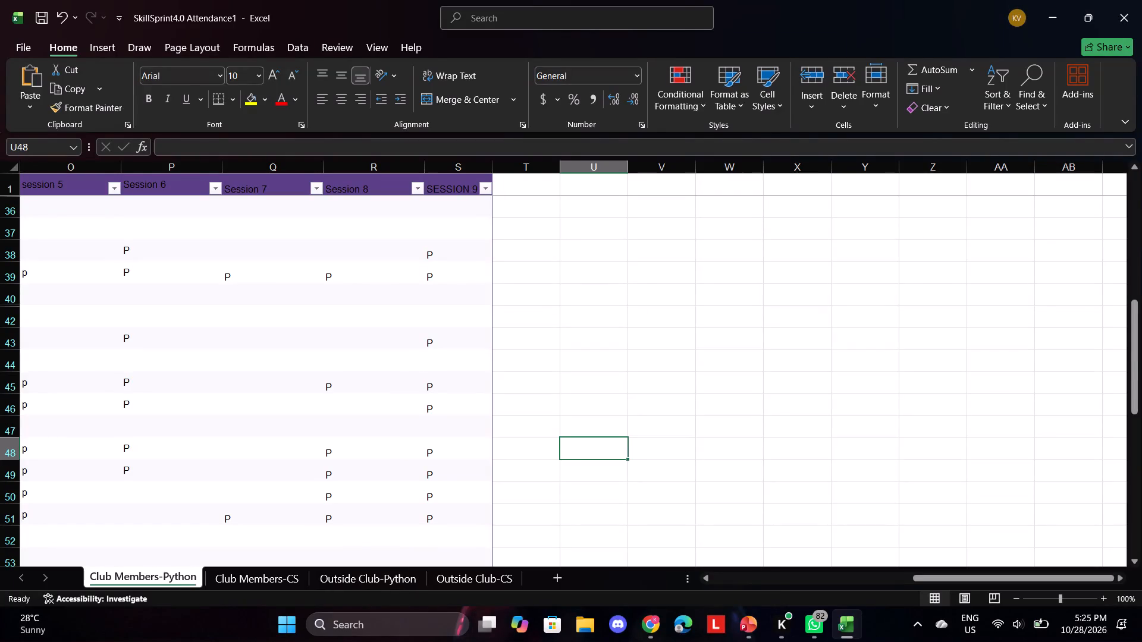
Enter the attendance mark P under Session 9 for the student in row 22 of the Outside Club-Python sheet.
{"action": "left_click", "coordinate": [401, 569]}
{"action": "scroll", "coordinate": [357, 487], "scroll_direction": "right", "scroll_amount": 5}
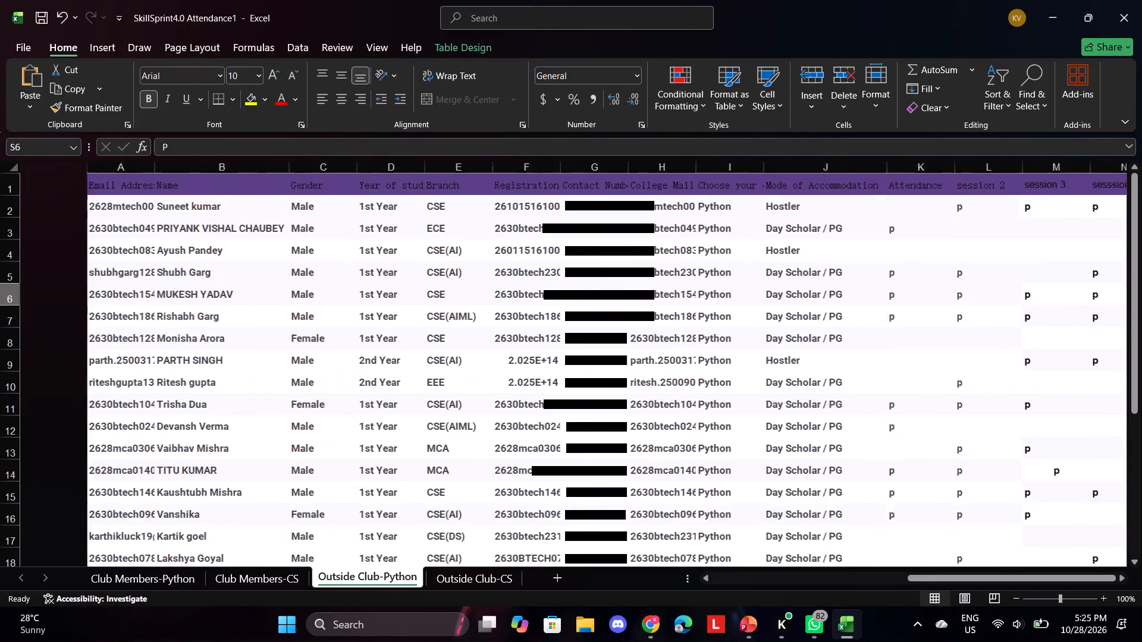
{"action": "scroll", "coordinate": [357, 487], "scroll_direction": "down", "scroll_amount": 1}
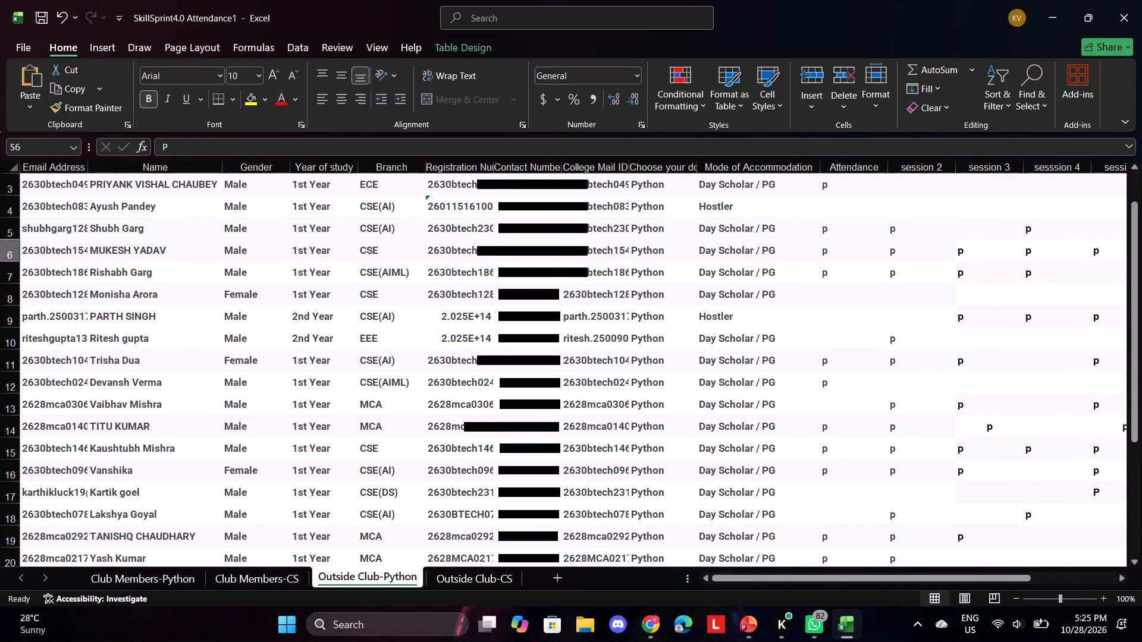
{"action": "scroll", "coordinate": [128, 426], "scroll_direction": "down", "scroll_amount": 2}
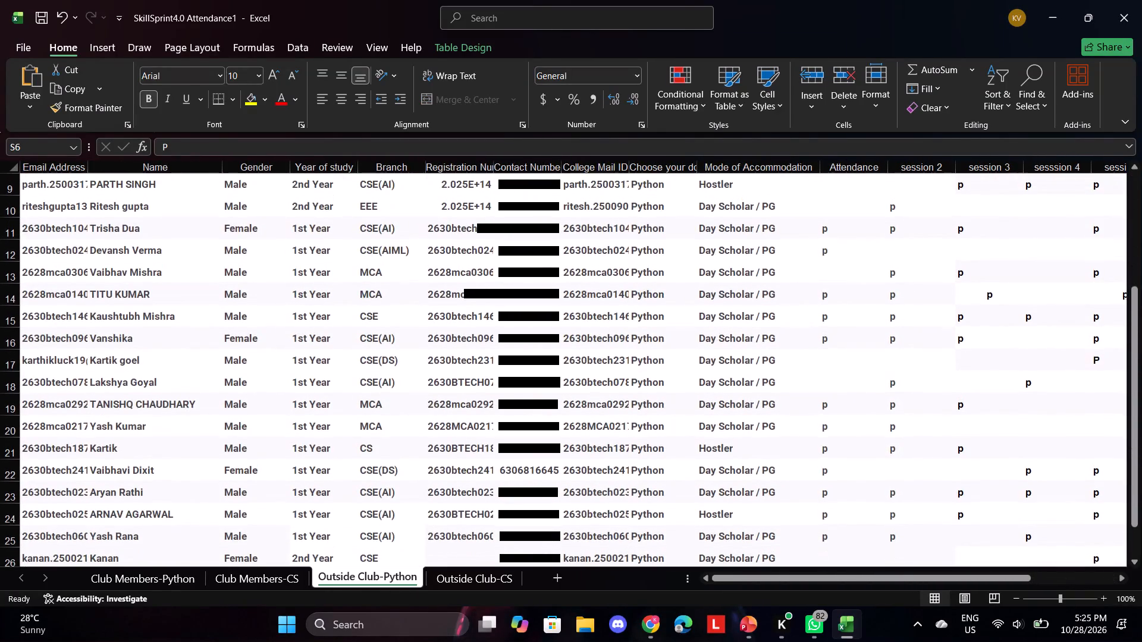
{"action": "left_click", "coordinate": [10, 474]}
{"action": "scroll", "coordinate": [10, 474], "scroll_direction": "left", "scroll_amount": 2}
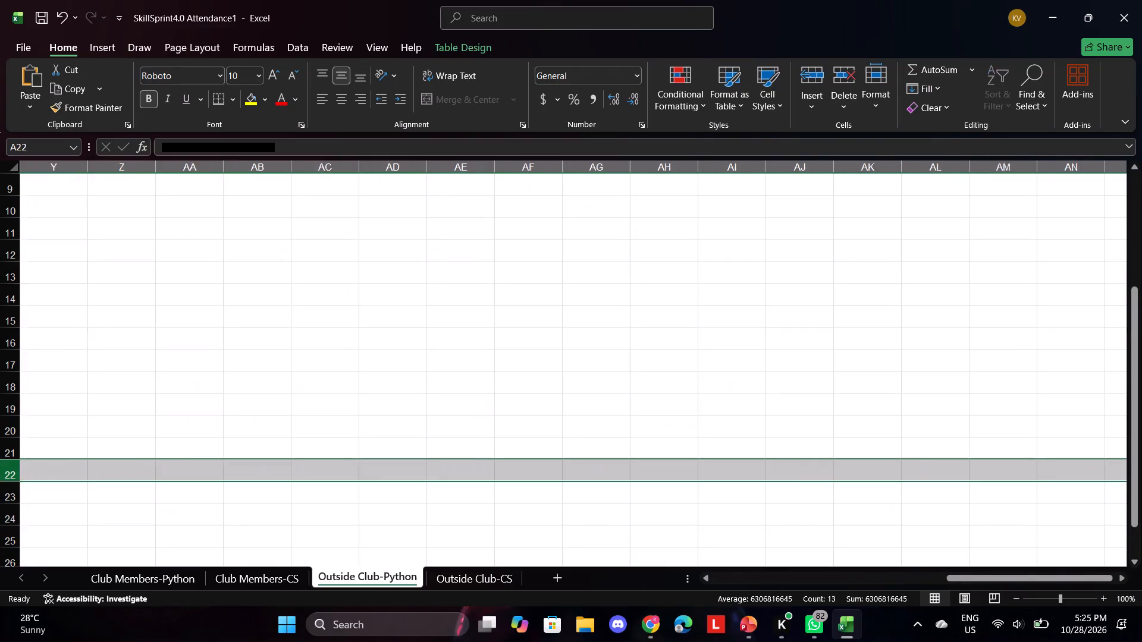
{"action": "scroll", "coordinate": [10, 474], "scroll_direction": "left", "scroll_amount": 1}
{"action": "scroll", "coordinate": [10, 474], "scroll_direction": "right", "scroll_amount": 1}
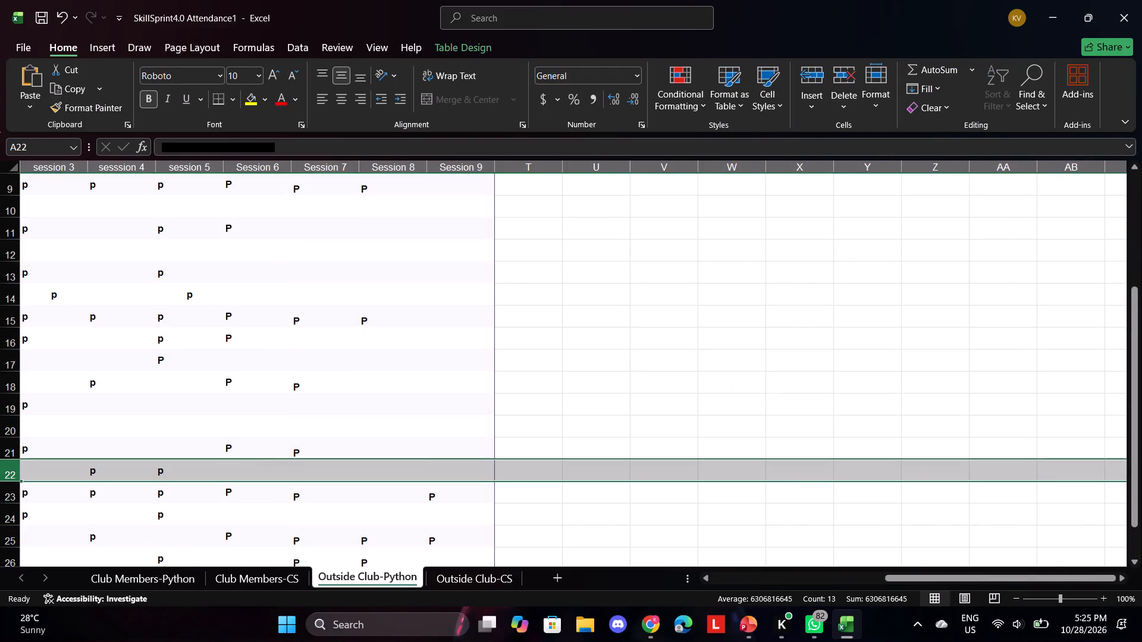
{"action": "left_click", "coordinate": [440, 476]}
{"action": "key", "text": "p"}
Commit the row 22 attendance entry and save the attendance workbook.
{"action": "scroll", "coordinate": [440, 476], "scroll_direction": "up", "scroll_amount": 2}
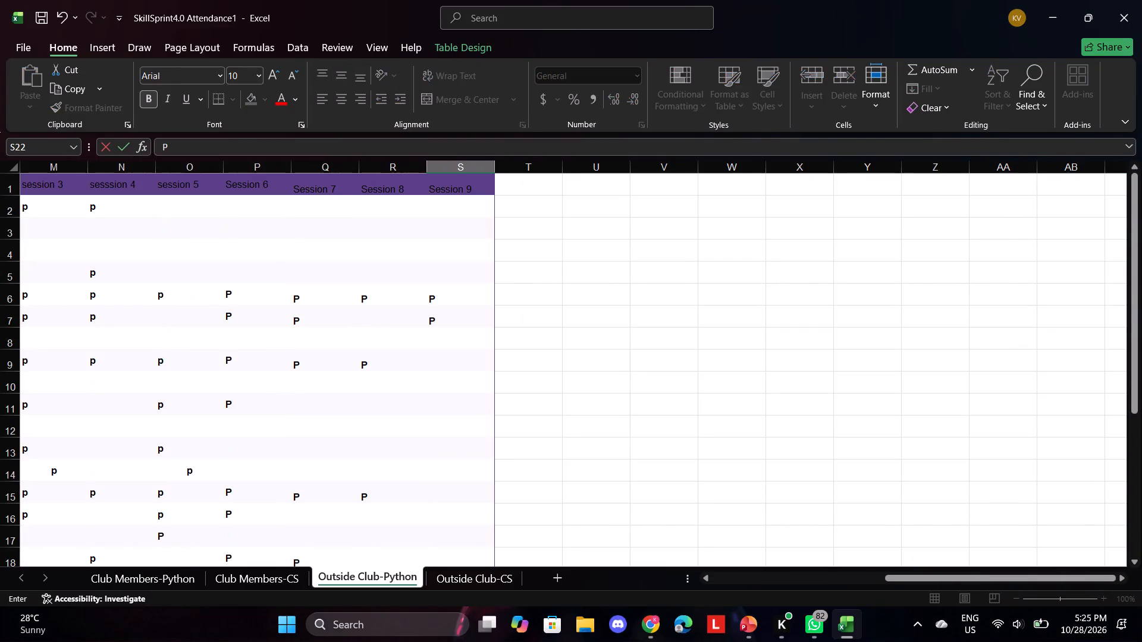
{"action": "key", "text": "ctrl+s"}
{"action": "key", "text": "ctrl+s"}
{"action": "key", "text": "ctrl+s"}
{"action": "key", "text": "ctrl+s"}
{"action": "key", "text": "ctrl+s"}
{"action": "key", "text": "ctrl+s"}
{"action": "key", "text": "ctrl+s"}
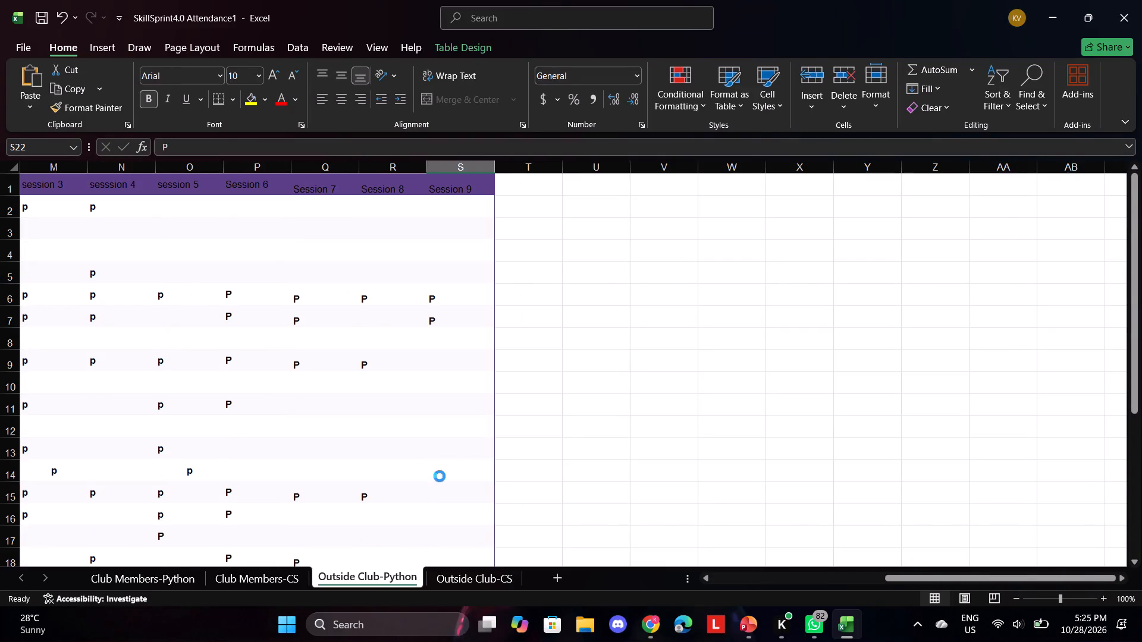
Show the Club Members-CS sheet and the Outside Club-CS sheet in turn, saving the workbook on each.
{"action": "left_click", "coordinate": [276, 575]}
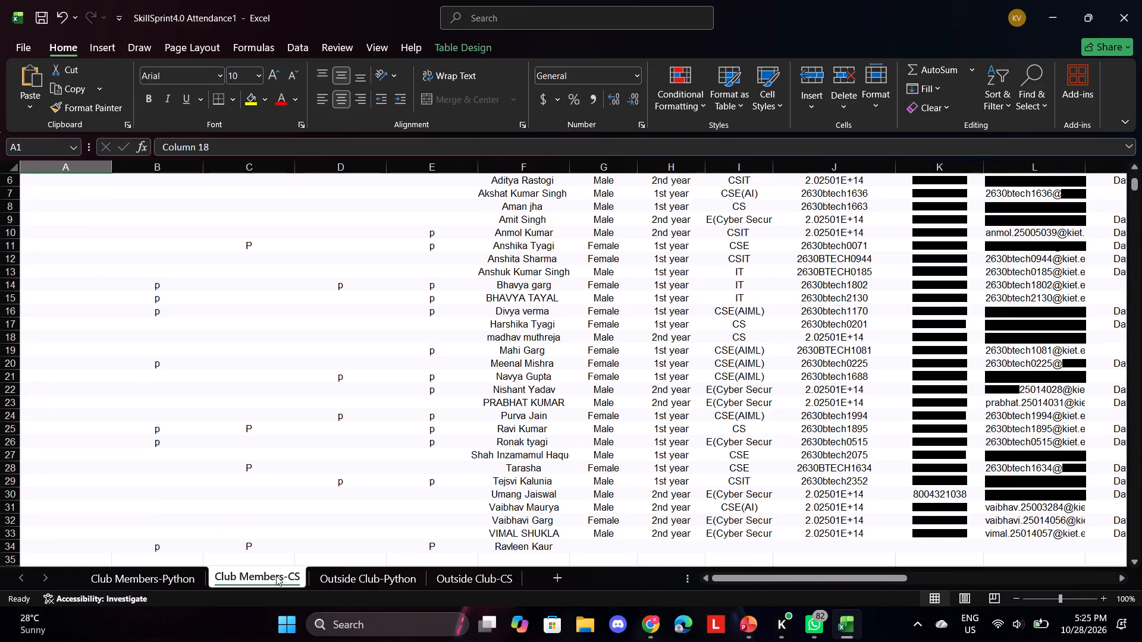
{"action": "key", "text": "ctrl+s"}
{"action": "key", "text": "ctrl+s"}
{"action": "key", "text": "ctrl+s"}
{"action": "key", "text": "ctrl+s"}
{"action": "left_click", "coordinate": [497, 580]}
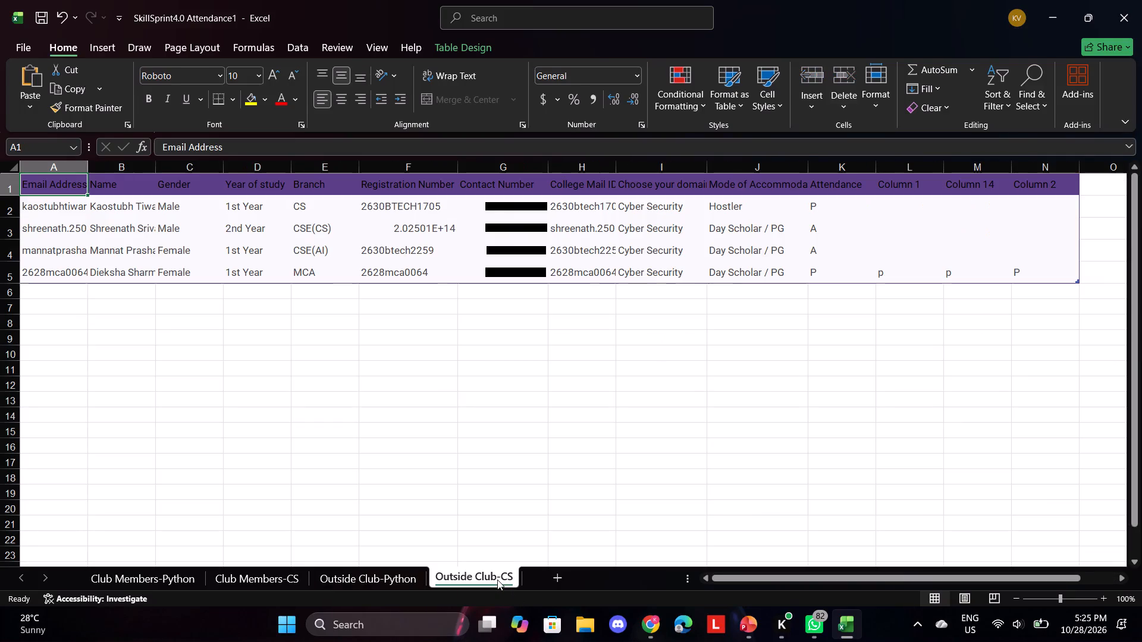
{"action": "key", "text": "ctrl+s"}
{"action": "key", "text": "ctrl+s"}
{"action": "key", "text": "ctrl+s"}
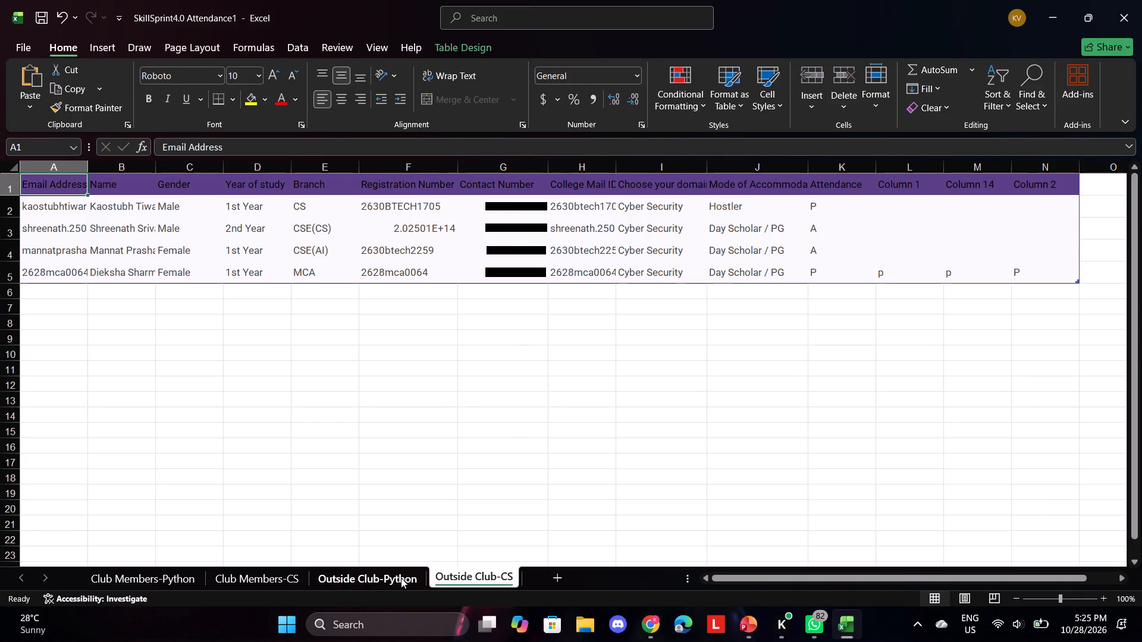
Save the workbook again from the Outside Club-Python sheet and from the Club Members-Python sheet, leaving the latter open.
{"action": "left_click", "coordinate": [401, 578]}
{"action": "key", "text": "ctrl+s"}
{"action": "key", "text": "ctrl+s"}
{"action": "key", "text": "ctrl+s"}
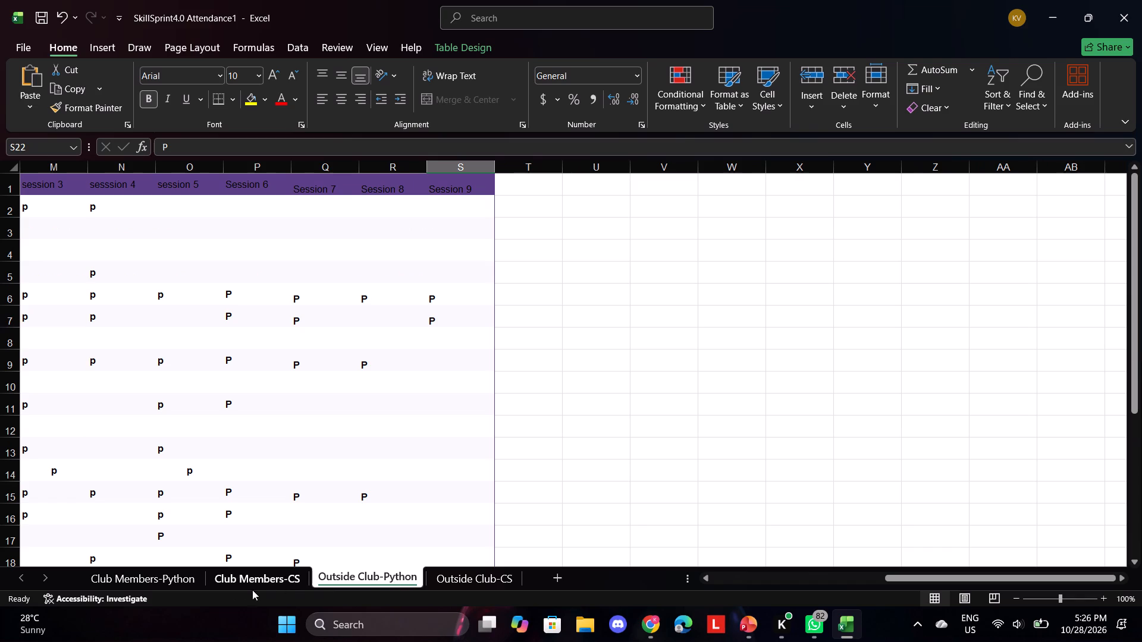
{"action": "left_click", "coordinate": [178, 572]}
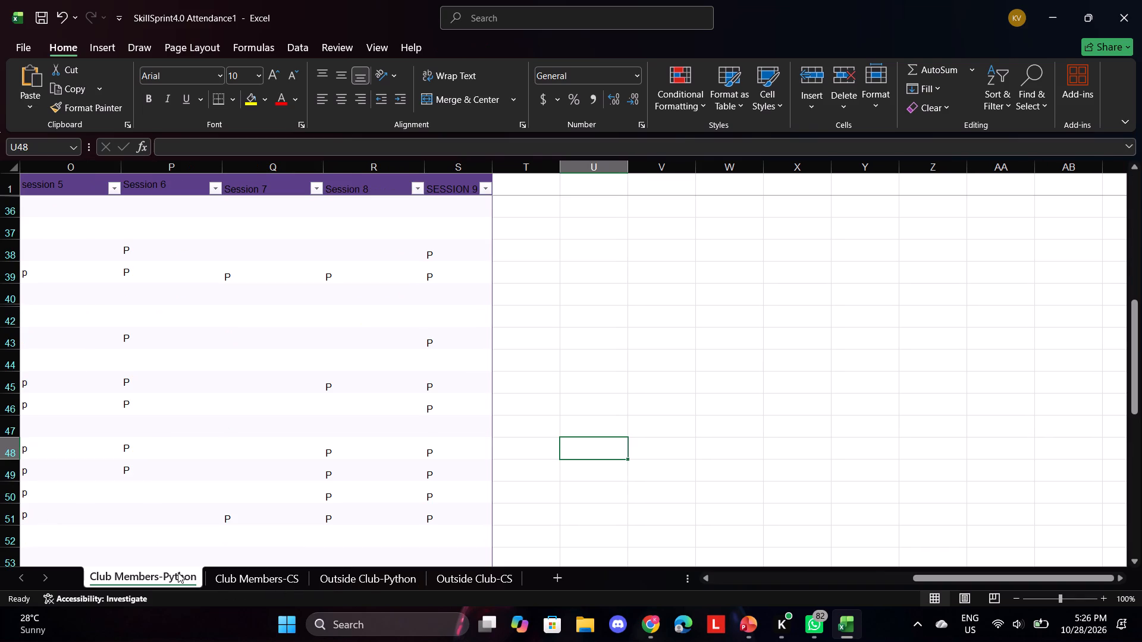
{"action": "key", "text": "ctrl+s"}
{"action": "key", "text": "ctrl+s"}
{"action": "key", "text": "ctrl+s"}
{"action": "key", "text": "ctrl+s"}
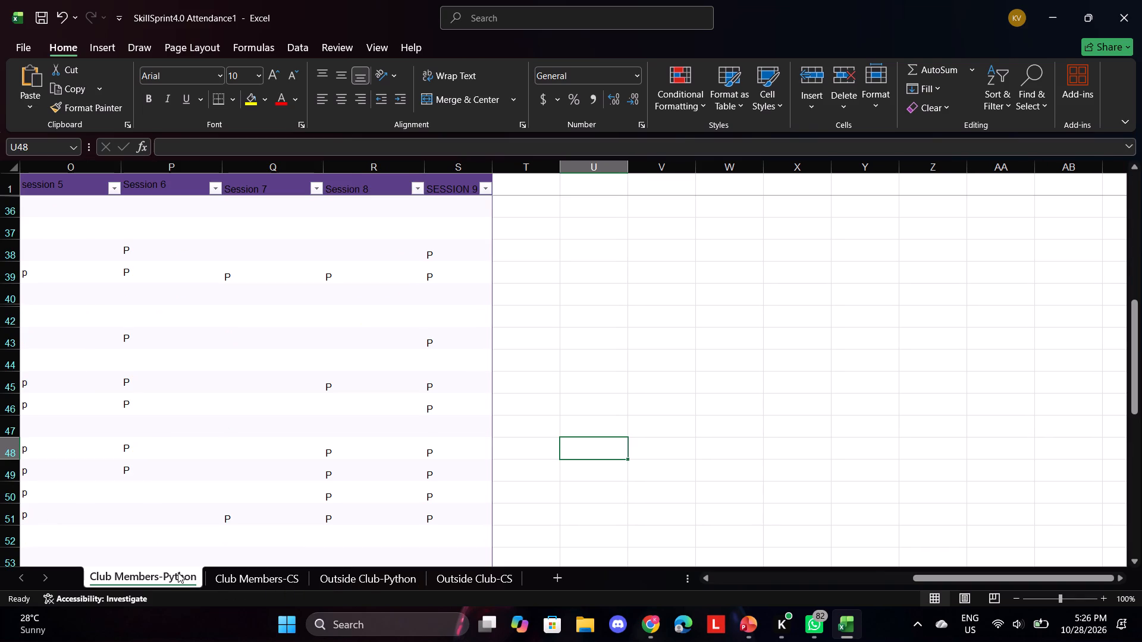
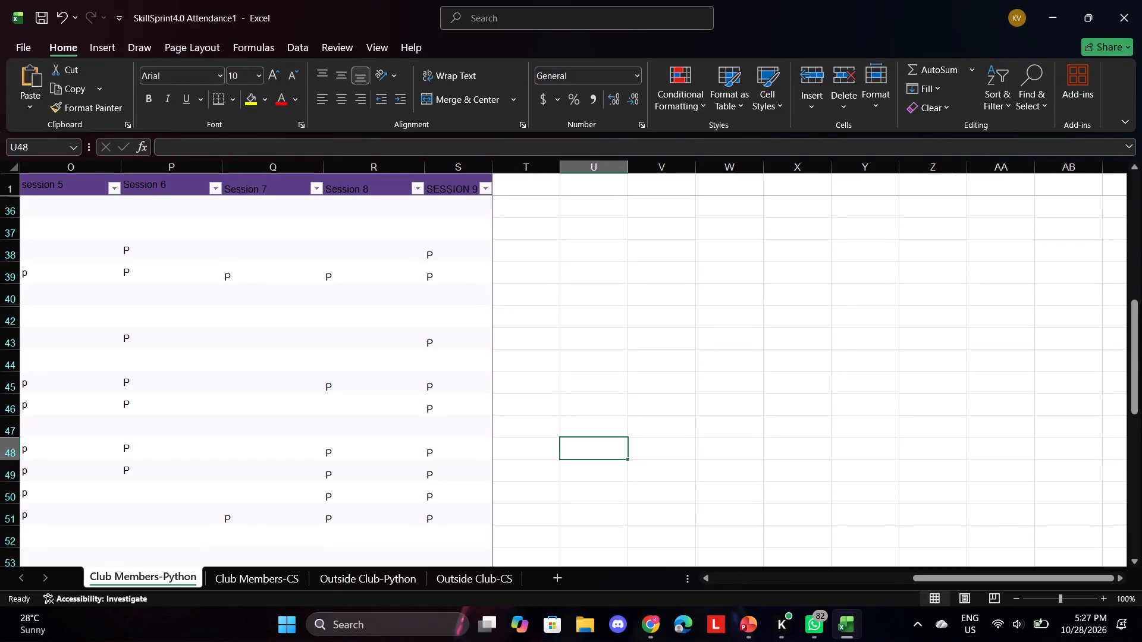
Enter the attendance mark P under Session 9 for the student in row 24 of the Club Members-Python sheet.
{"action": "scroll", "coordinate": [153, 451], "scroll_direction": "right", "scroll_amount": 4}
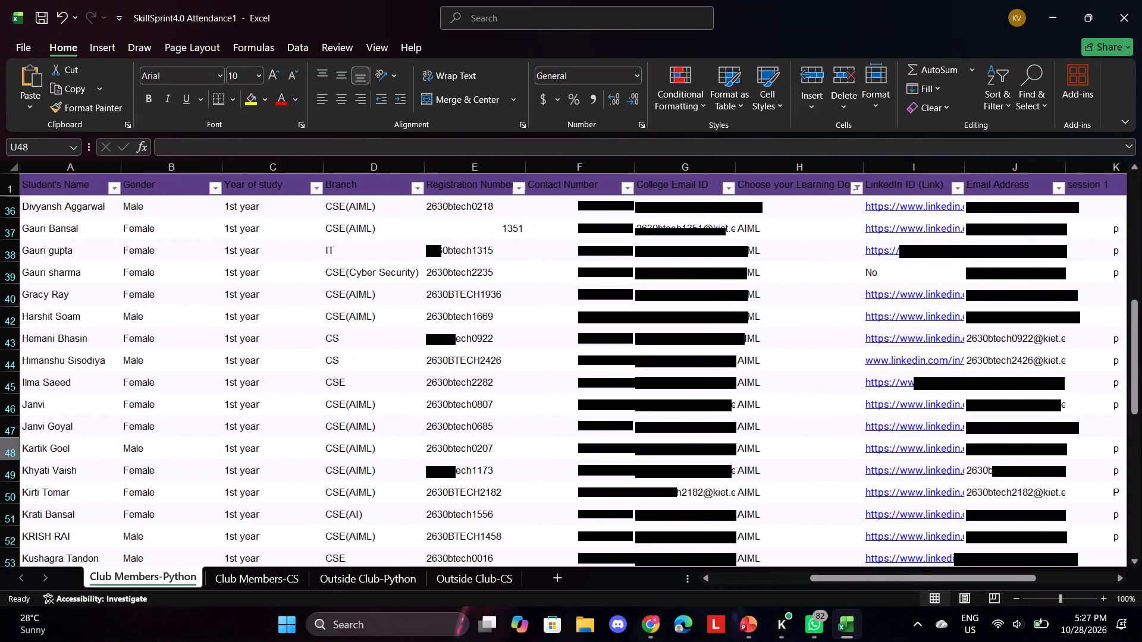
{"action": "scroll", "coordinate": [45, 320], "scroll_direction": "up", "scroll_amount": 4}
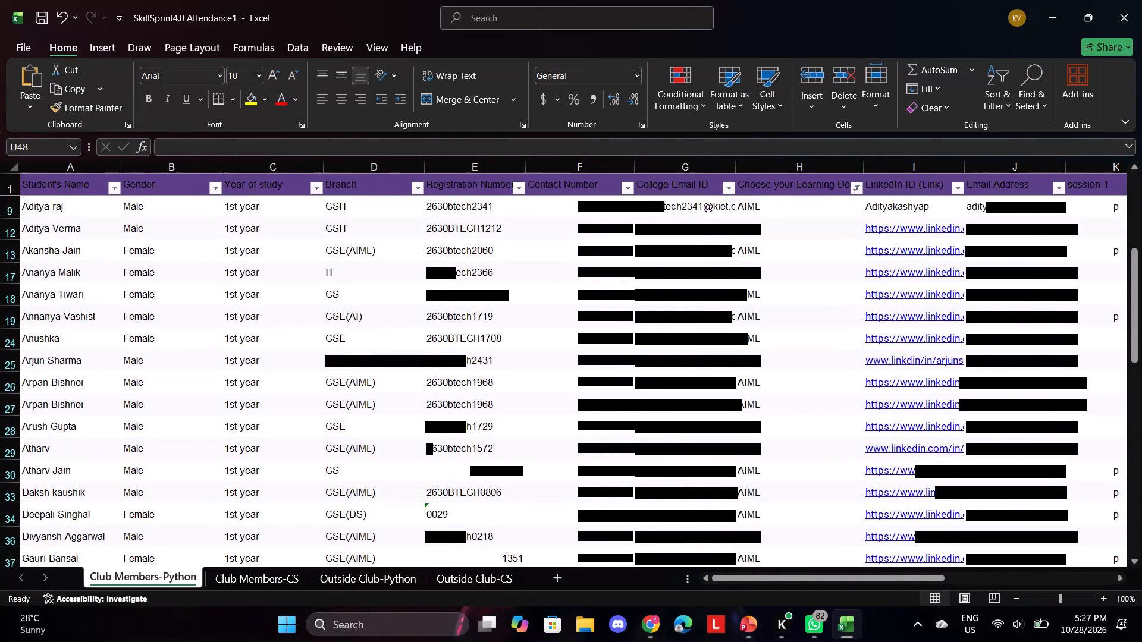
{"action": "left_click", "coordinate": [10, 341]}
{"action": "scroll", "coordinate": [10, 341], "scroll_direction": "left", "scroll_amount": 1}
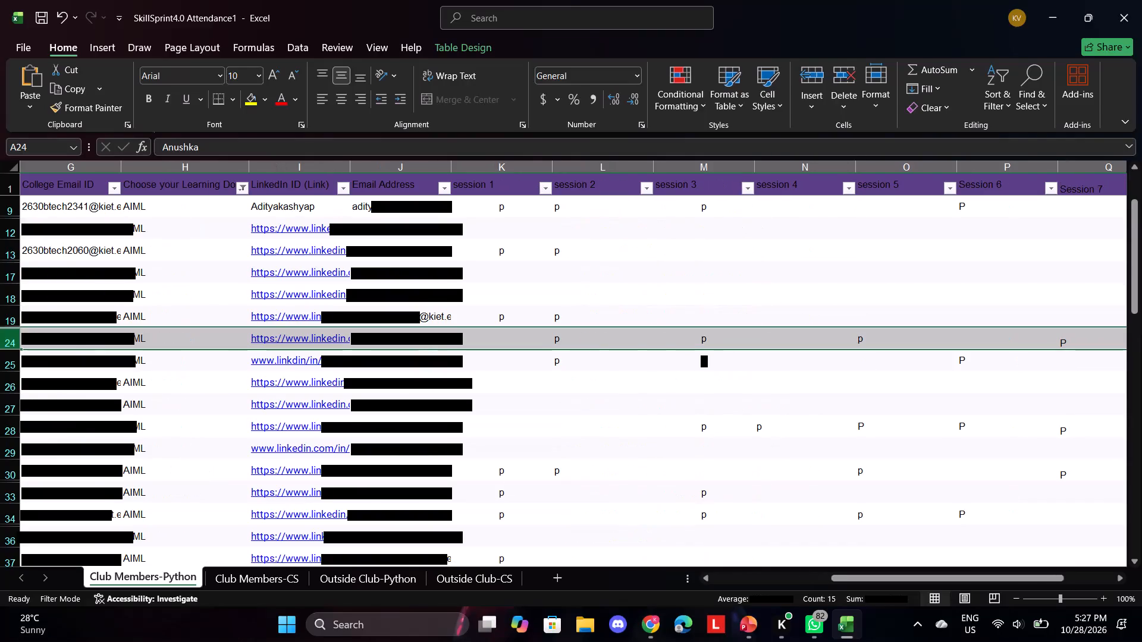
{"action": "scroll", "coordinate": [10, 341], "scroll_direction": "left", "scroll_amount": 2}
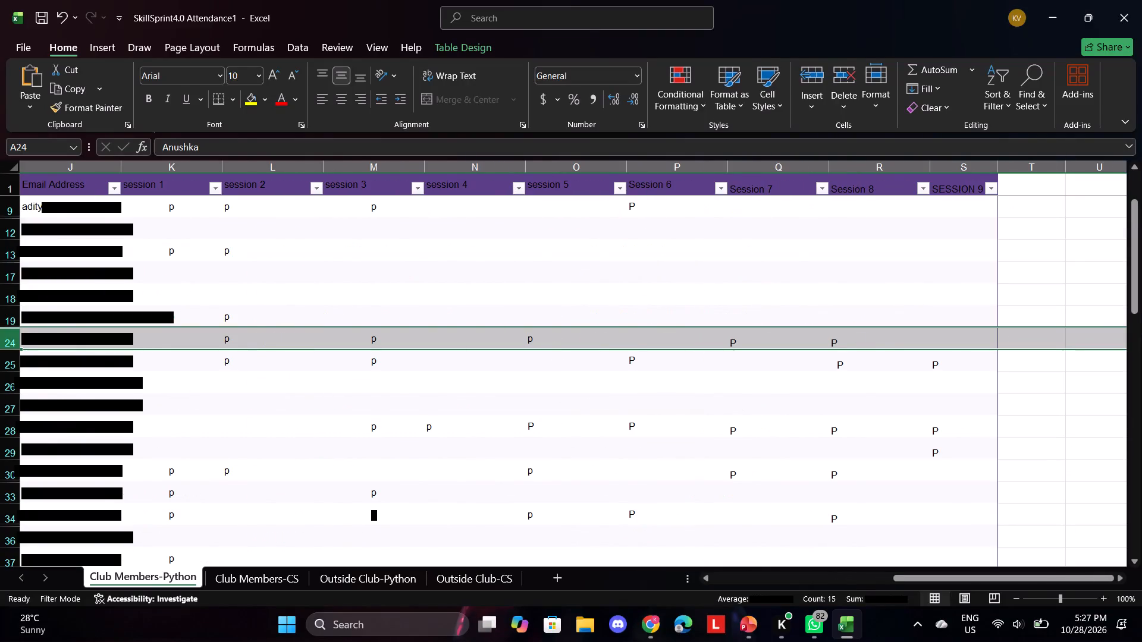
{"action": "left_click", "coordinate": [943, 345]}
{"action": "key", "text": "p"}
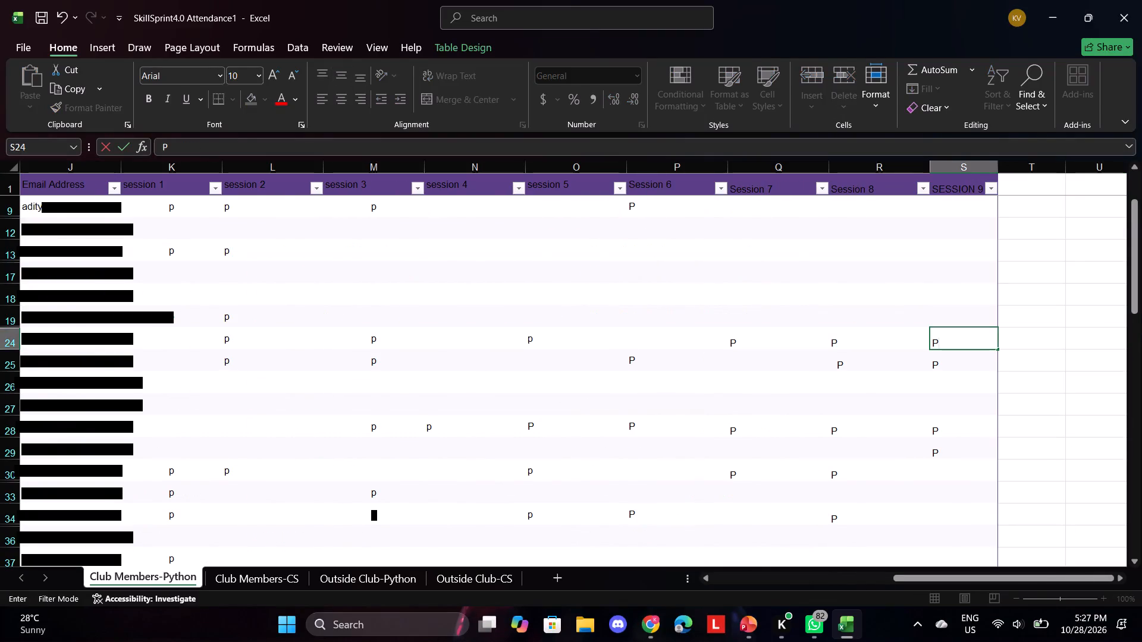
Enter the attendance mark P under Session 9 for the last student, in row 94, and save the workbook.
{"action": "scroll", "coordinate": [617, 394], "scroll_direction": "right", "scroll_amount": 3}
{"action": "scroll", "coordinate": [617, 394], "scroll_direction": "down", "scroll_amount": 2}
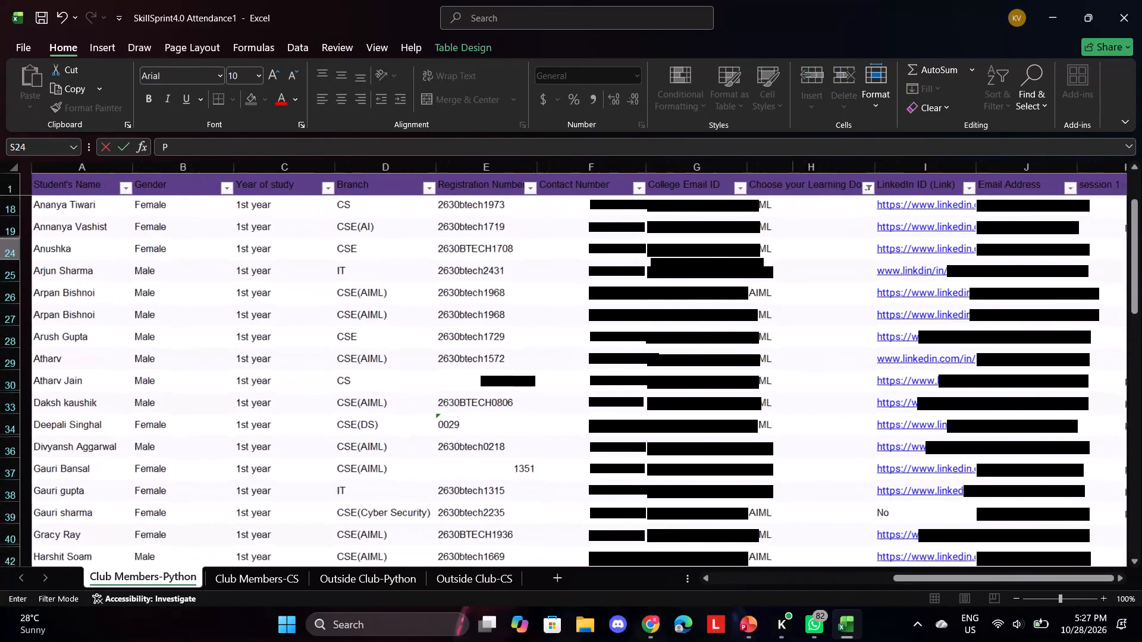
{"action": "scroll", "coordinate": [617, 394], "scroll_direction": "down", "scroll_amount": 4}
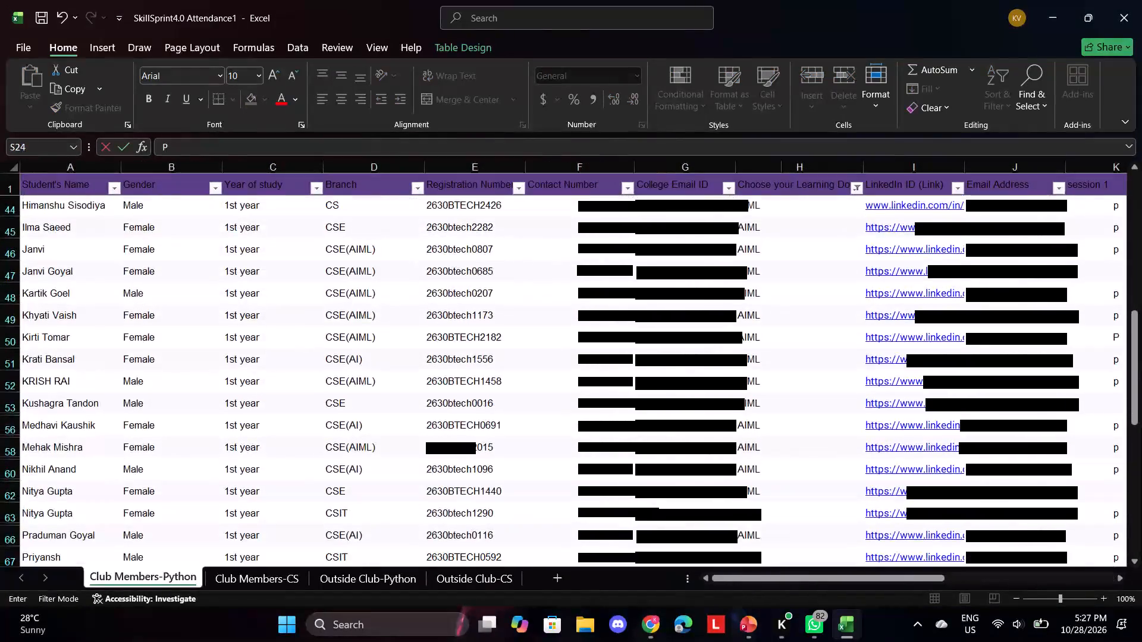
{"action": "scroll", "coordinate": [617, 394], "scroll_direction": "down", "scroll_amount": 3}
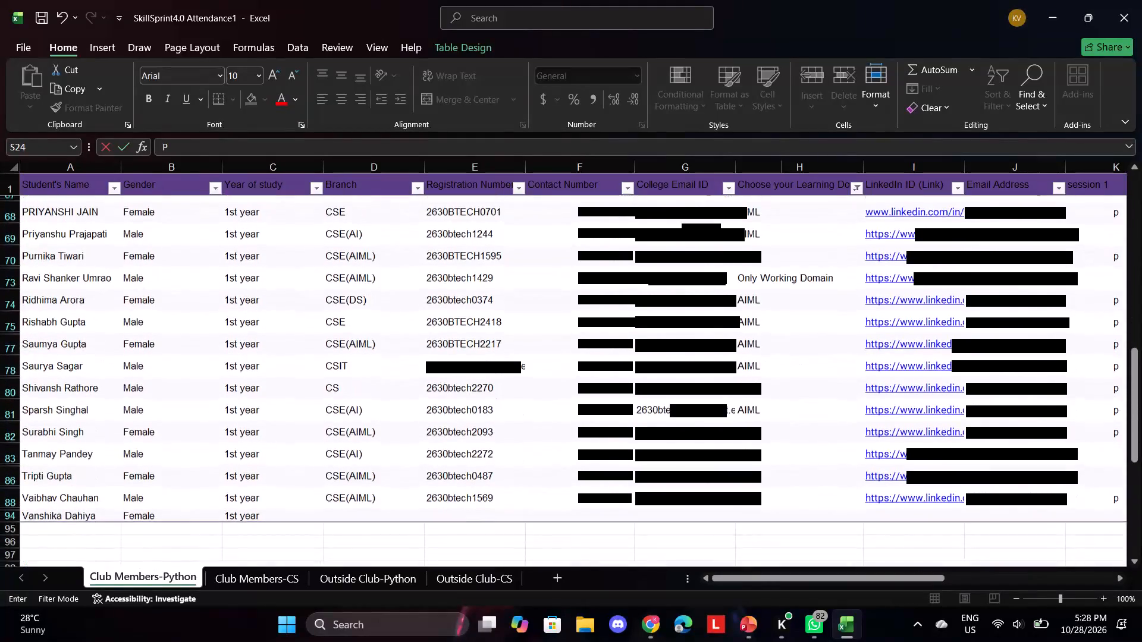
{"action": "scroll", "coordinate": [617, 394], "scroll_direction": "down", "scroll_amount": 1}
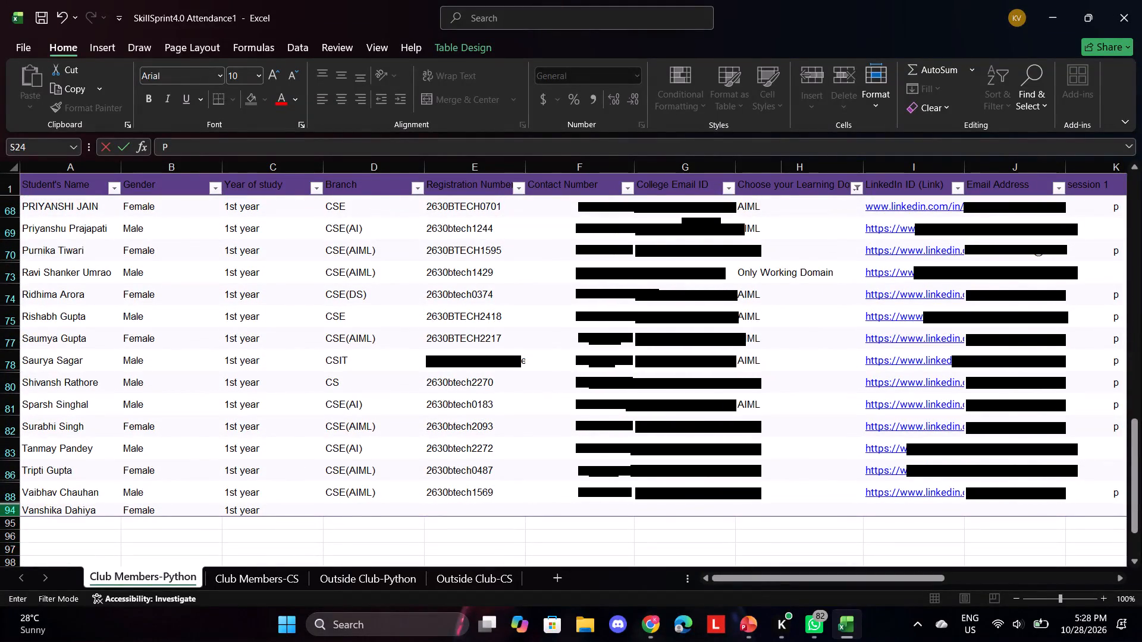
{"action": "left_click", "coordinate": [57, 478]}
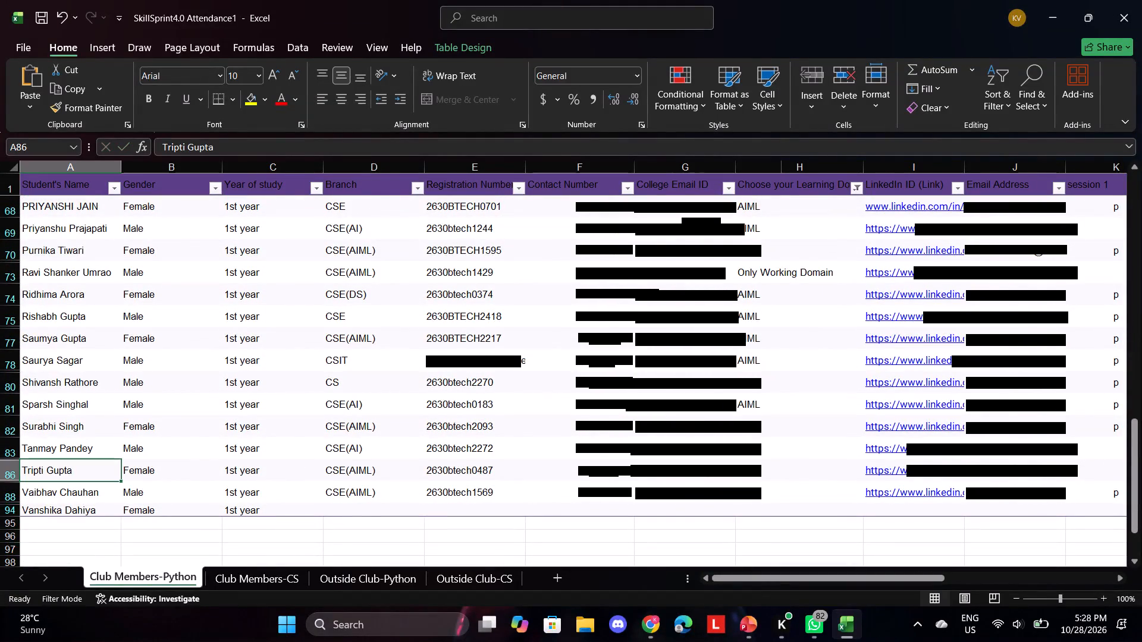
{"action": "left_click", "coordinate": [70, 514]}
{"action": "scroll", "coordinate": [70, 514], "scroll_direction": "left", "scroll_amount": 1}
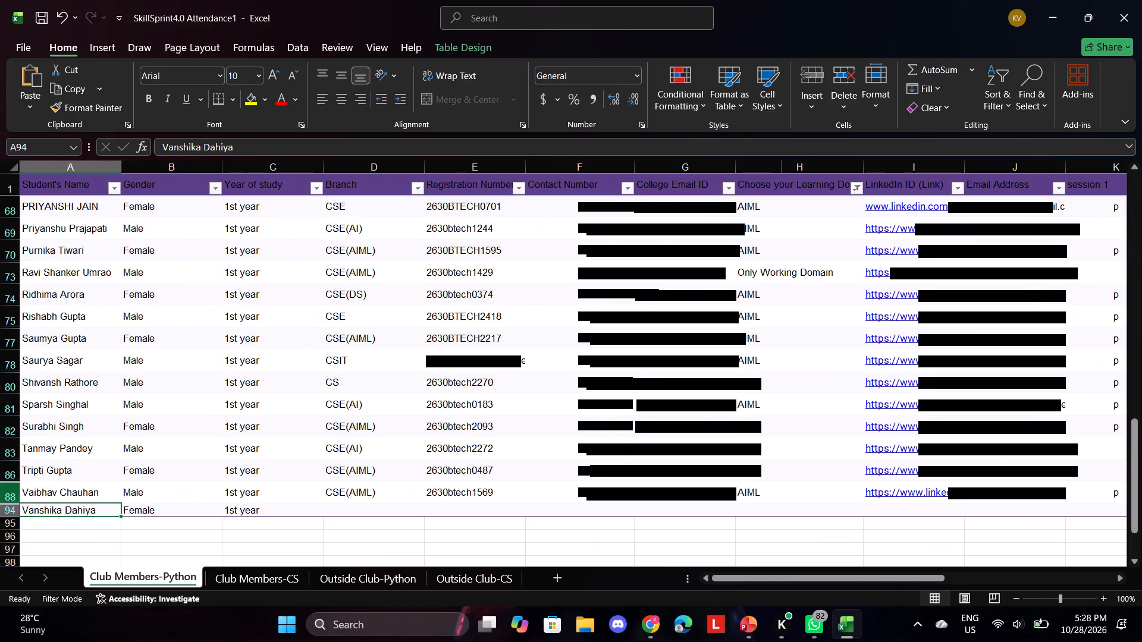
{"action": "left_click", "coordinate": [6, 509]}
{"action": "scroll", "coordinate": [6, 509], "scroll_direction": "left", "scroll_amount": 1}
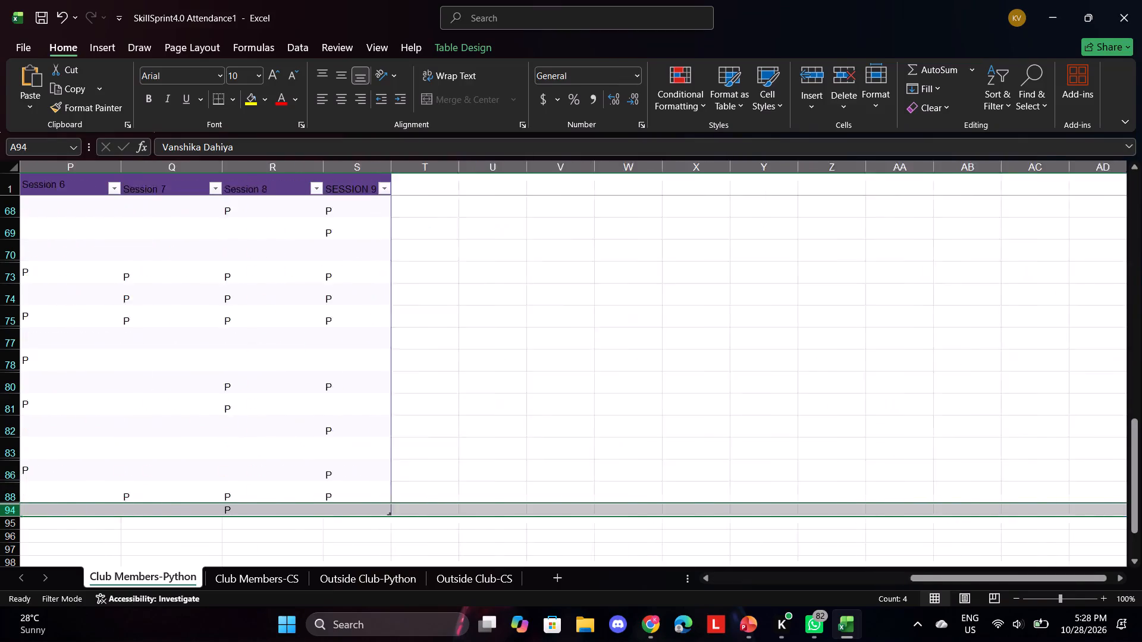
{"action": "scroll", "coordinate": [6, 509], "scroll_direction": "left", "scroll_amount": 1}
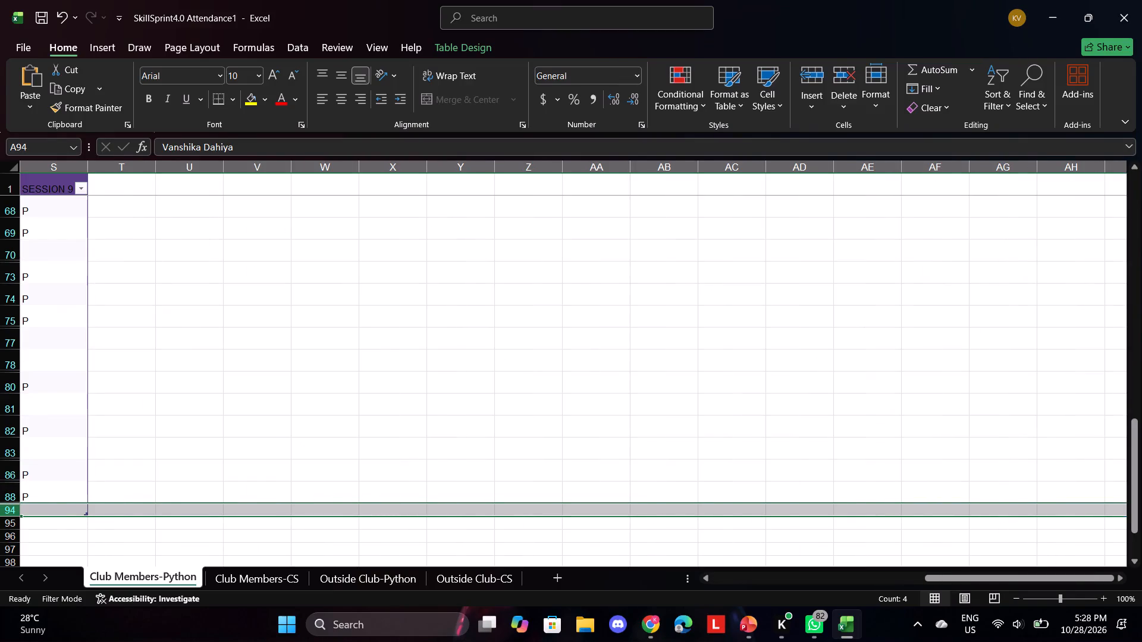
{"action": "left_click", "coordinate": [70, 506]}
{"action": "key", "text": "p"}
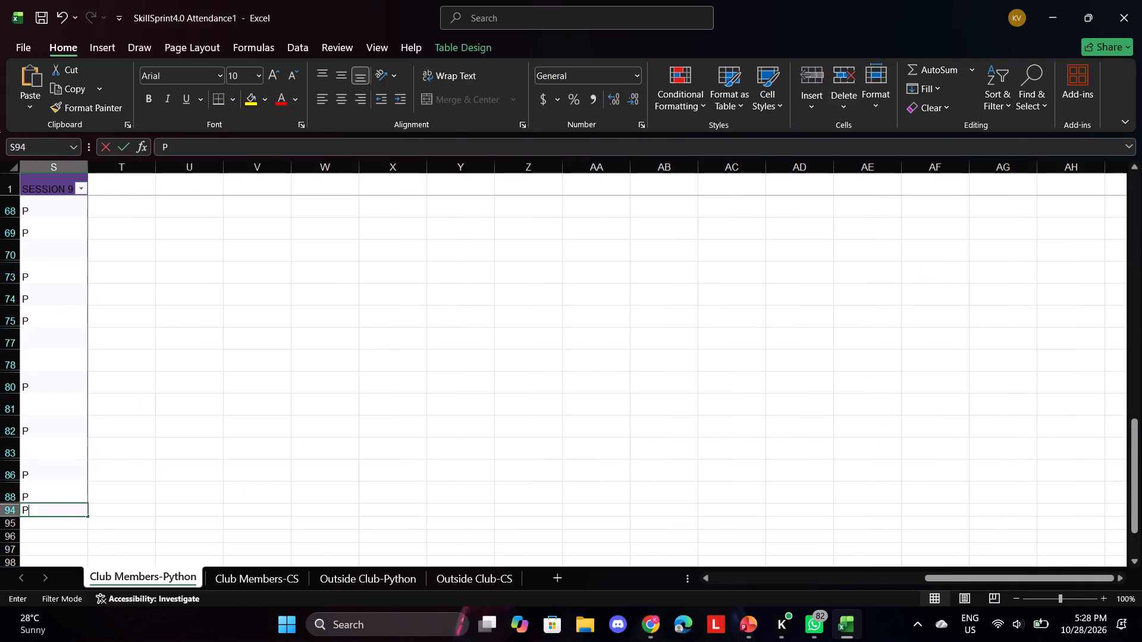
{"action": "key", "text": "ctrl+s"}
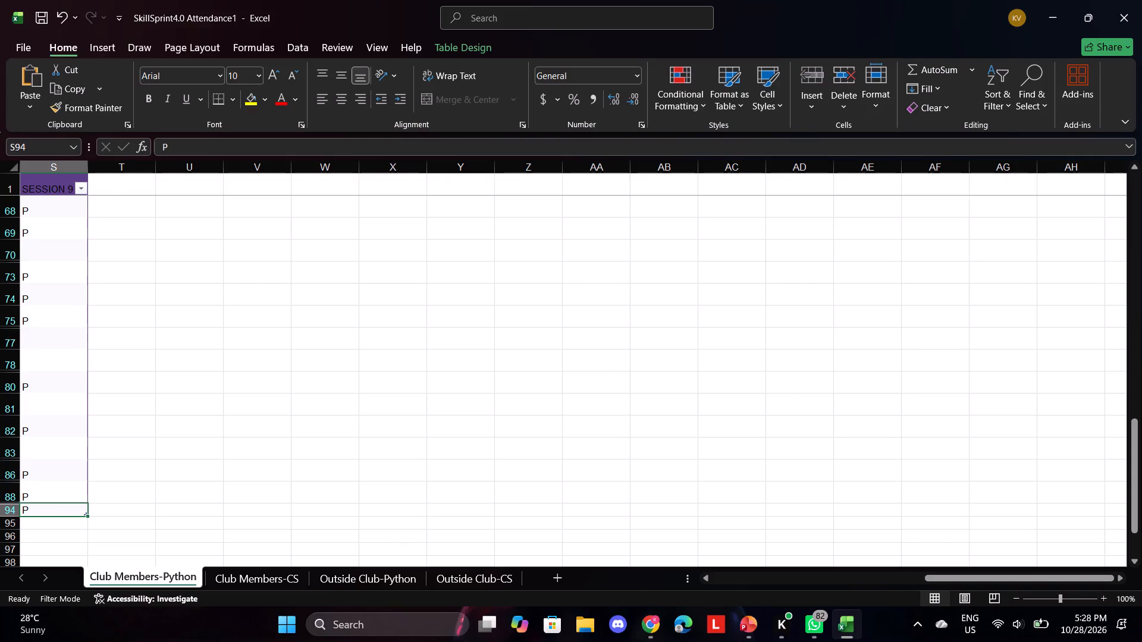
Check the row 24 student's session marks through Session 9 and save the attendance workbook again.
{"action": "scroll", "coordinate": [70, 506], "scroll_direction": "right", "scroll_amount": 5}
{"action": "scroll", "coordinate": [70, 506], "scroll_direction": "up", "scroll_amount": 2}
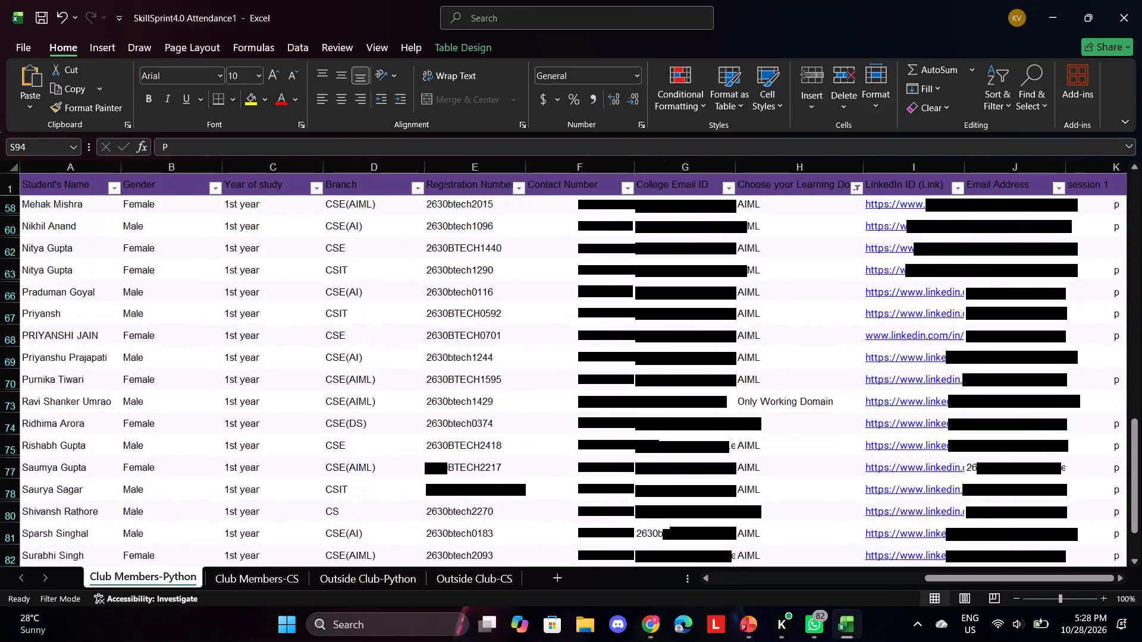
{"action": "scroll", "coordinate": [70, 506], "scroll_direction": "up", "scroll_amount": 3}
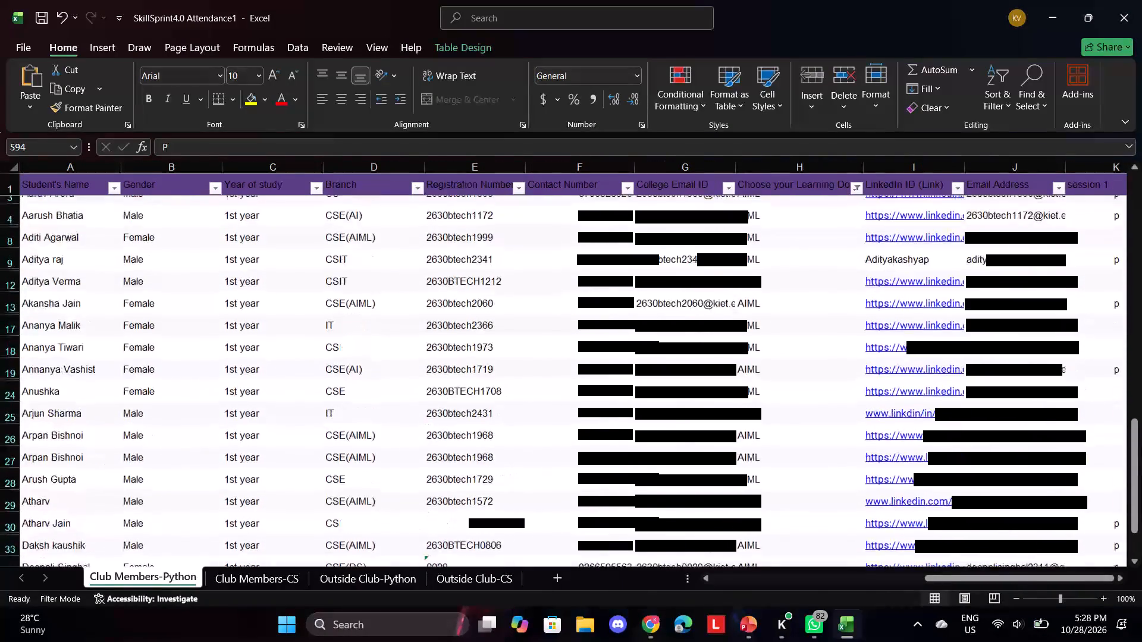
{"action": "scroll", "coordinate": [70, 506], "scroll_direction": "up", "scroll_amount": 1}
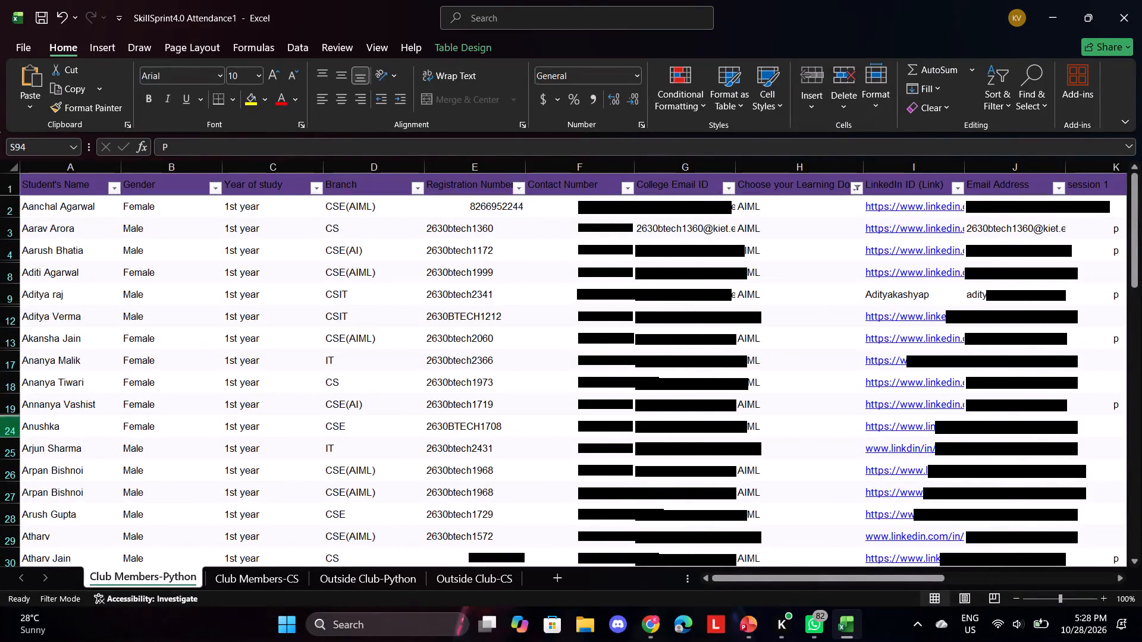
{"action": "left_click", "coordinate": [12, 433]}
{"action": "left_click", "coordinate": [0, 426]}
{"action": "scroll", "coordinate": [0, 426], "scroll_direction": "left", "scroll_amount": 1}
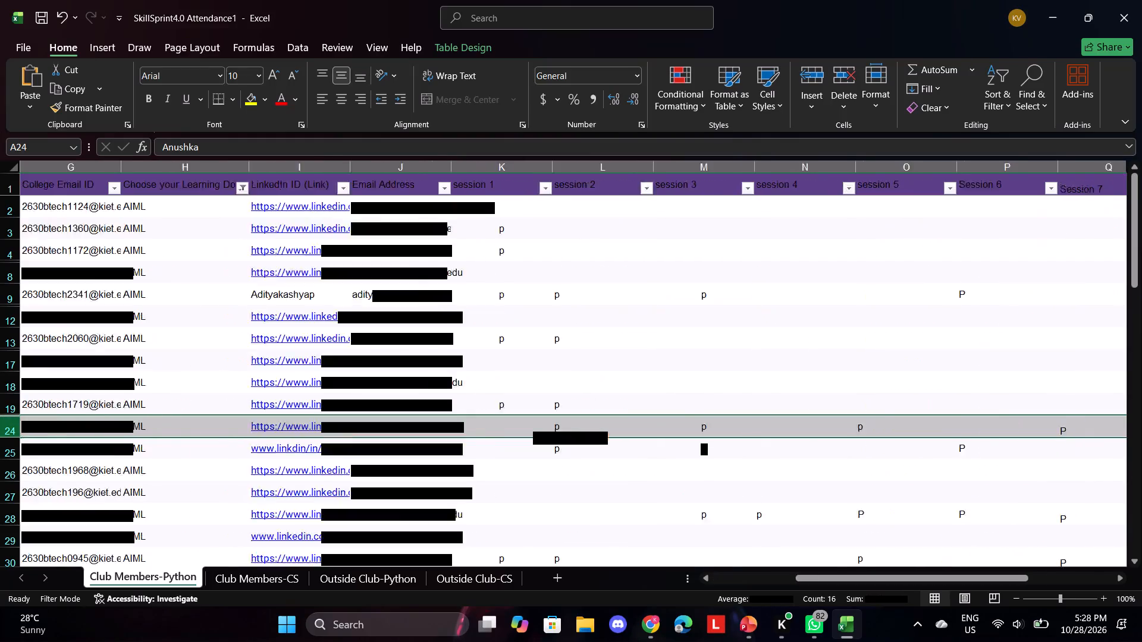
{"action": "scroll", "coordinate": [0, 426], "scroll_direction": "left", "scroll_amount": 1}
{"action": "key", "text": "ctrl+s"}
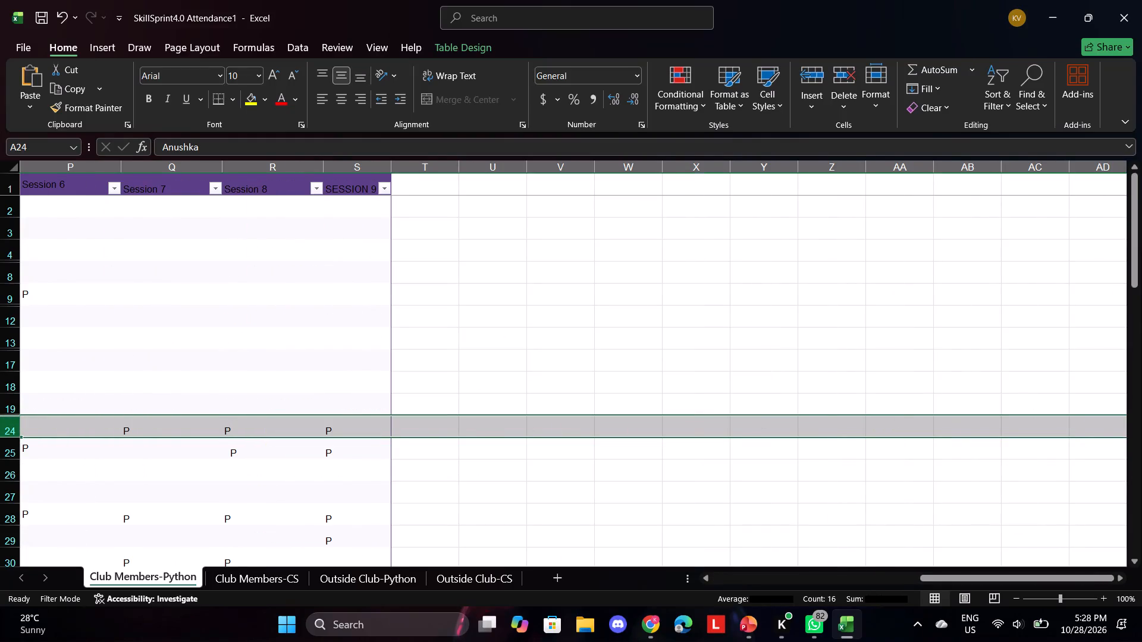
{"action": "key", "text": "ctrl+s"}
{"action": "key", "text": "ctrl+s"}
{"action": "key", "text": "ctrl+s"}
{"action": "left_click", "coordinate": [442, 391]}
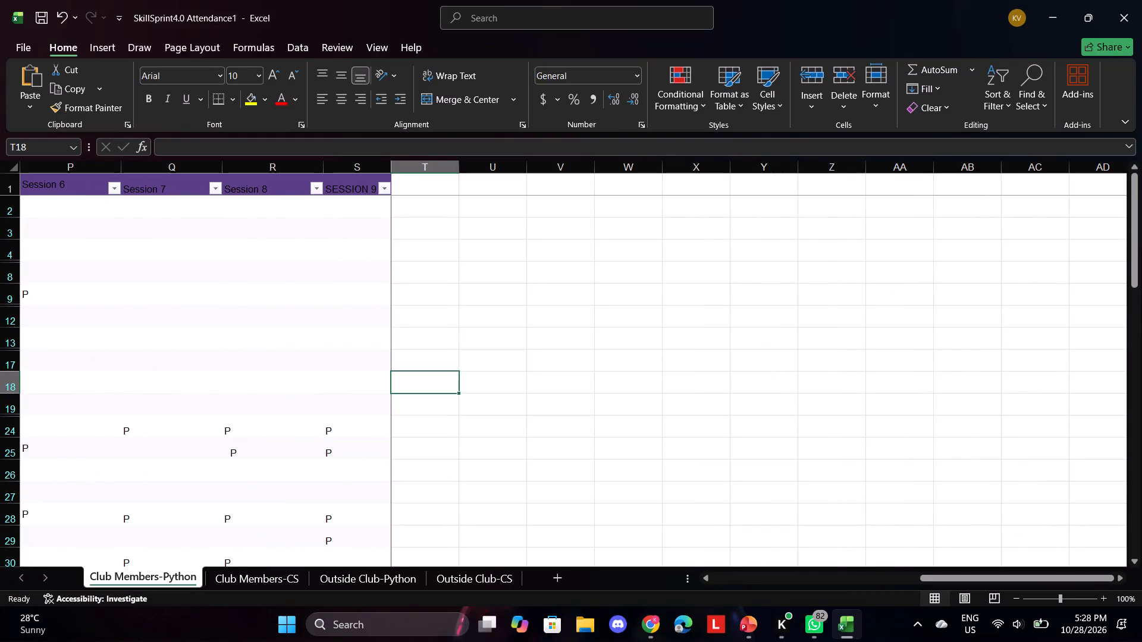
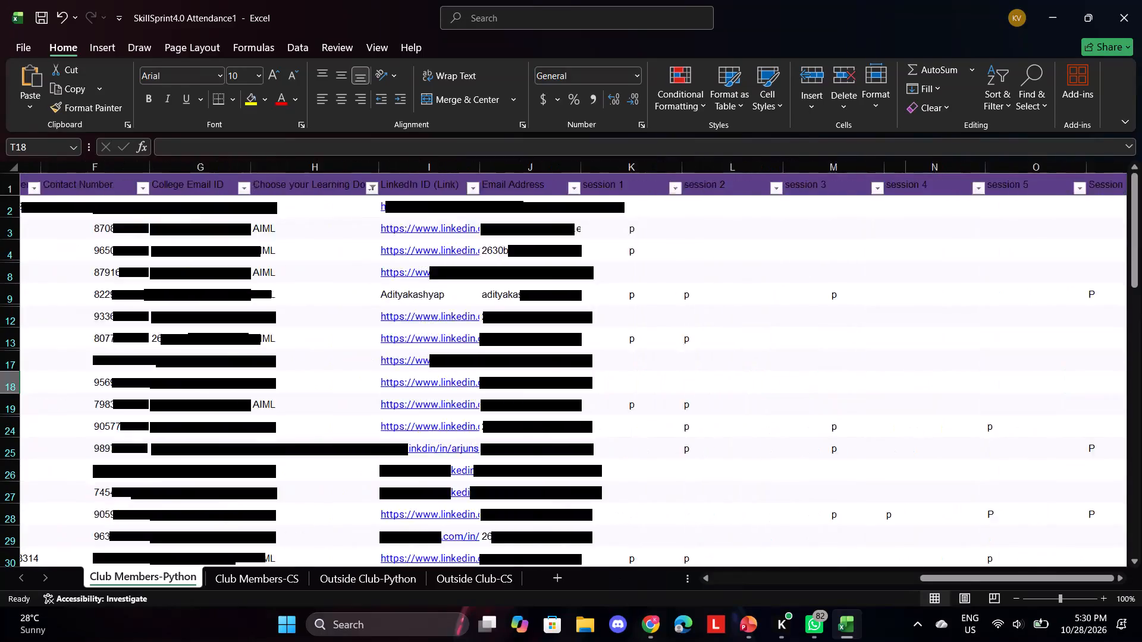
Review the student details on the Club Members-Python sheet and the session marks on the Outside Club-Python sheet.
{"action": "scroll", "coordinate": [442, 391], "scroll_direction": "right", "scroll_amount": 2}
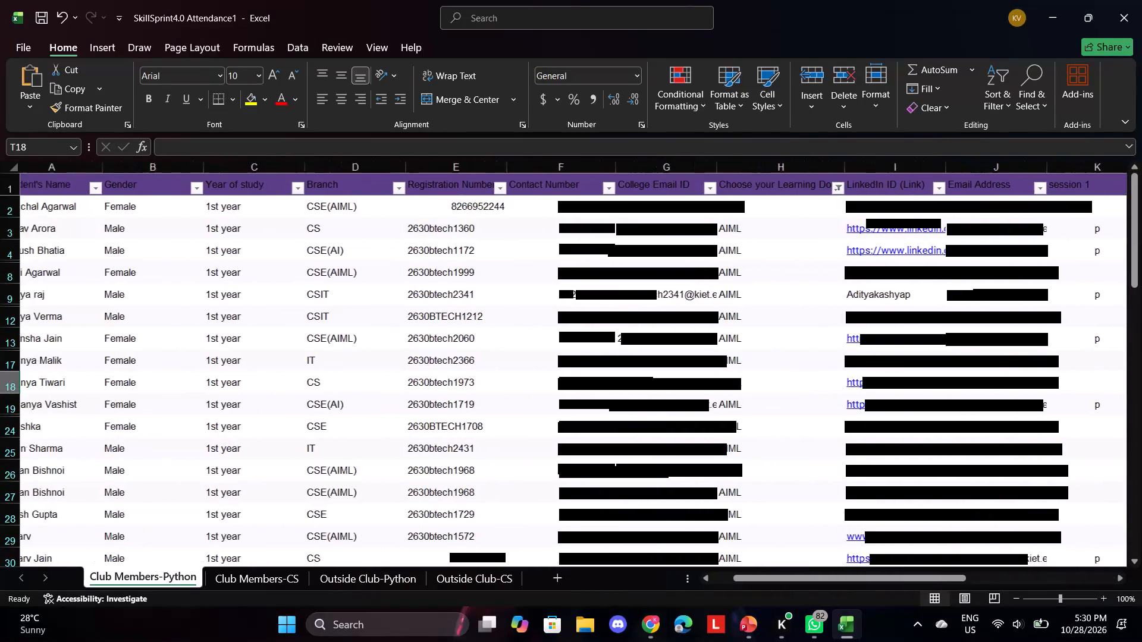
{"action": "scroll", "coordinate": [442, 391], "scroll_direction": "right", "scroll_amount": 1}
{"action": "scroll", "coordinate": [442, 391], "scroll_direction": "up", "scroll_amount": 2}
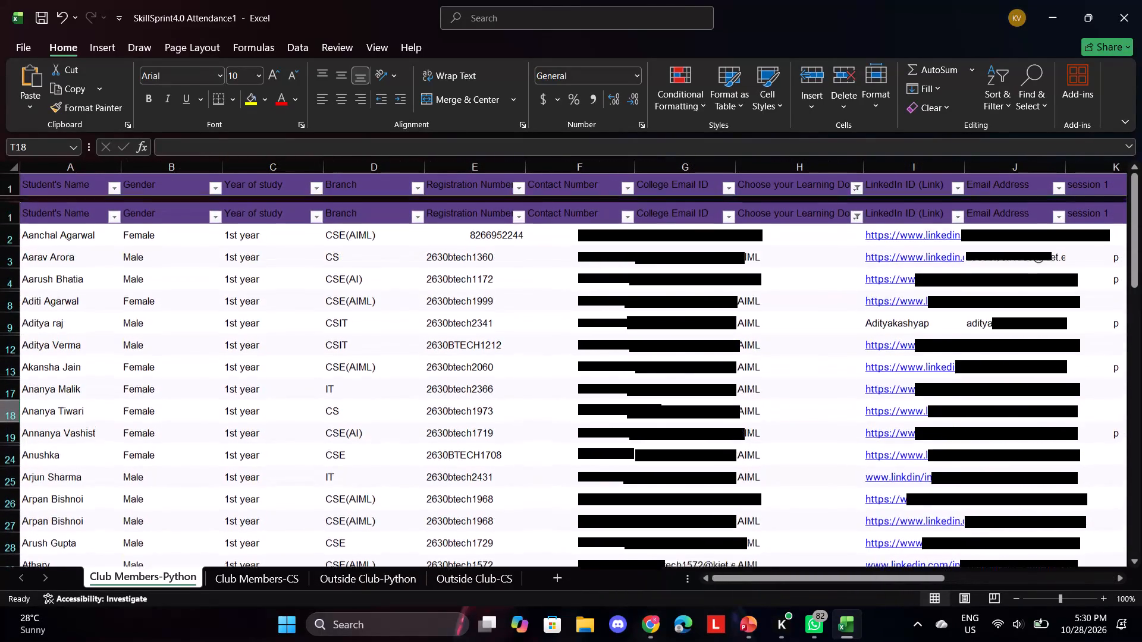
{"action": "scroll", "coordinate": [442, 391], "scroll_direction": "up", "scroll_amount": 1}
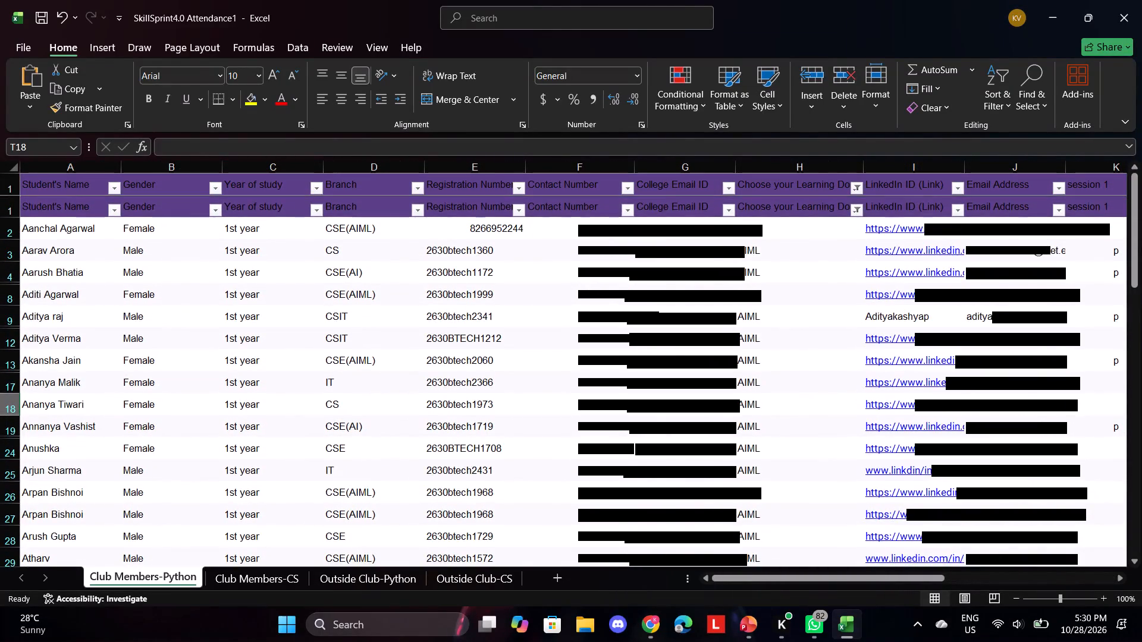
{"action": "left_click", "coordinate": [369, 574]}
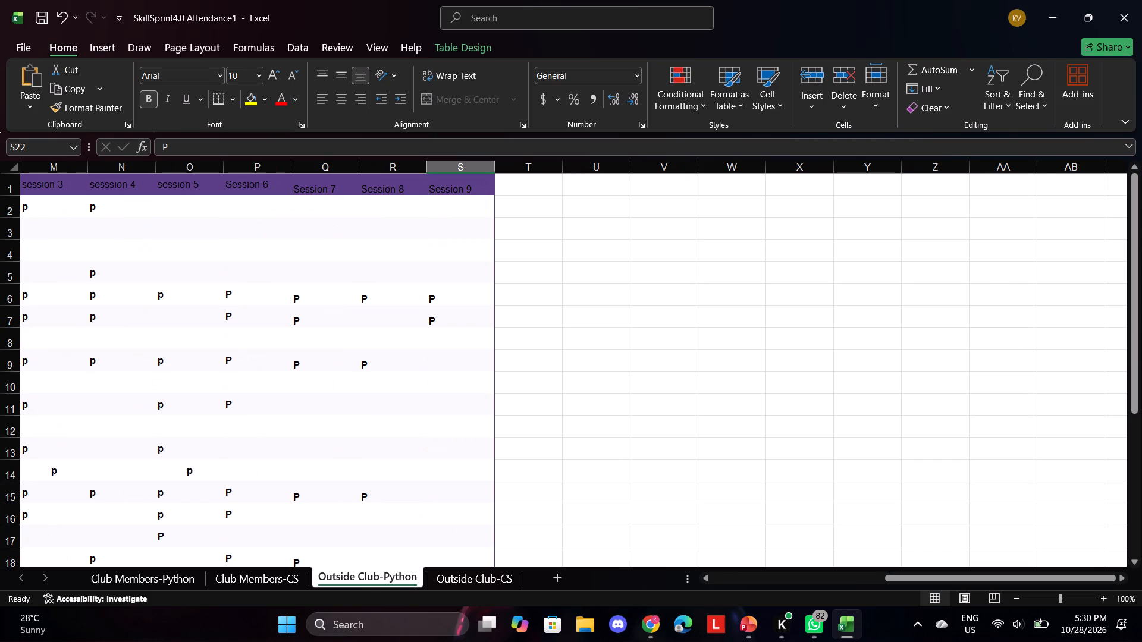
{"action": "scroll", "coordinate": [297, 465], "scroll_direction": "right", "scroll_amount": 2}
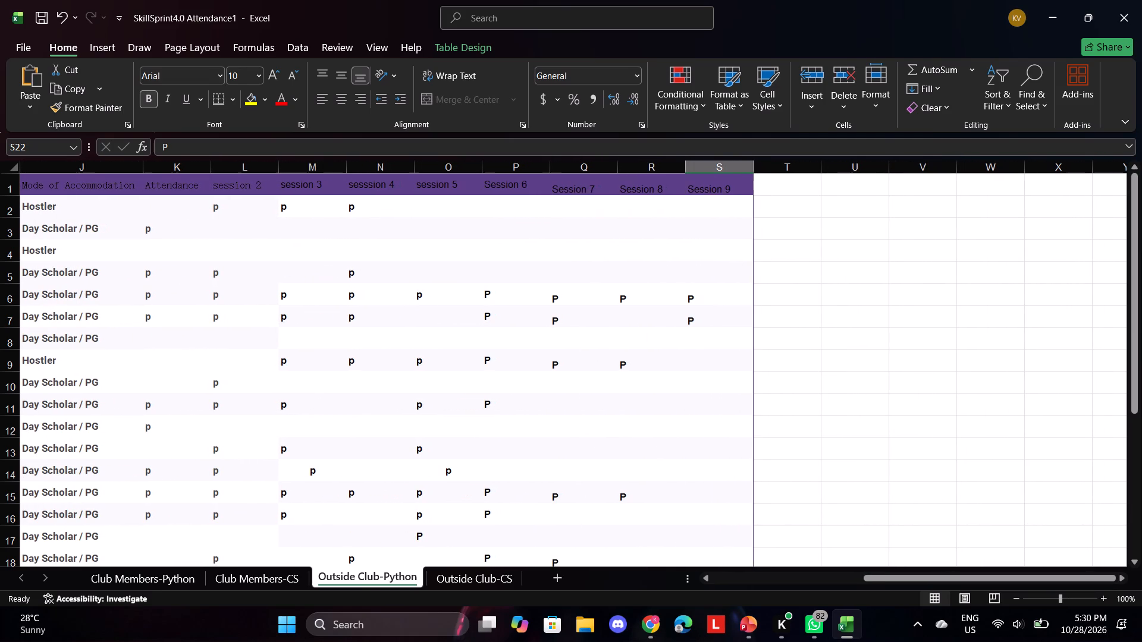
{"action": "left_click", "coordinate": [112, 581]}
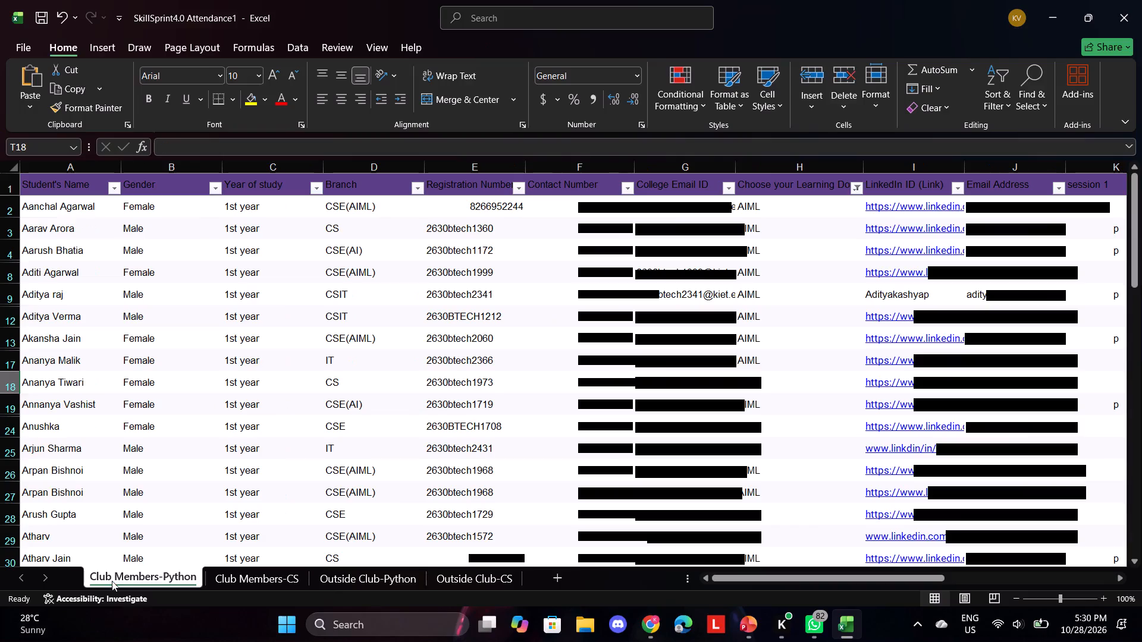
Overwrite the student's name in cell A34 of the Club Members-Python sheet with the autocompleted name starting with U.
{"action": "scroll", "coordinate": [118, 429], "scroll_direction": "down", "scroll_amount": 2}
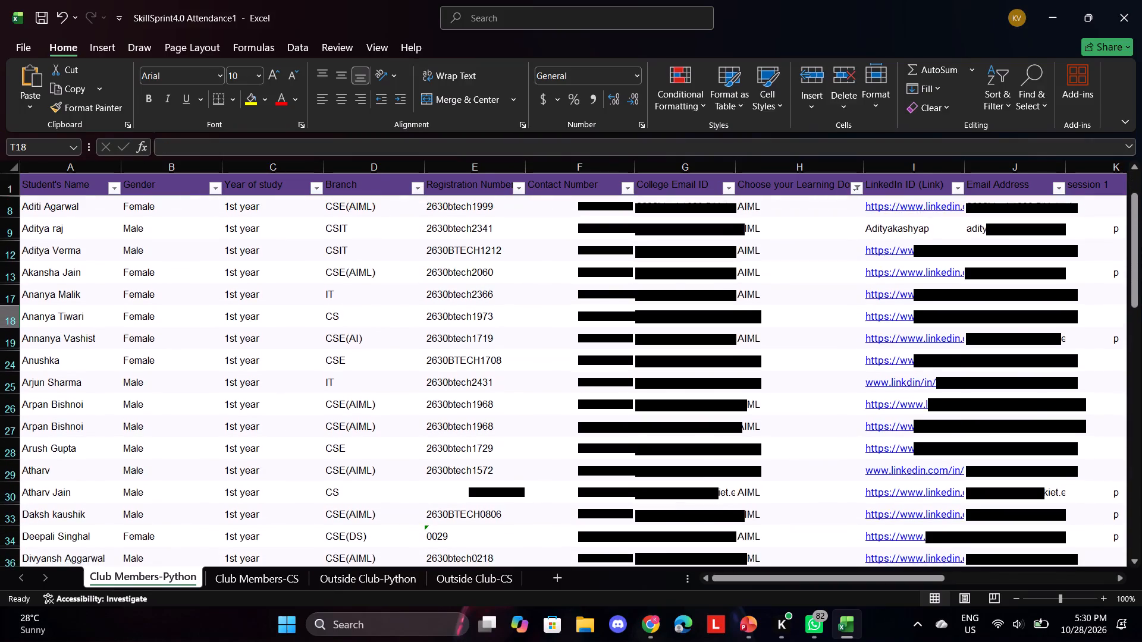
{"action": "scroll", "coordinate": [118, 429], "scroll_direction": "down", "scroll_amount": 1}
{"action": "left_click", "coordinate": [118, 429], "text": "ctrl"}
{"action": "key", "text": "ctrl+f"}
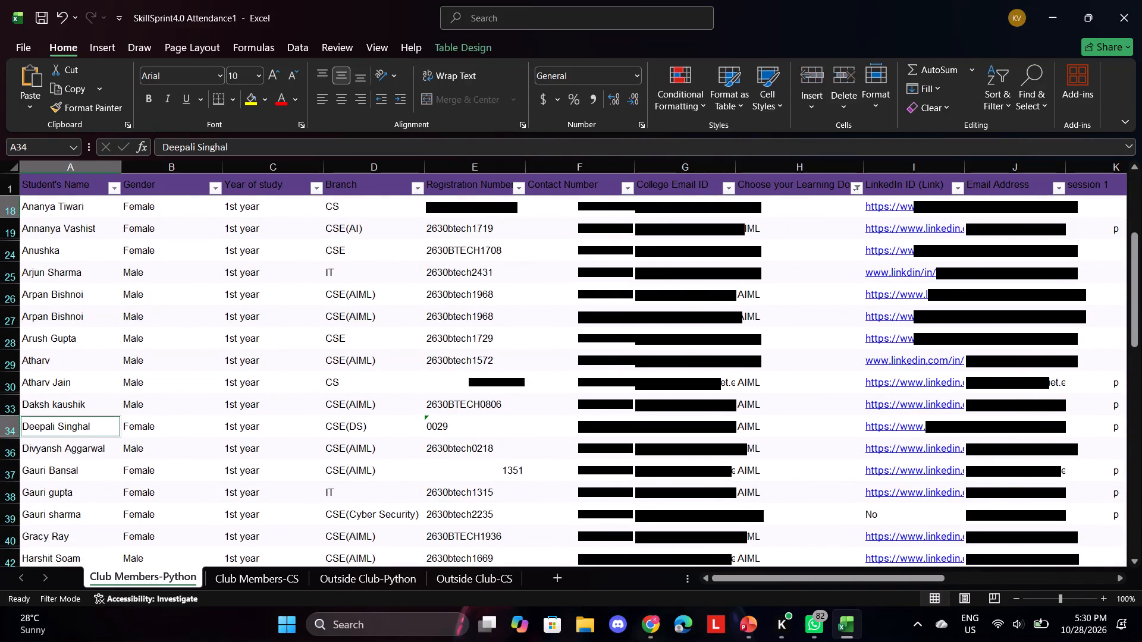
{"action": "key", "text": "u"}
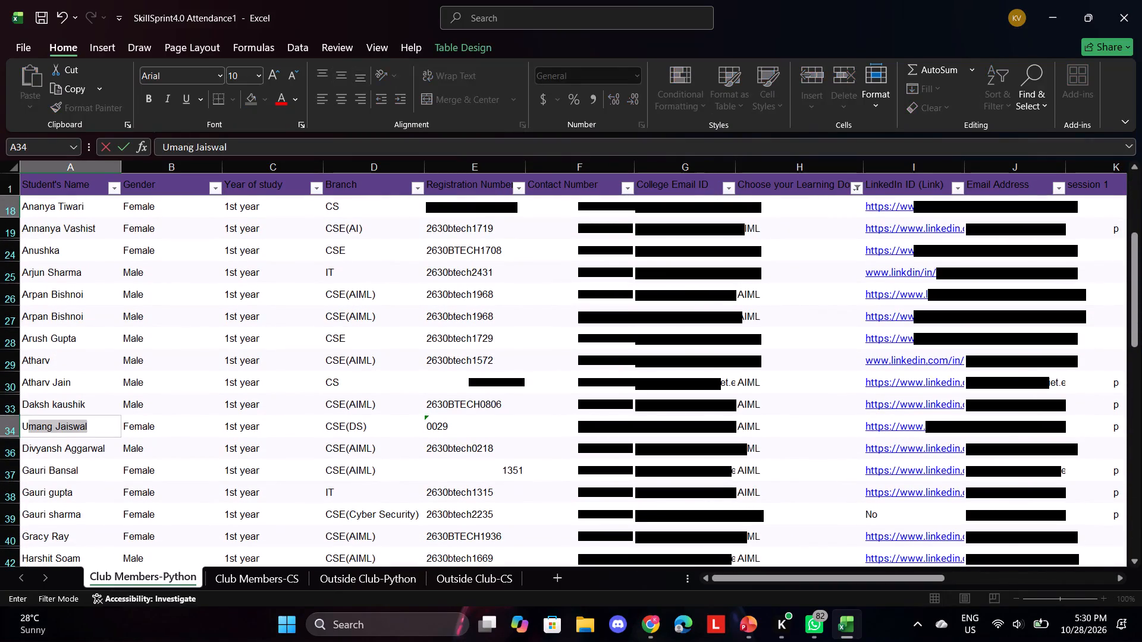
{"action": "scroll", "coordinate": [118, 429], "scroll_direction": "right", "scroll_amount": 1}
{"action": "left_click", "coordinate": [11, 424]}
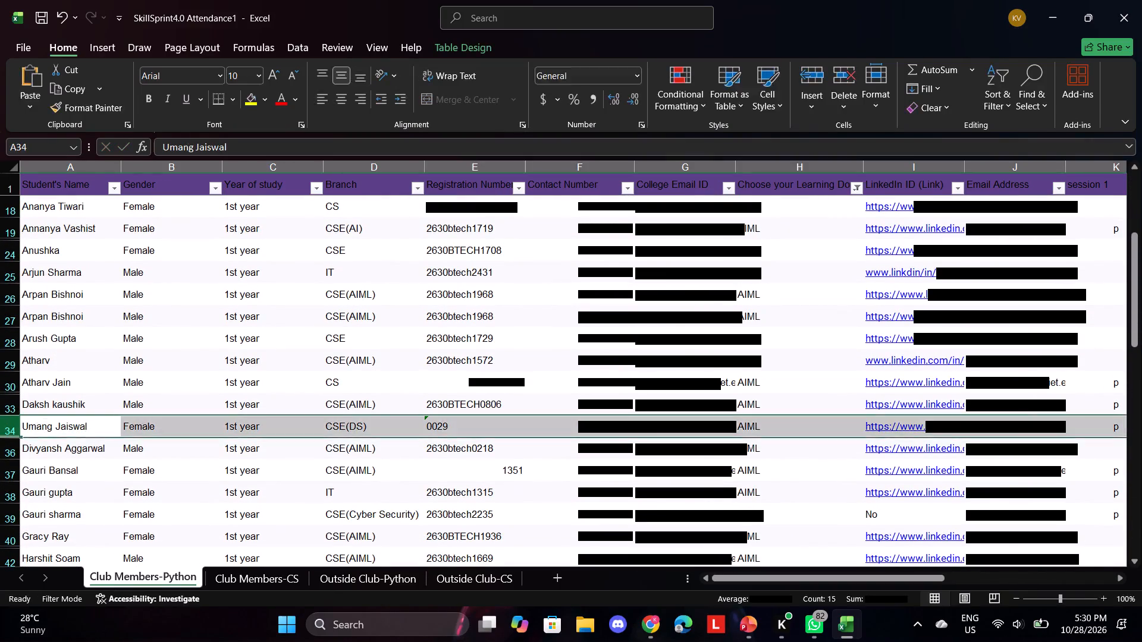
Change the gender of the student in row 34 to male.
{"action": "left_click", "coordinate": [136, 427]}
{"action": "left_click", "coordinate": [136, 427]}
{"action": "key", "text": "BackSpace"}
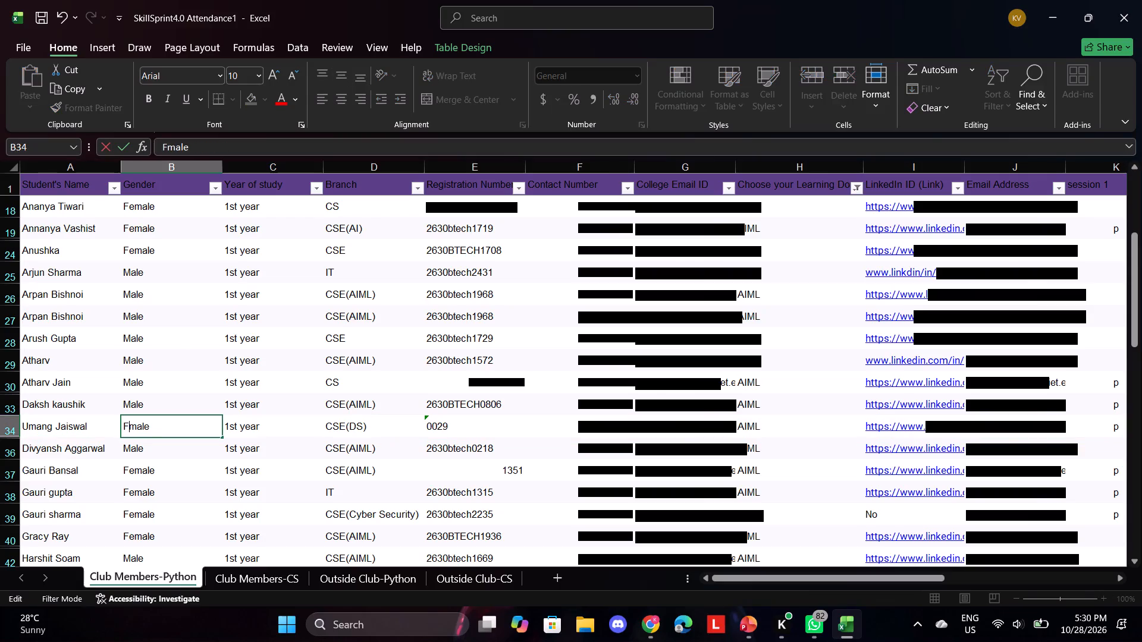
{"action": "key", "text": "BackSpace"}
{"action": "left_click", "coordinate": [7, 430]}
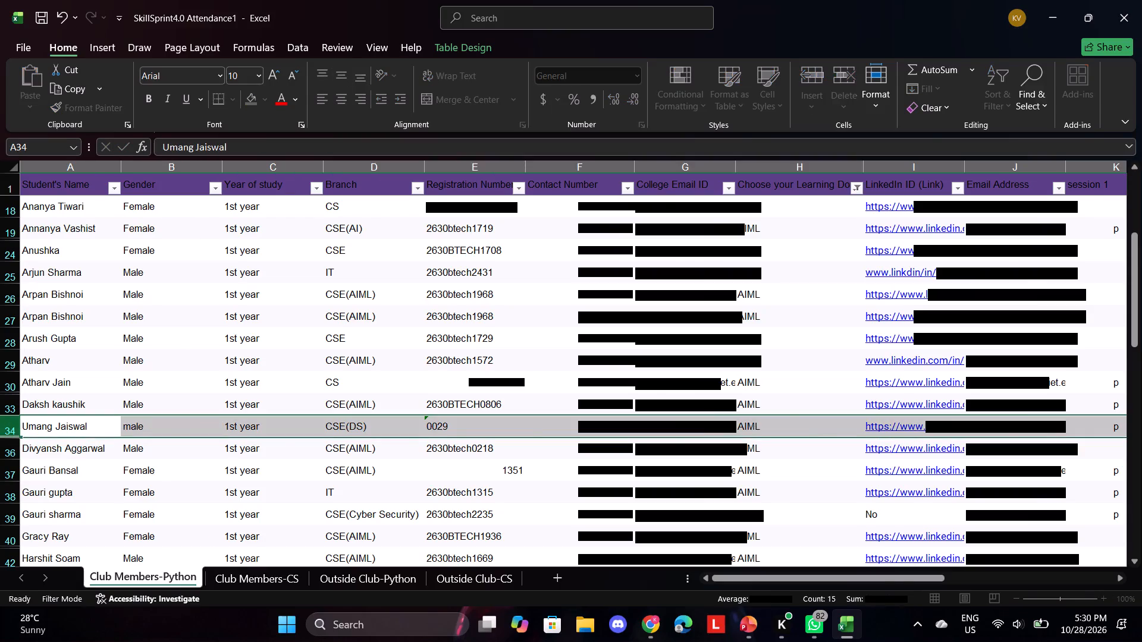
Set the gender of the student in row 34 to Female and save the workbook.
{"action": "scroll", "coordinate": [7, 430], "scroll_direction": "left", "scroll_amount": 1}
{"action": "scroll", "coordinate": [7, 430], "scroll_direction": "right", "scroll_amount": 1}
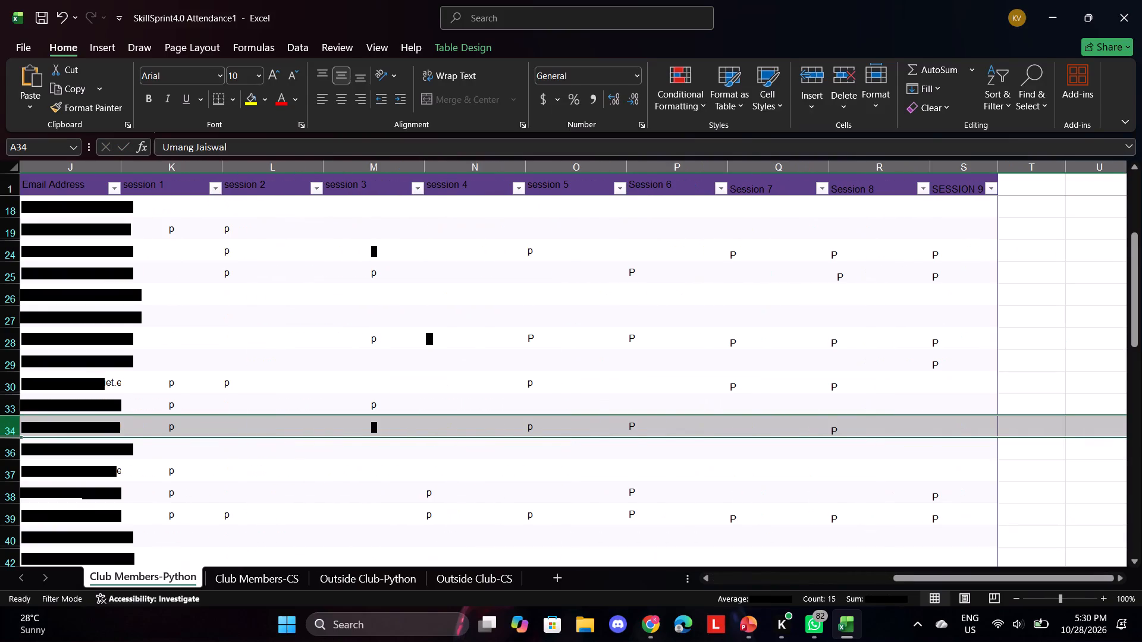
{"action": "scroll", "coordinate": [7, 430], "scroll_direction": "right", "scroll_amount": 3}
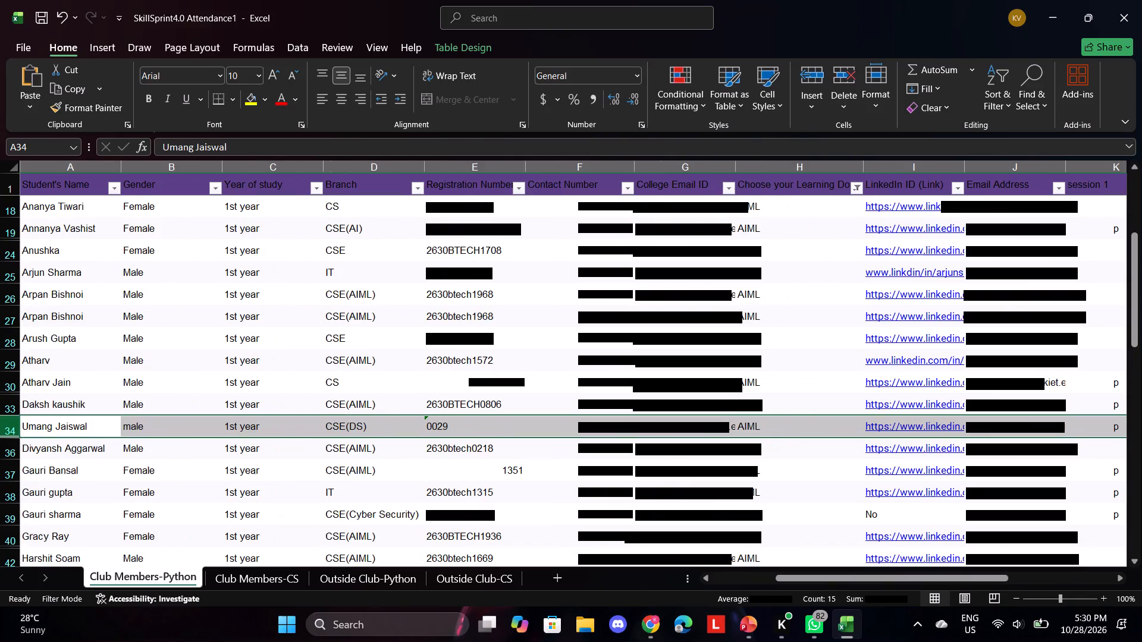
{"action": "scroll", "coordinate": [7, 430], "scroll_direction": "right", "scroll_amount": 1}
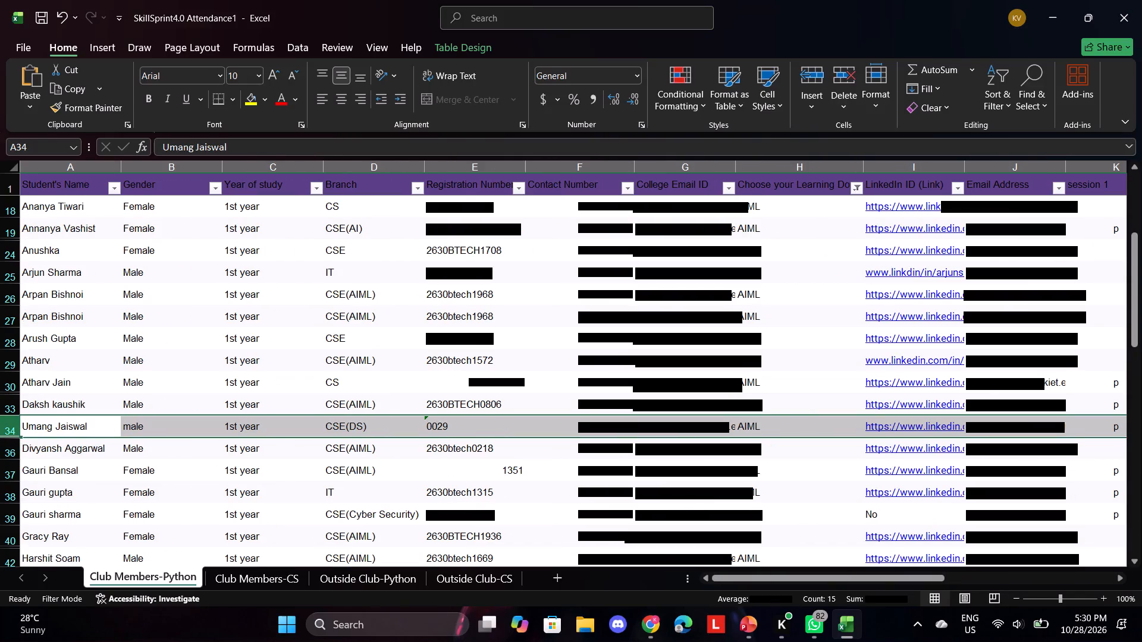
{"action": "left_click", "coordinate": [150, 428]}
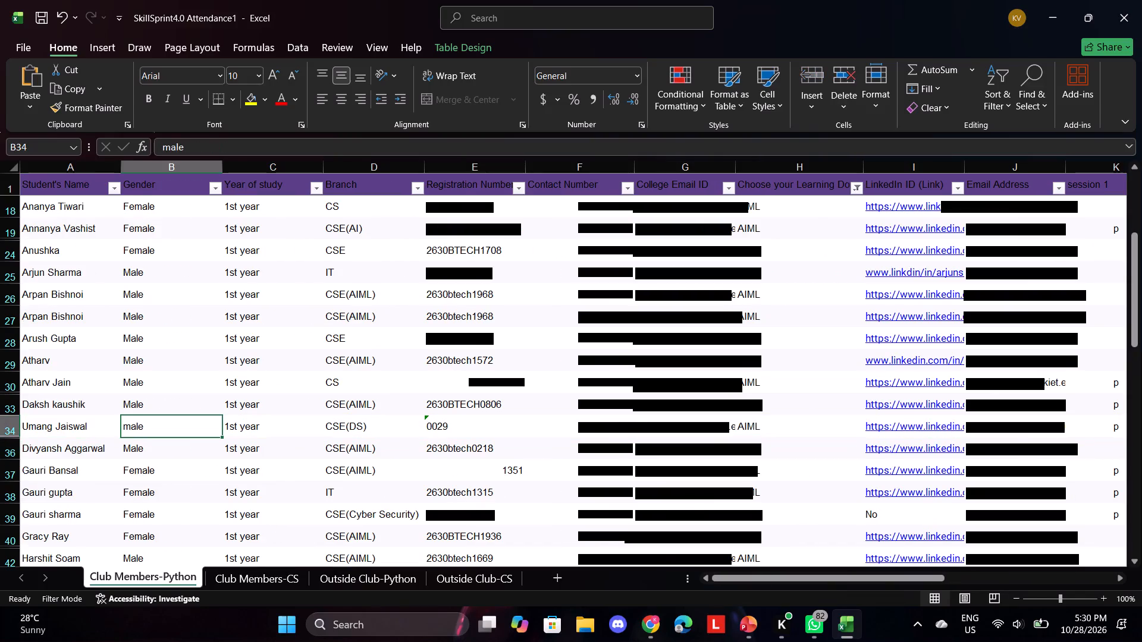
{"action": "key", "text": "Left"}
{"action": "key", "text": "Right"}
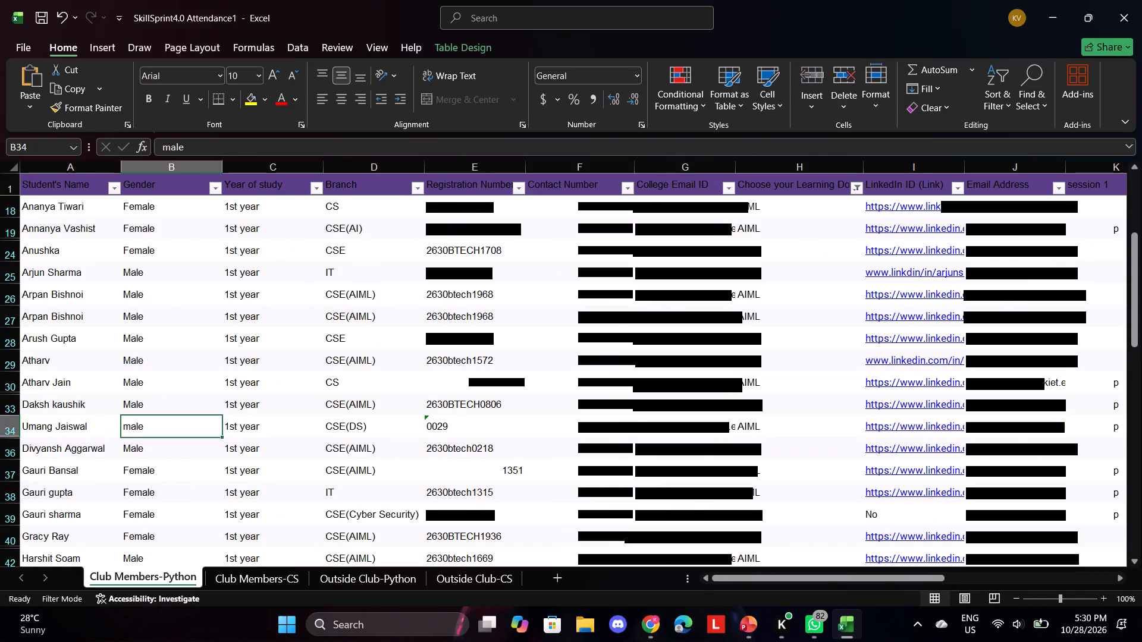
{"action": "left_click", "coordinate": [150, 428]}
{"action": "left_click", "coordinate": [150, 428]}
{"action": "left_click_drag", "start_coordinate": [150, 428], "coordinate": [141, 428]}
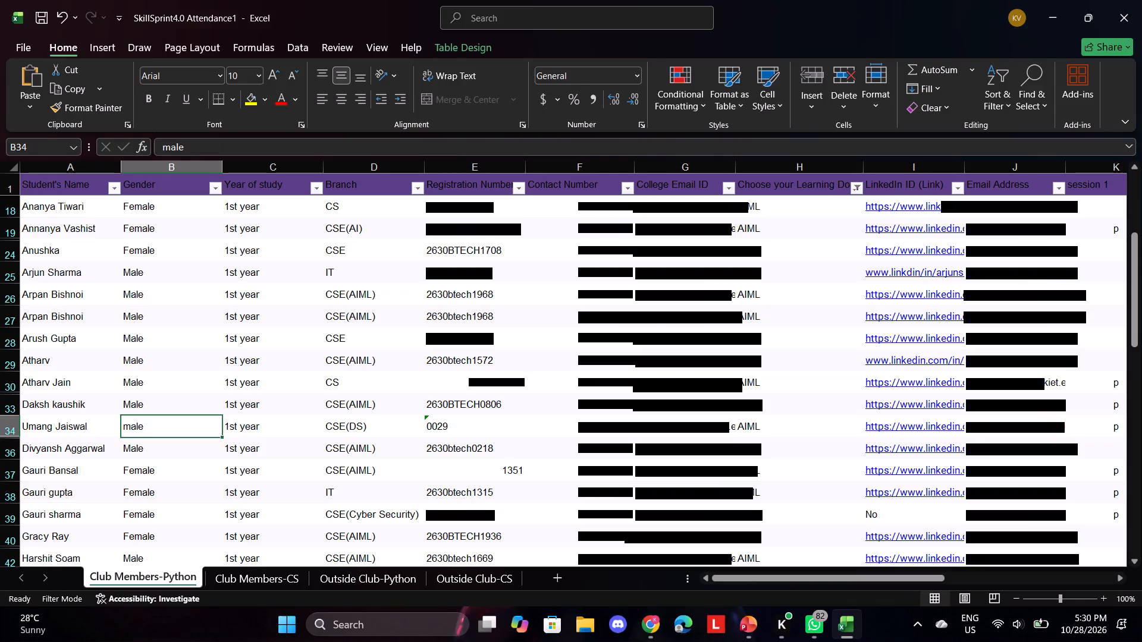
{"action": "left_click_drag", "start_coordinate": [141, 428], "coordinate": [140, 428]}
{"action": "double_click", "coordinate": [140, 428]}
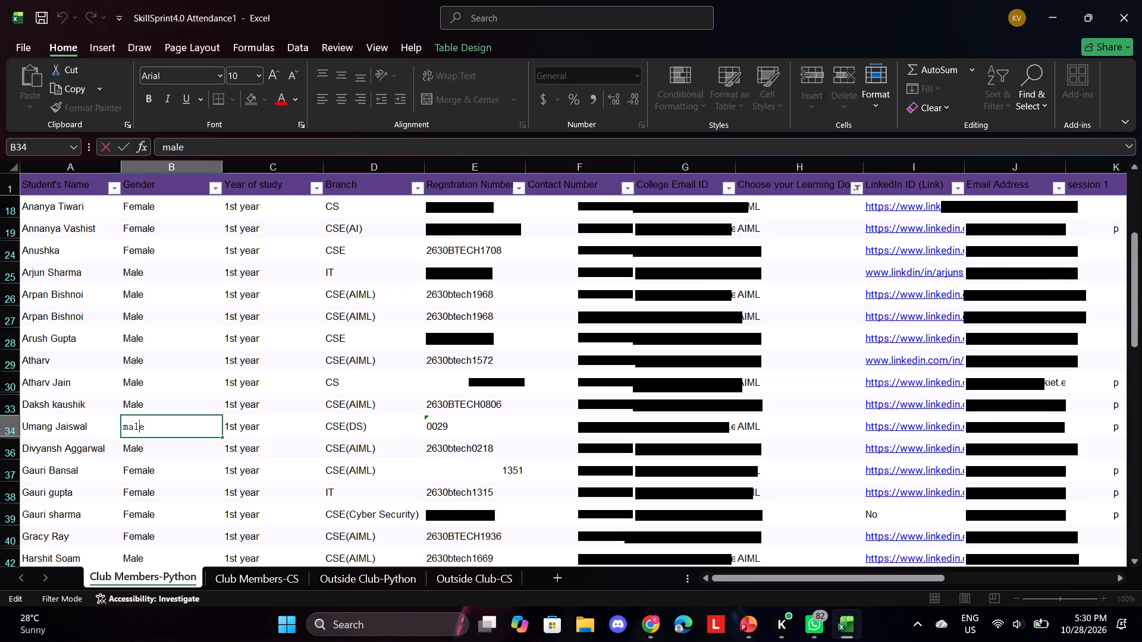
{"action": "key", "text": "Left"}
{"action": "key", "text": "Left"}
{"action": "key", "text": "Left"}
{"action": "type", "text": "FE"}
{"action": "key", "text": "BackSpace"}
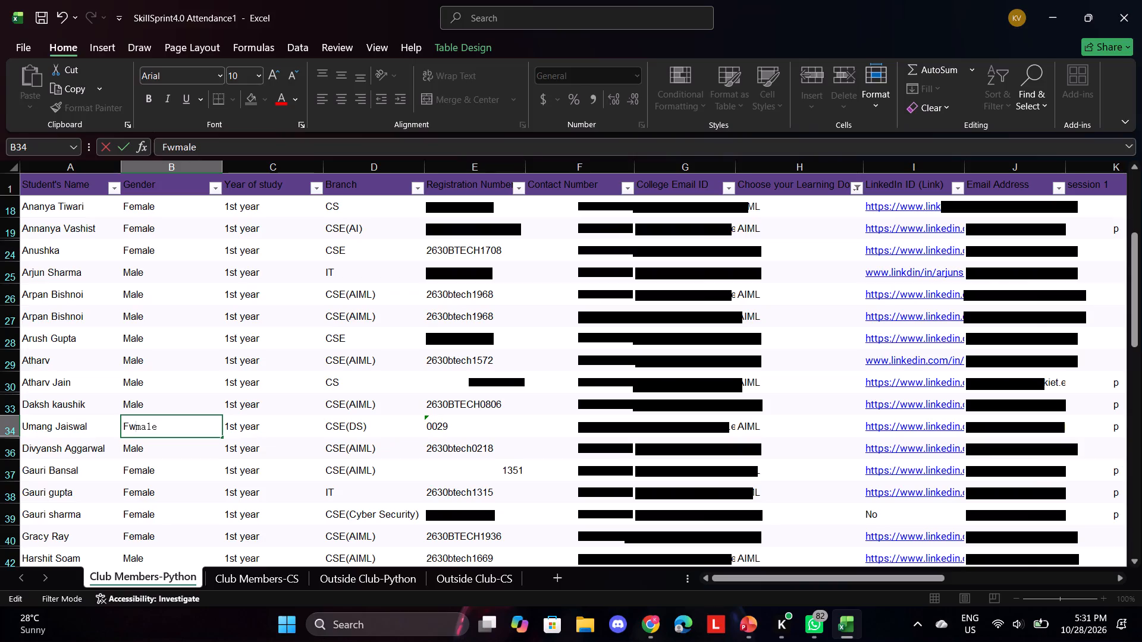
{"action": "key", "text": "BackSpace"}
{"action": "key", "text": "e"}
{"action": "left_click", "coordinate": [262, 445]}
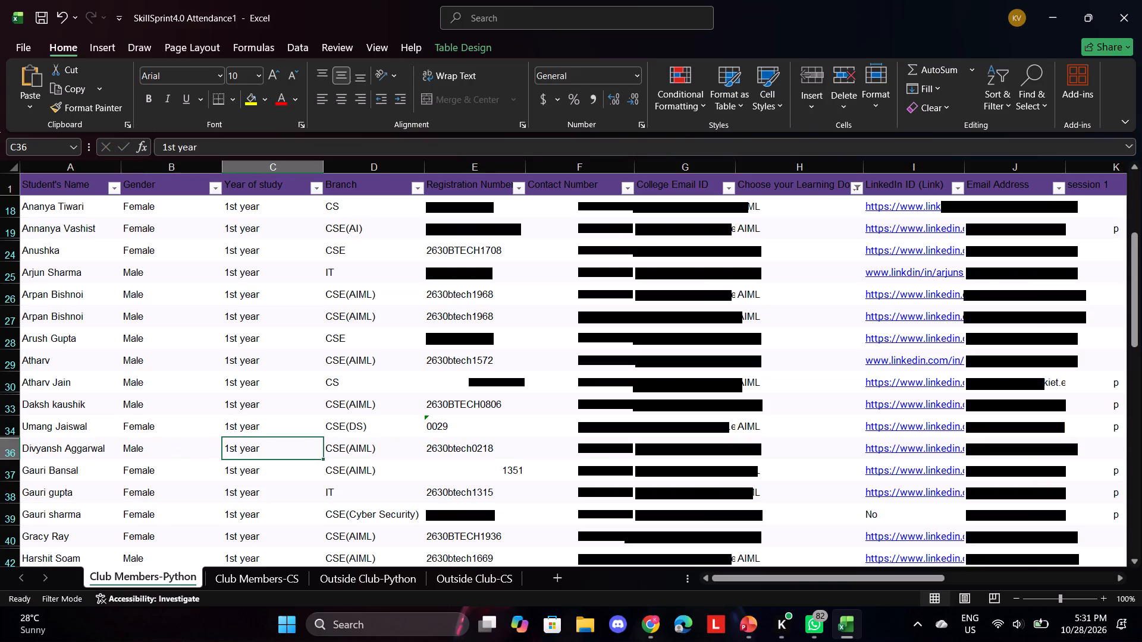
{"action": "key", "text": "ctrl+s"}
Search the Club Members-Python sheet for the name entered in row 34 and look through the student list for other matches.
{"action": "scroll", "coordinate": [443, 478], "scroll_direction": "left", "scroll_amount": 2}
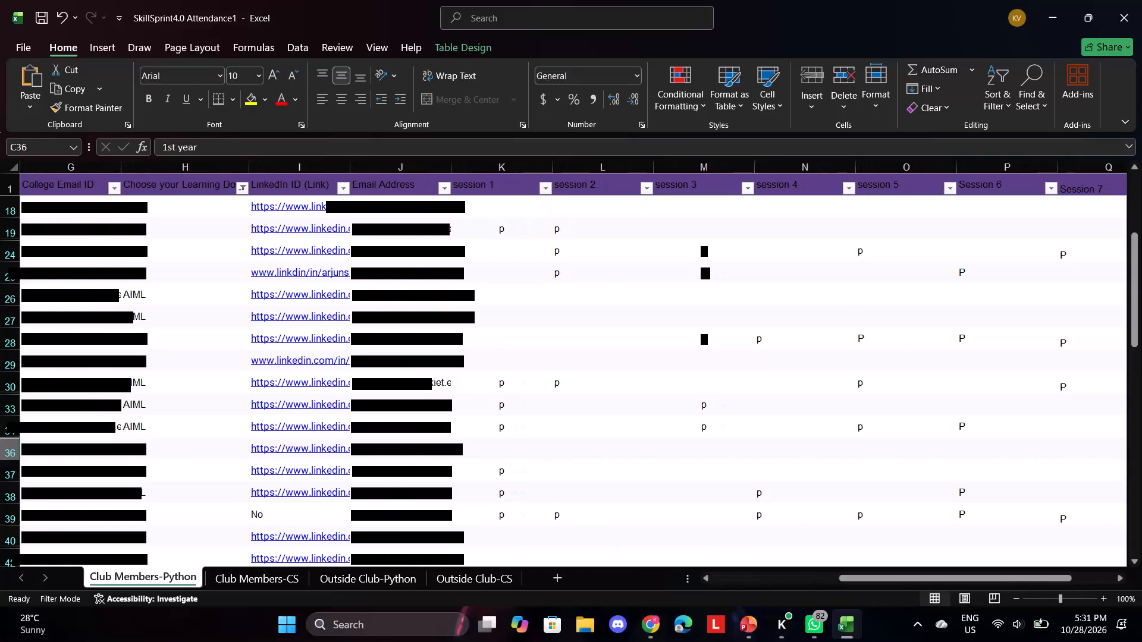
{"action": "key", "text": "ctrl+f"}
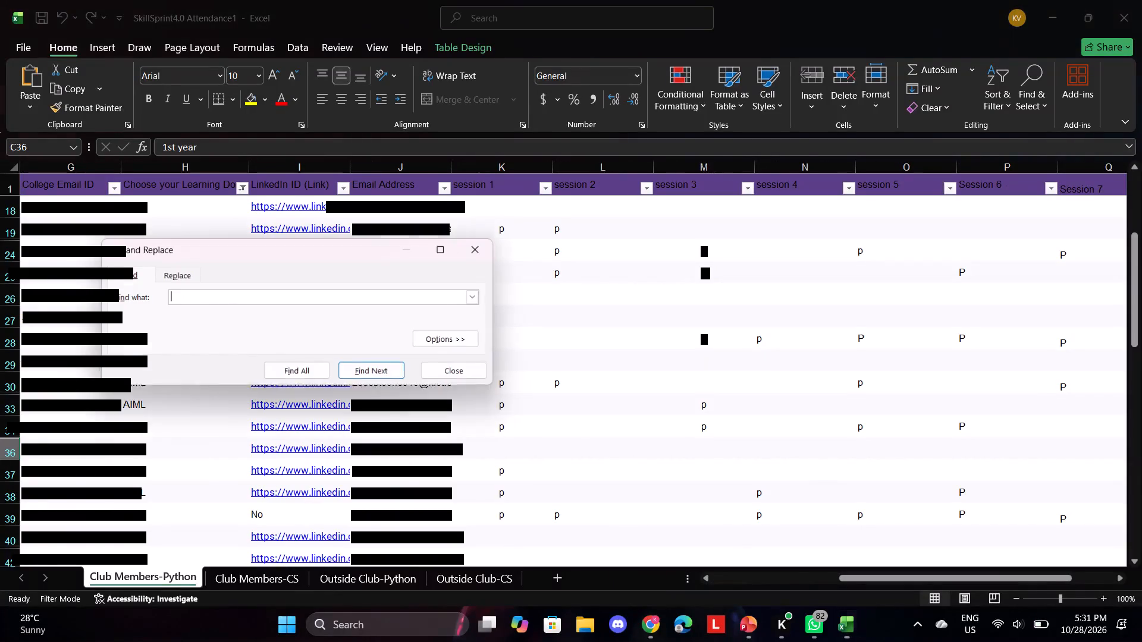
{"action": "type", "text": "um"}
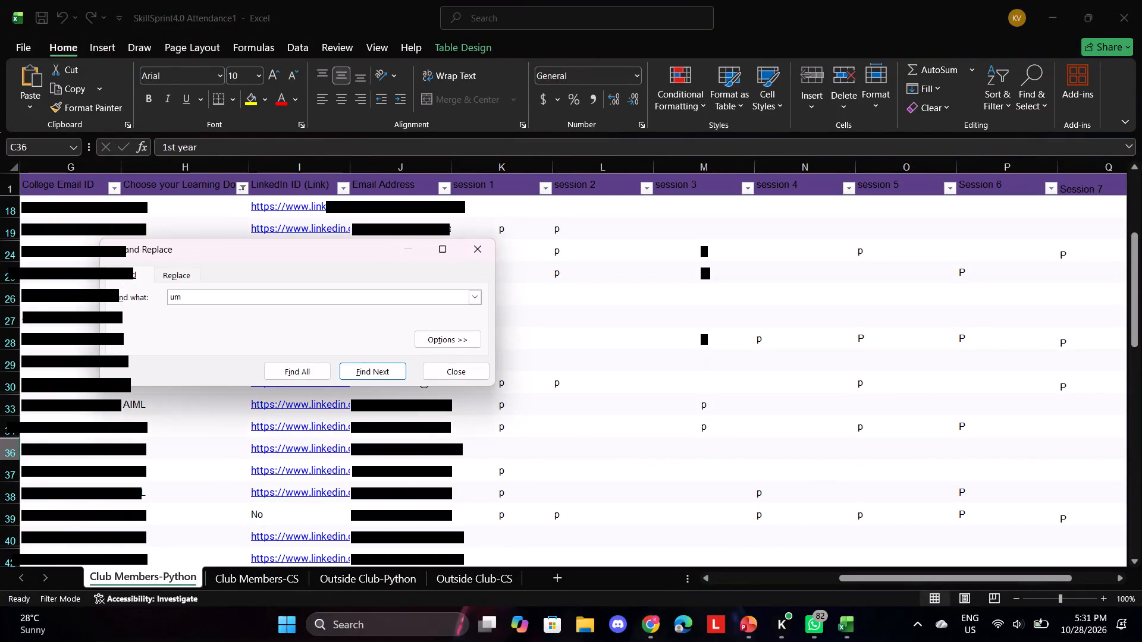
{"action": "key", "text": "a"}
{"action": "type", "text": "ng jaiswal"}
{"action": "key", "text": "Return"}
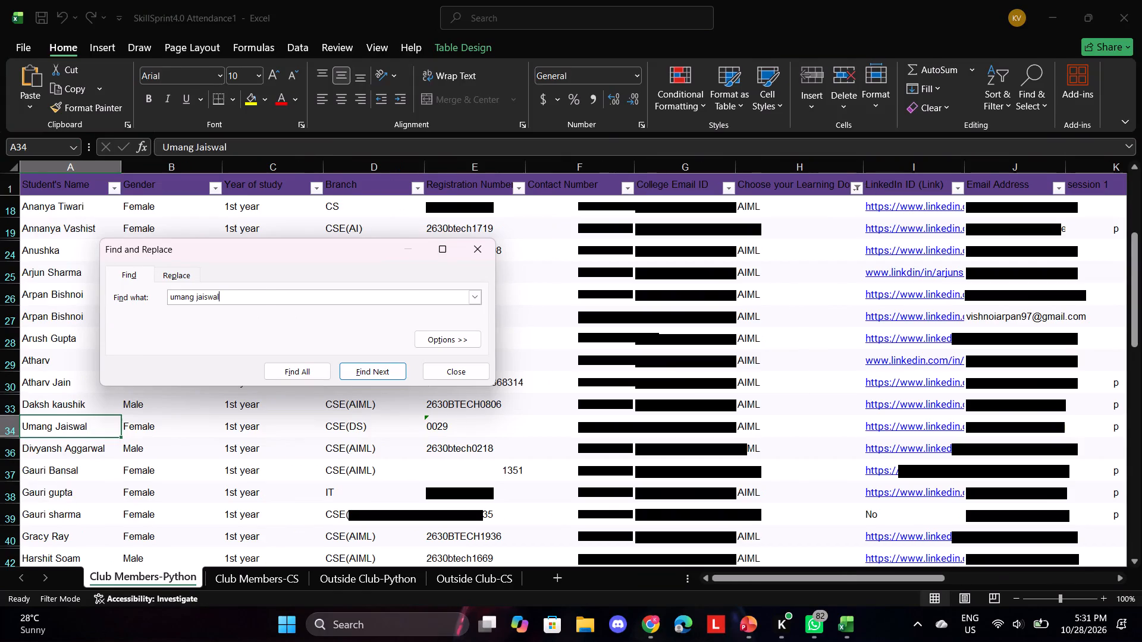
{"action": "scroll", "coordinate": [512, 467], "scroll_direction": "down", "scroll_amount": 6}
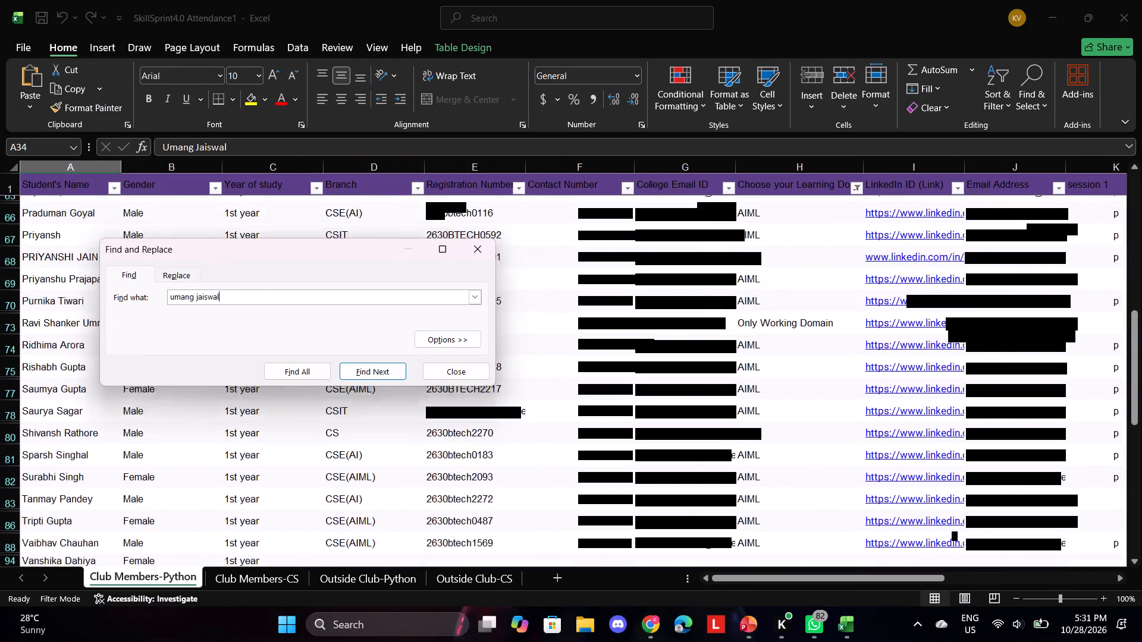
{"action": "scroll", "coordinate": [512, 467], "scroll_direction": "down", "scroll_amount": 4}
{"action": "scroll", "coordinate": [512, 467], "scroll_direction": "up", "scroll_amount": 8}
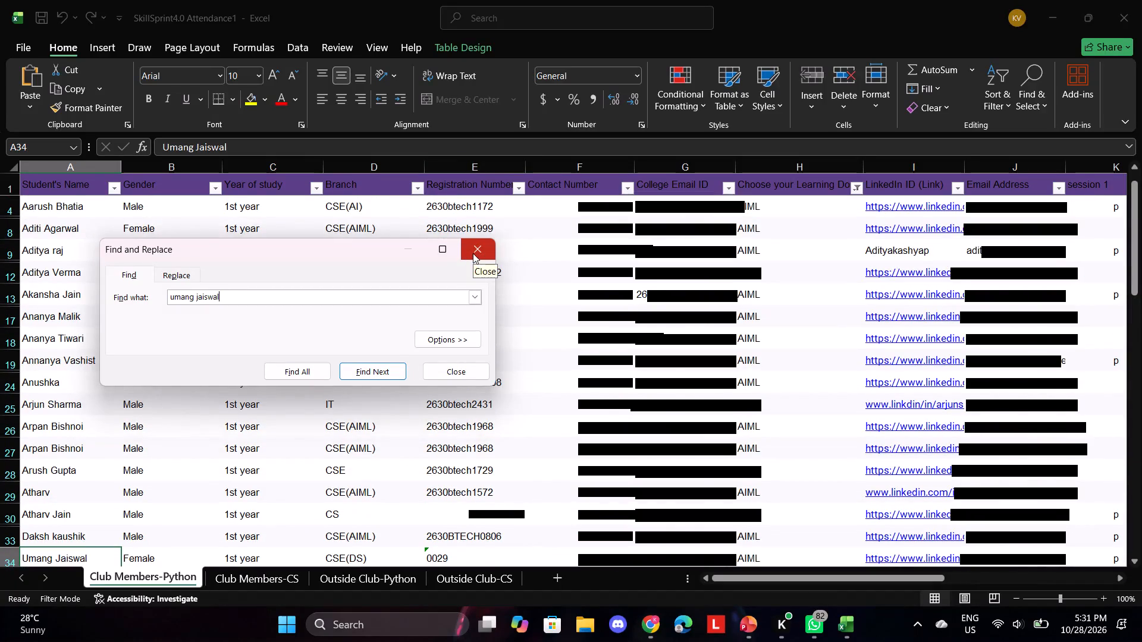
{"action": "left_click", "coordinate": [473, 253]}
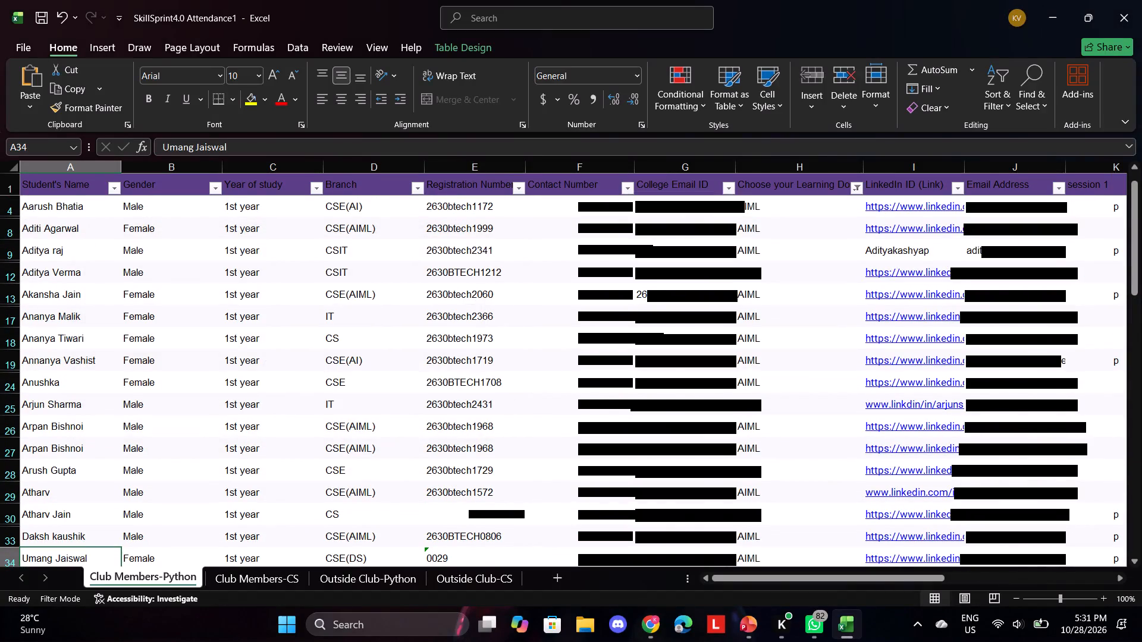
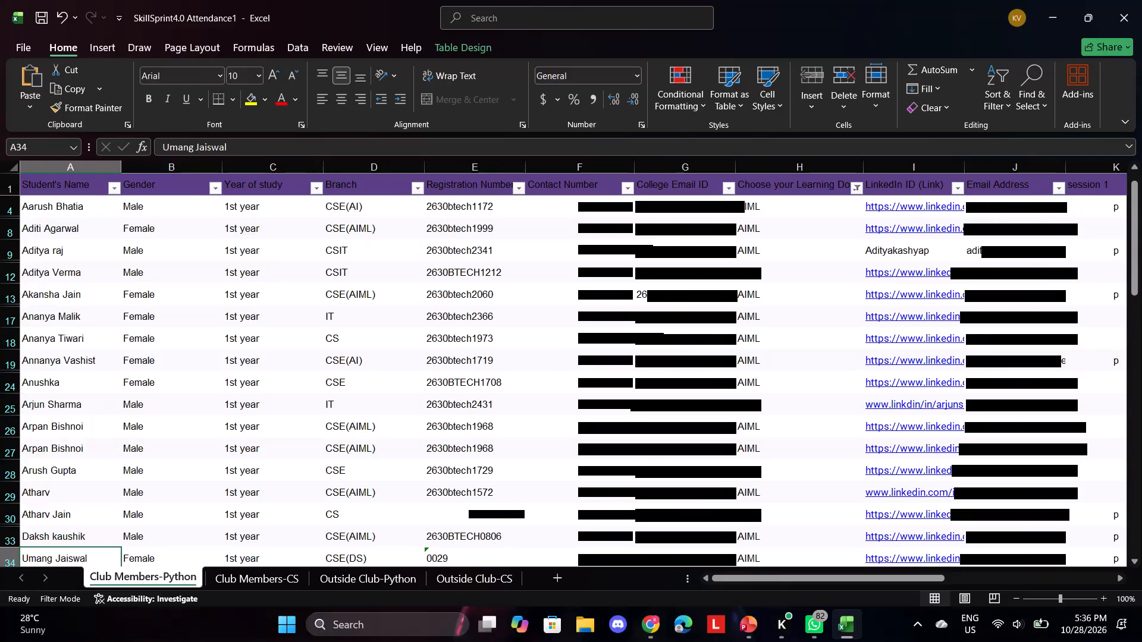
Mark the student in row 15 of the Outside Club-Python sheet as present (p) for Session 9 and save the workbook.
{"action": "scroll", "coordinate": [133, 346], "scroll_direction": "right", "scroll_amount": 2}
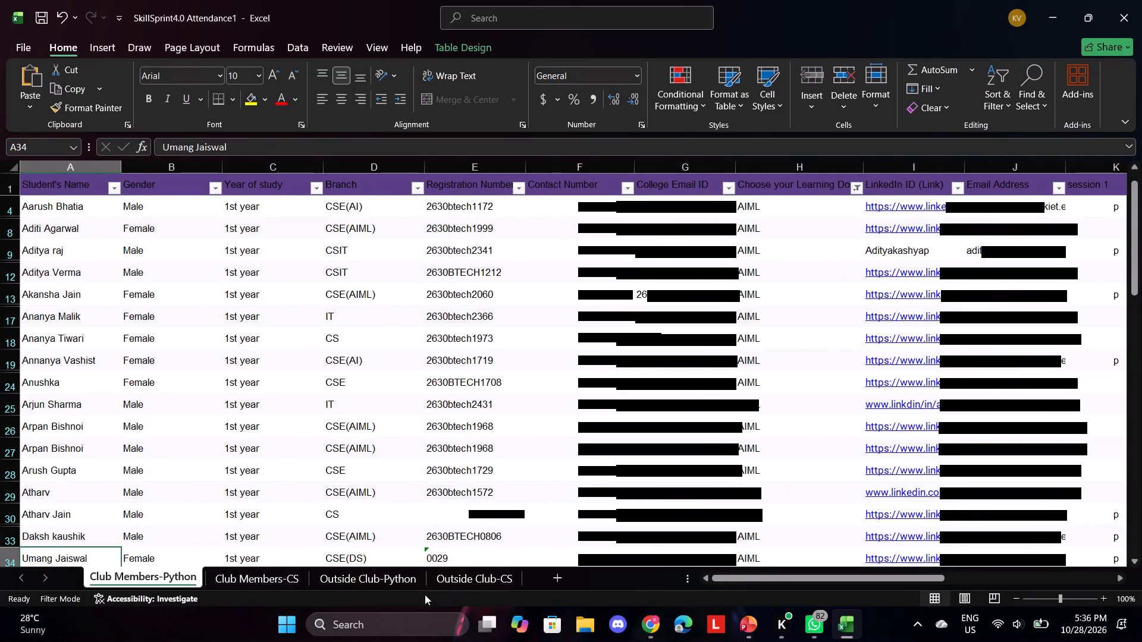
{"action": "left_click", "coordinate": [381, 577]}
{"action": "scroll", "coordinate": [29, 340], "scroll_direction": "right", "scroll_amount": 3}
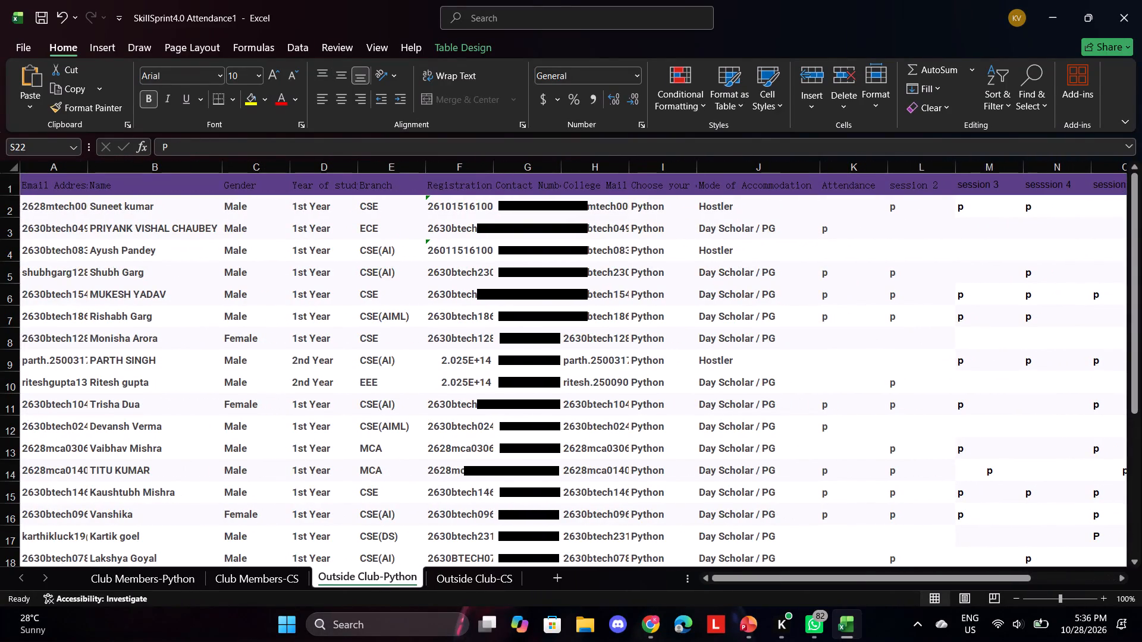
{"action": "scroll", "coordinate": [155, 348], "scroll_direction": "down", "scroll_amount": 2}
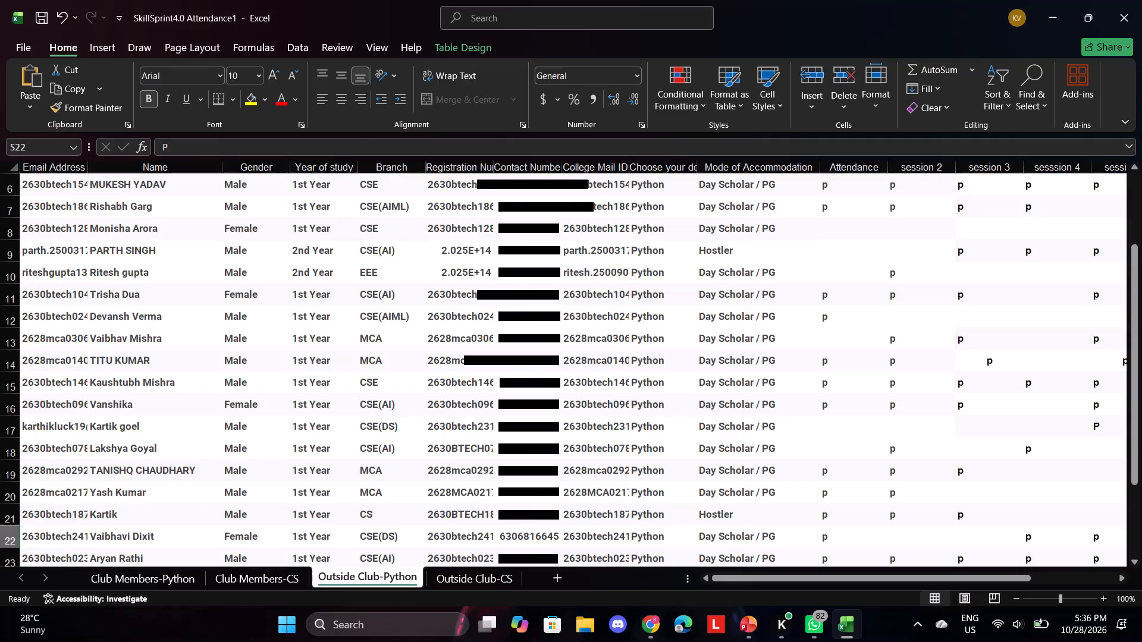
{"action": "left_click", "coordinate": [19, 381]}
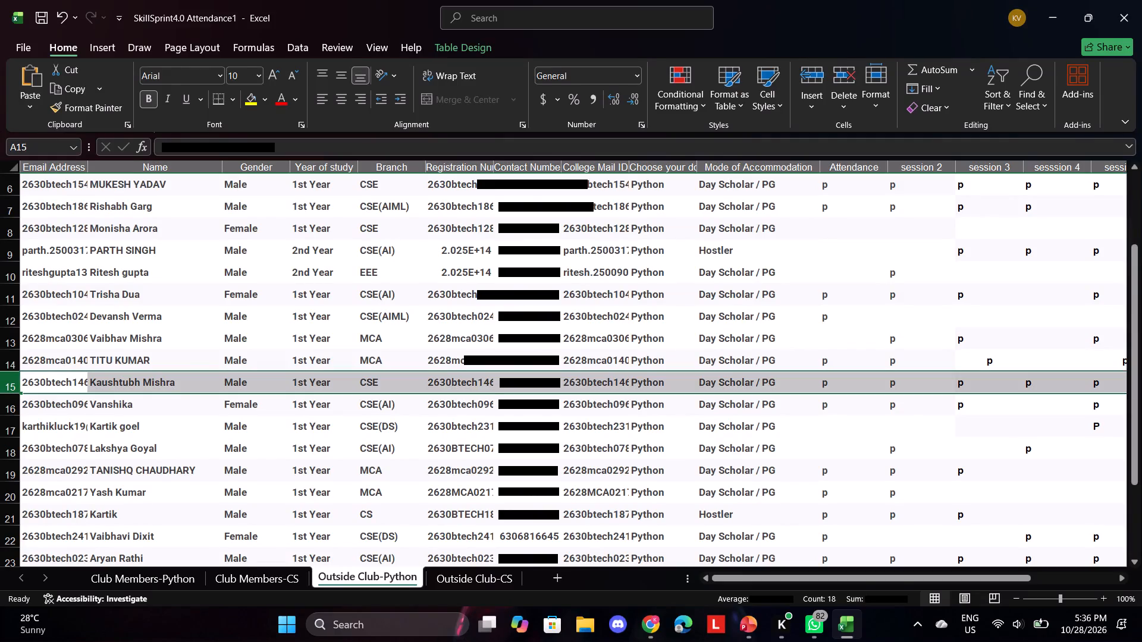
{"action": "scroll", "coordinate": [19, 381], "scroll_direction": "left", "scroll_amount": 2}
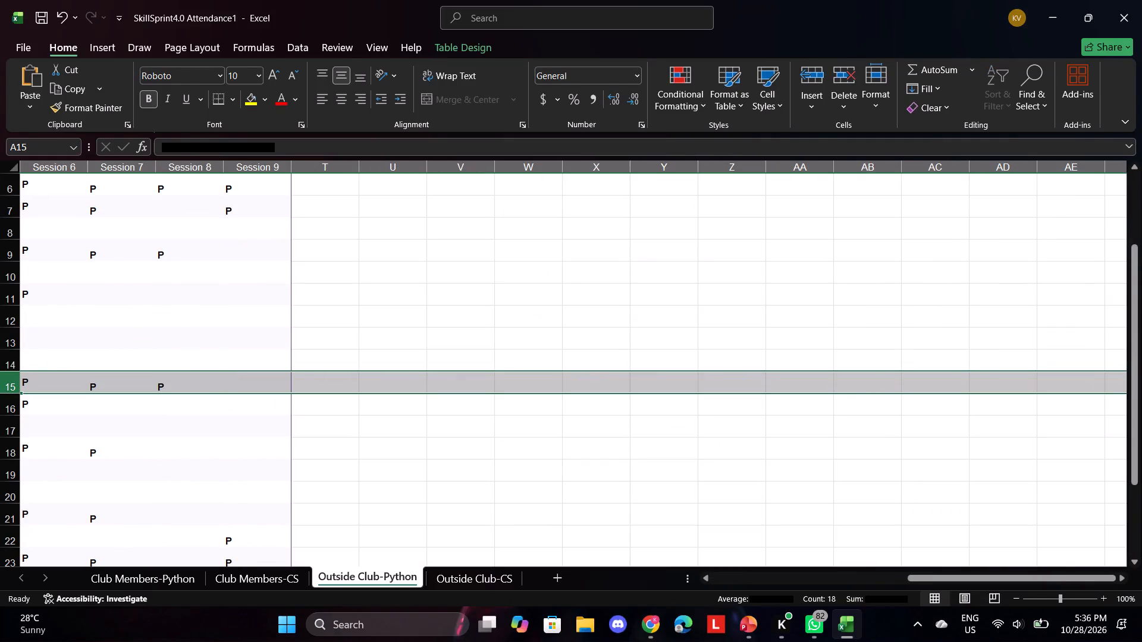
{"action": "left_click", "coordinate": [243, 381]}
{"action": "key", "text": "p"}
{"action": "scroll", "coordinate": [243, 381], "scroll_direction": "right", "scroll_amount": 2}
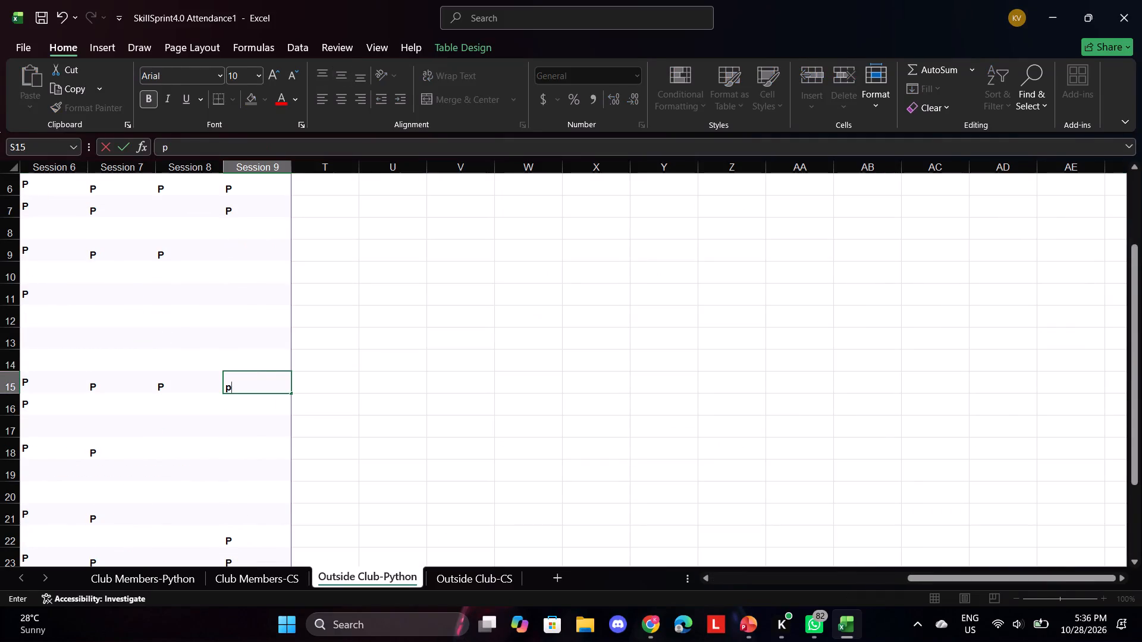
{"action": "scroll", "coordinate": [243, 381], "scroll_direction": "right", "scroll_amount": 1}
{"action": "scroll", "coordinate": [358, 350], "scroll_direction": "right", "scroll_amount": 3}
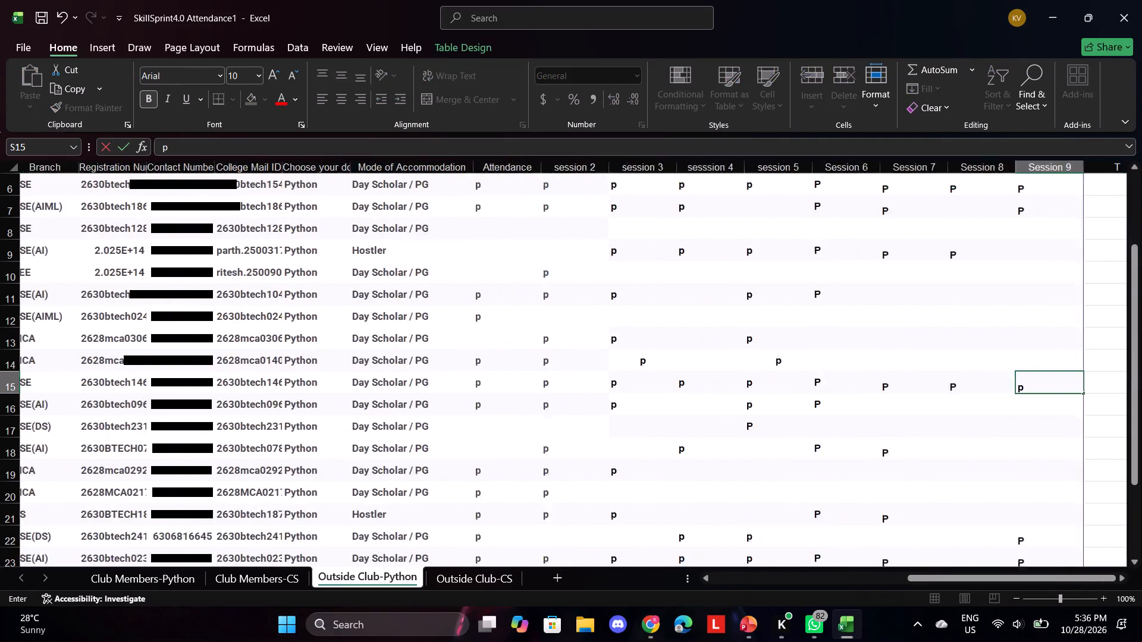
{"action": "scroll", "coordinate": [358, 350], "scroll_direction": "right", "scroll_amount": 2}
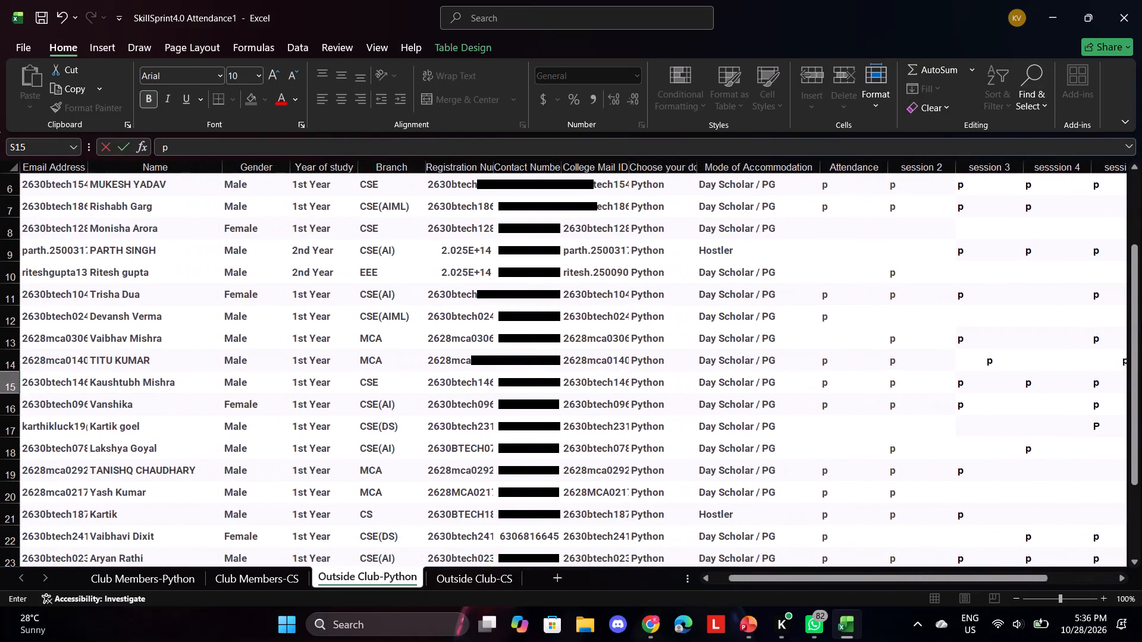
{"action": "key", "text": "ctrl+s"}
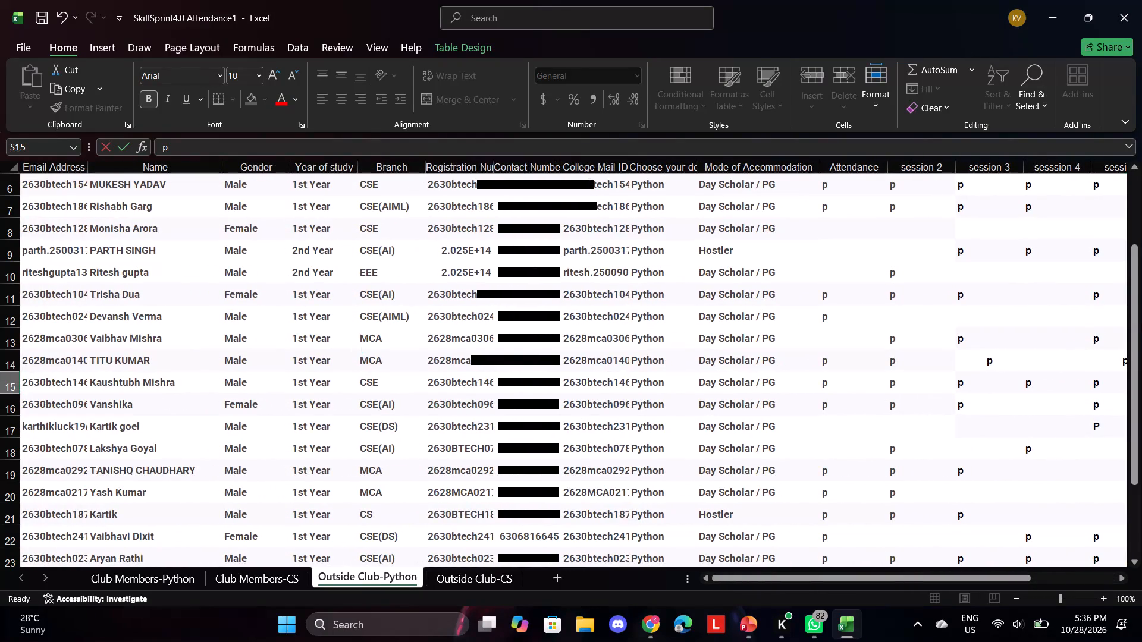
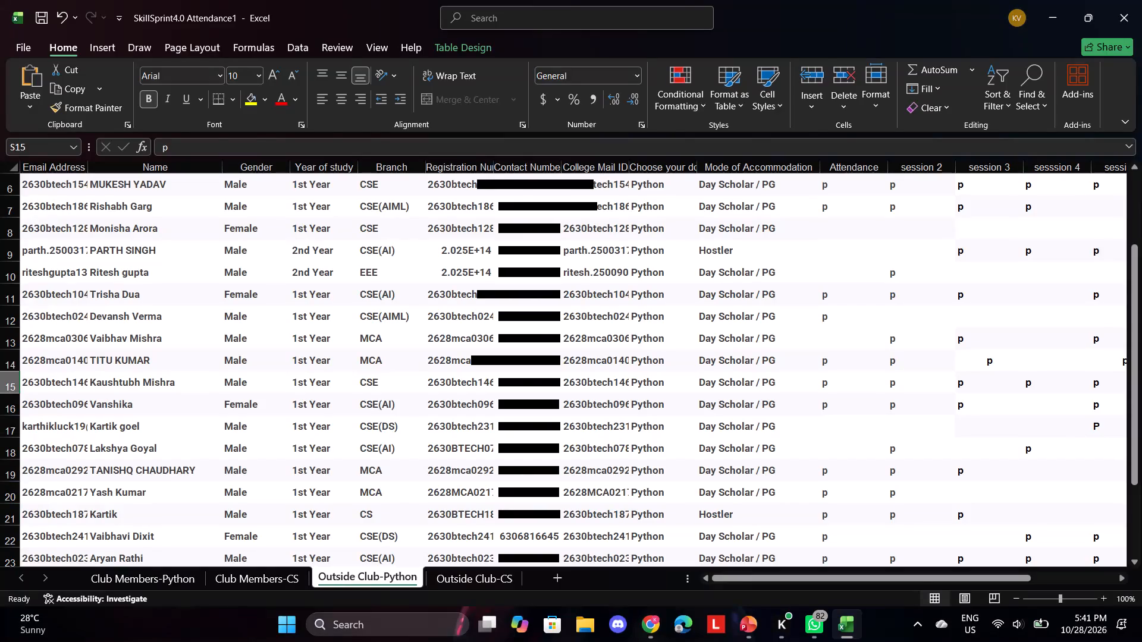
Mark the student in row 9 of the Club Members-Python sheet as present (p) for Session 9 and save the workbook.
{"action": "left_click", "coordinate": [109, 572]}
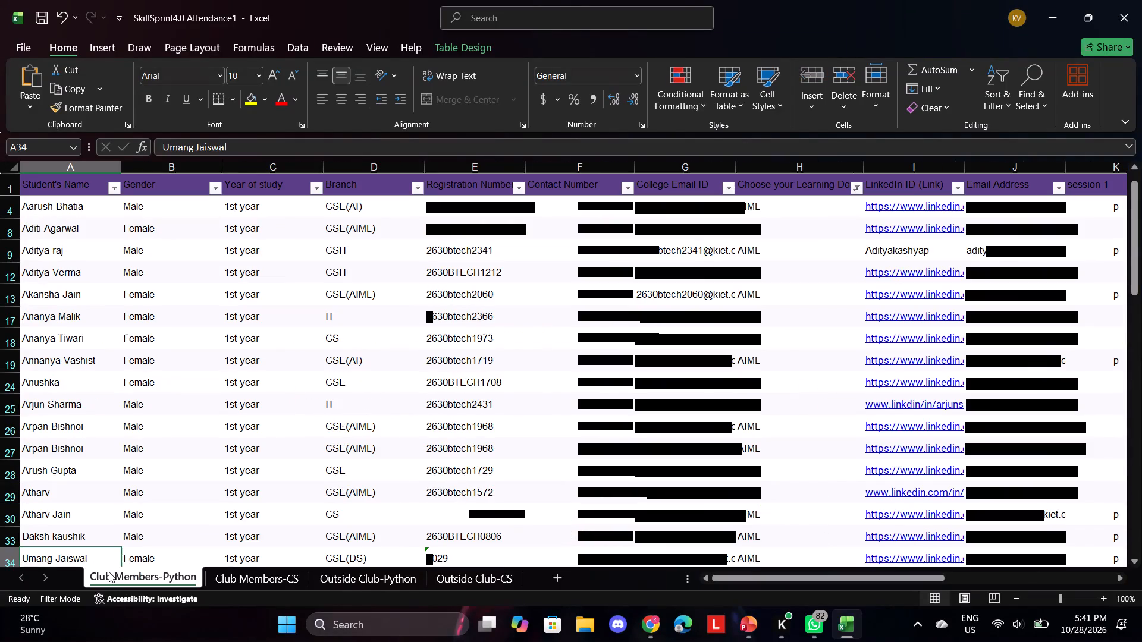
{"action": "left_click", "coordinate": [14, 254]}
{"action": "scroll", "coordinate": [14, 254], "scroll_direction": "left", "scroll_amount": 1}
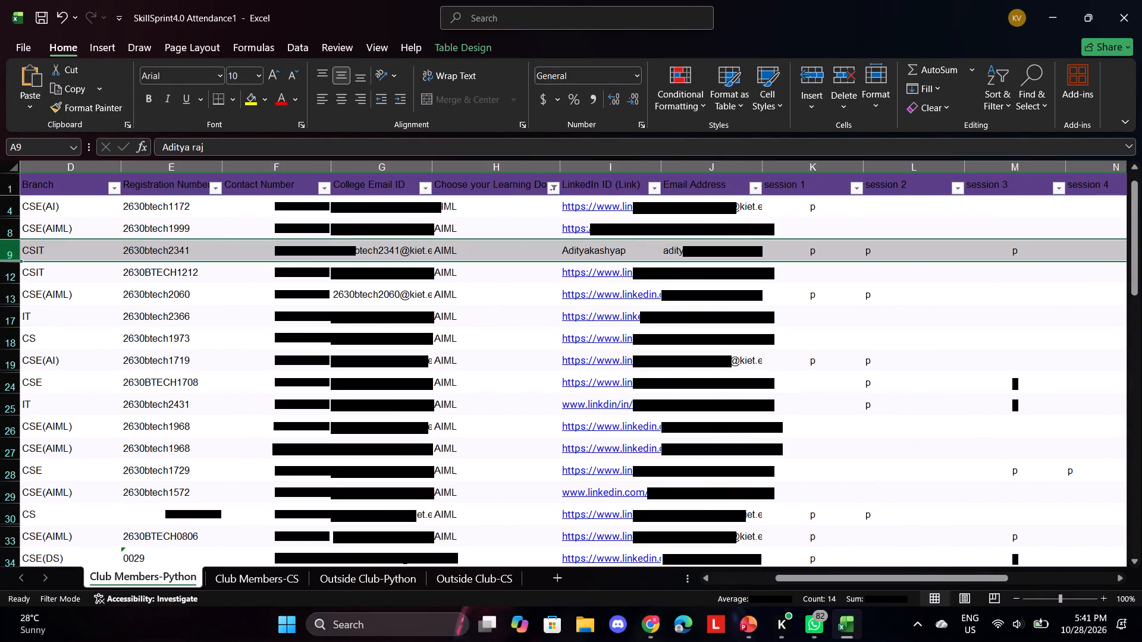
{"action": "scroll", "coordinate": [742, 240], "scroll_direction": "left", "scroll_amount": 1}
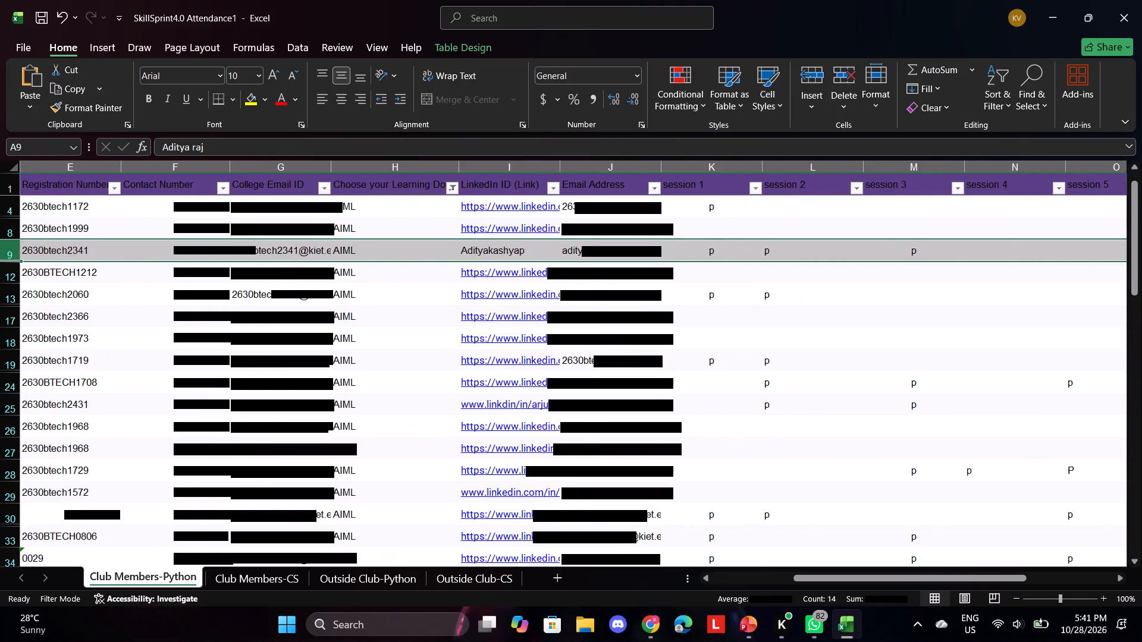
{"action": "scroll", "coordinate": [742, 240], "scroll_direction": "left", "scroll_amount": 1}
{"action": "scroll", "coordinate": [939, 263], "scroll_direction": "left", "scroll_amount": 3}
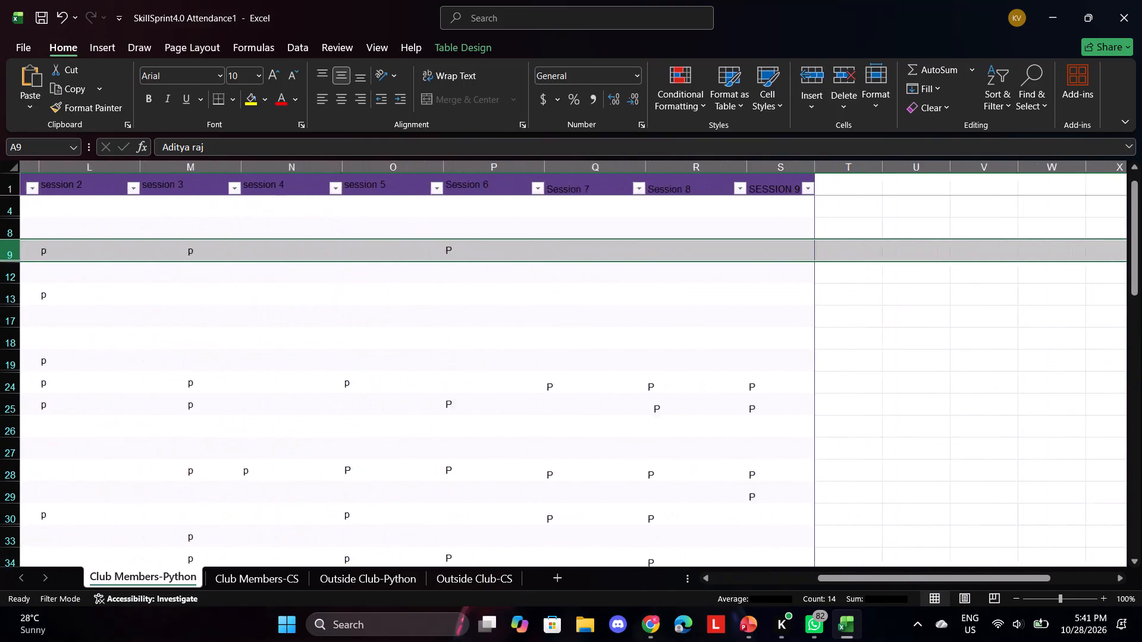
{"action": "left_click", "coordinate": [748, 243]}
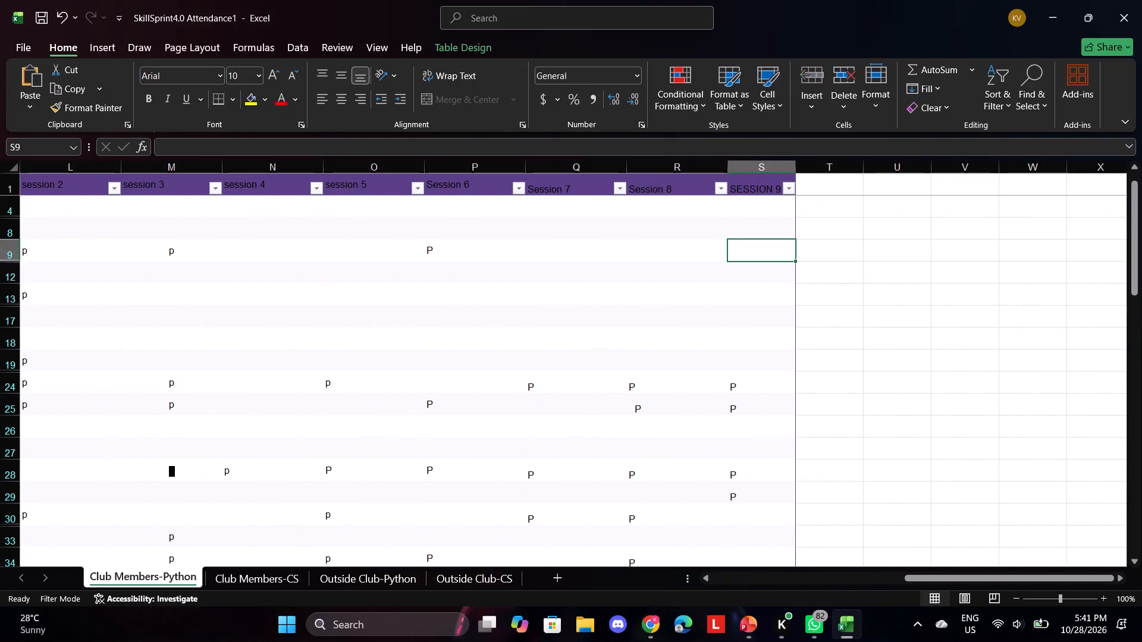
{"action": "key", "text": "p"}
{"action": "key", "text": "ctrl+s"}
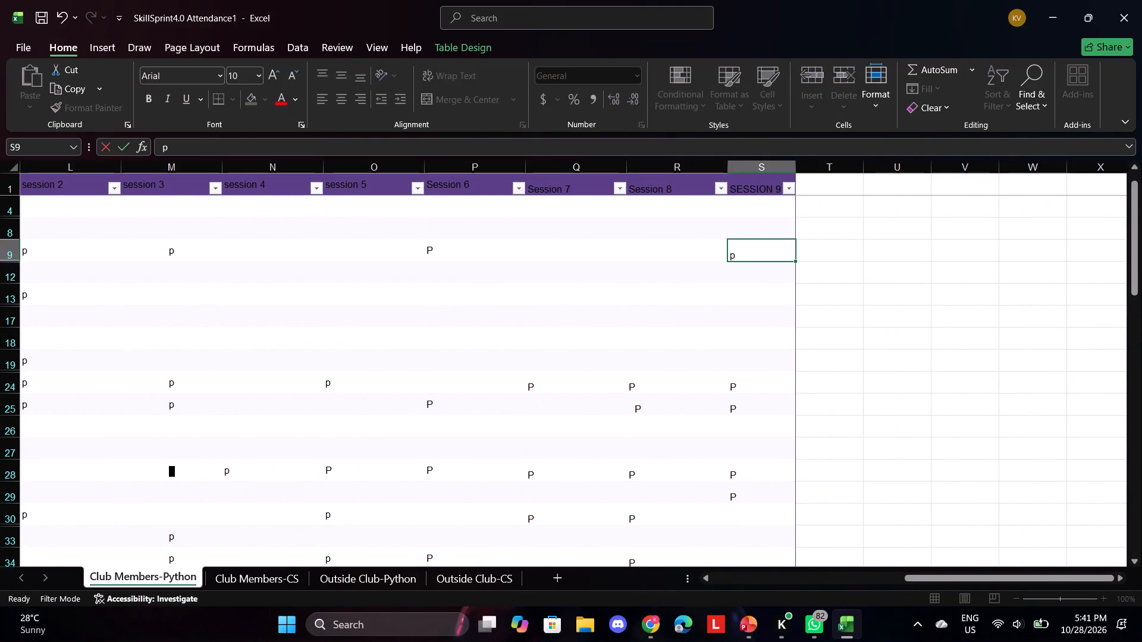
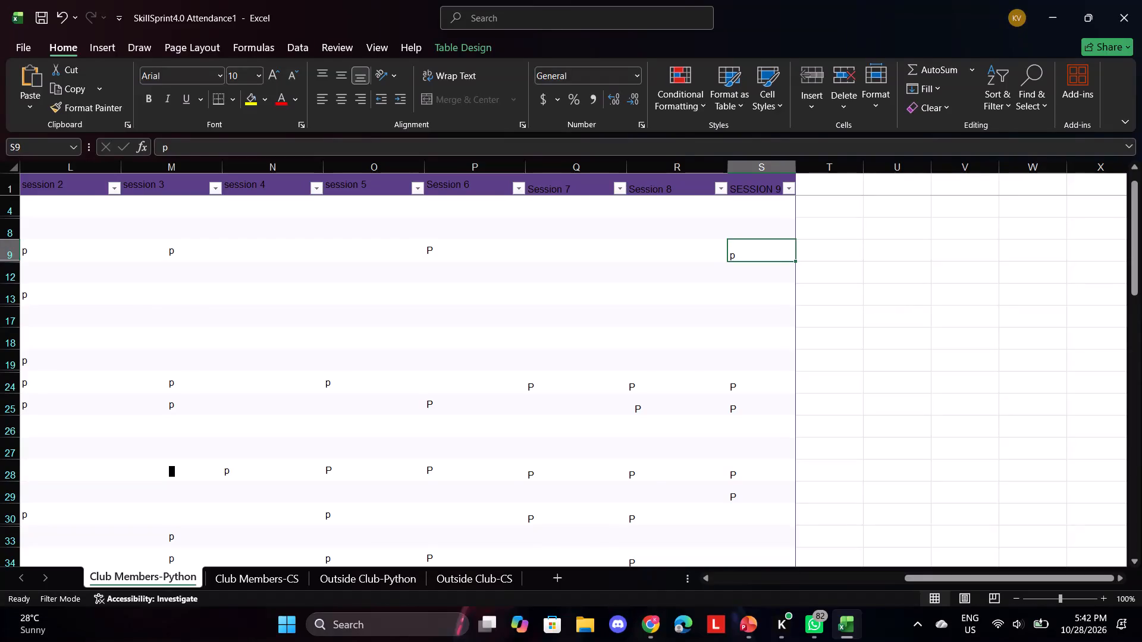
Mark the student in row 33 of the Club Members-Python sheet as present (p) for Session 9 and save the workbook.
{"action": "scroll", "coordinate": [134, 494], "scroll_direction": "right", "scroll_amount": 3}
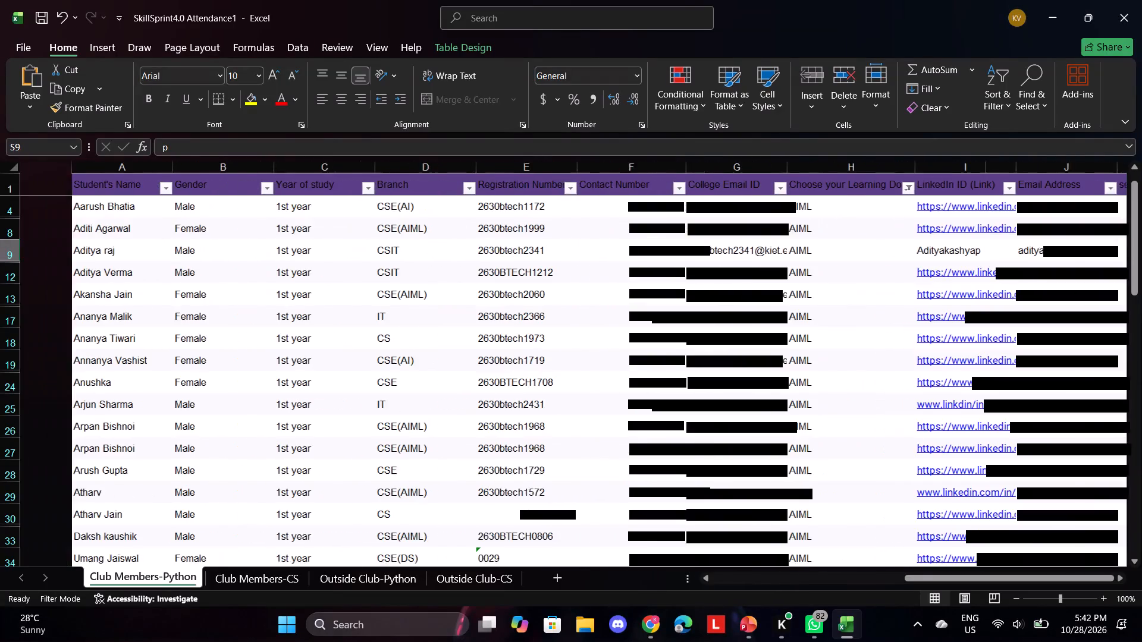
{"action": "scroll", "coordinate": [76, 416], "scroll_direction": "down", "scroll_amount": 2}
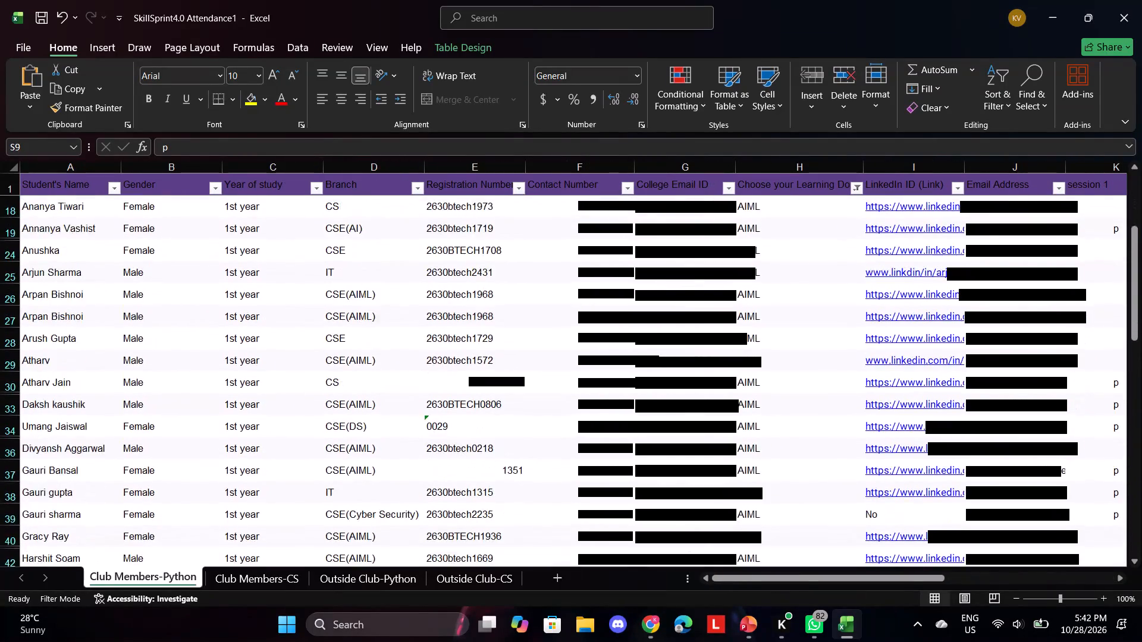
{"action": "scroll", "coordinate": [76, 416], "scroll_direction": "down", "scroll_amount": 2}
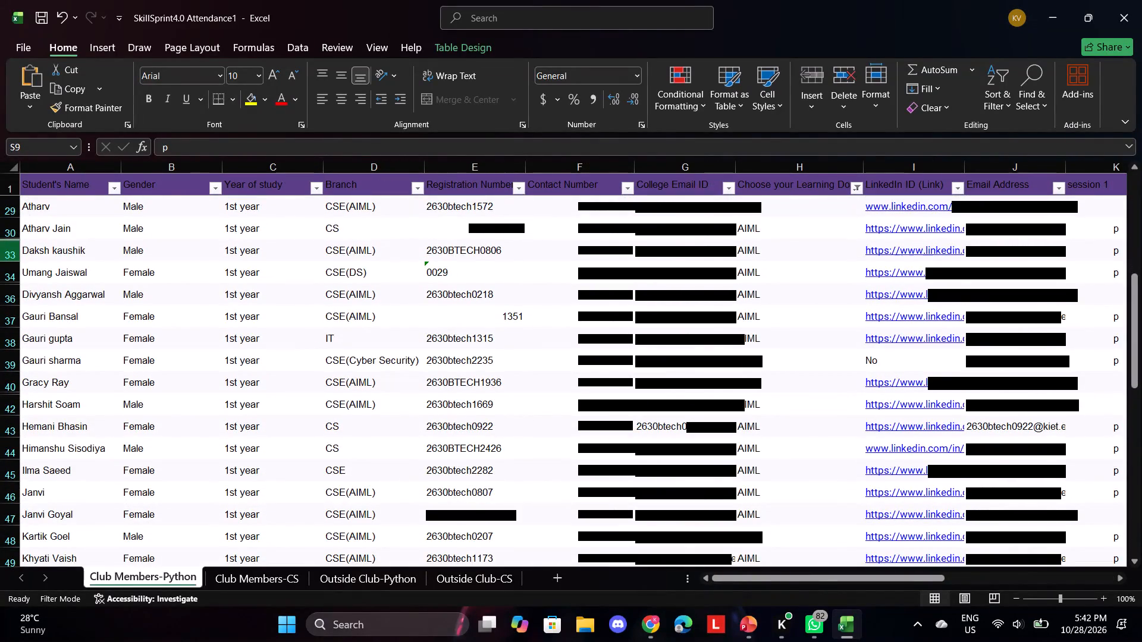
{"action": "left_click", "coordinate": [15, 250]}
{"action": "scroll", "coordinate": [15, 250], "scroll_direction": "left", "scroll_amount": 1}
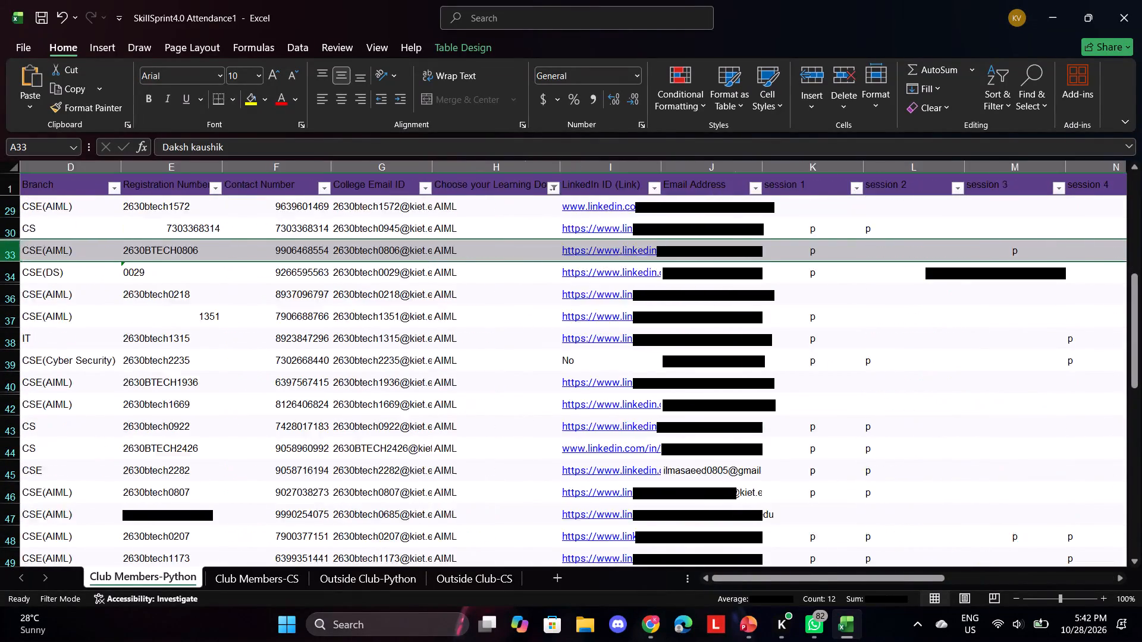
{"action": "scroll", "coordinate": [15, 250], "scroll_direction": "left", "scroll_amount": 1}
{"action": "left_click", "coordinate": [647, 253]}
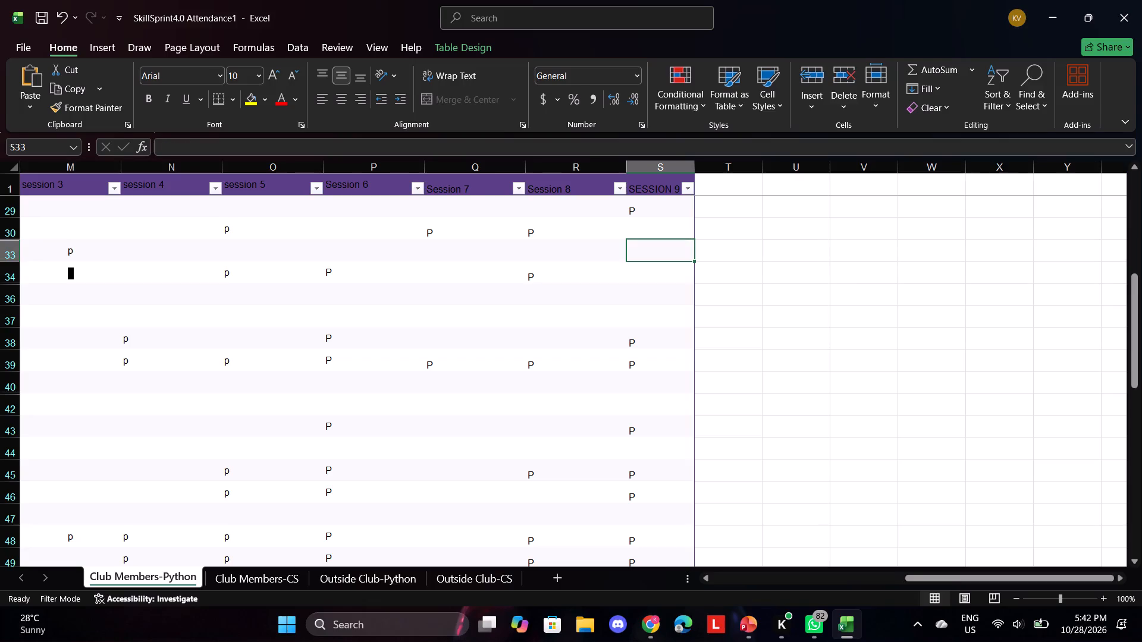
{"action": "key", "text": "p"}
{"action": "key", "text": "ctrl+s"}
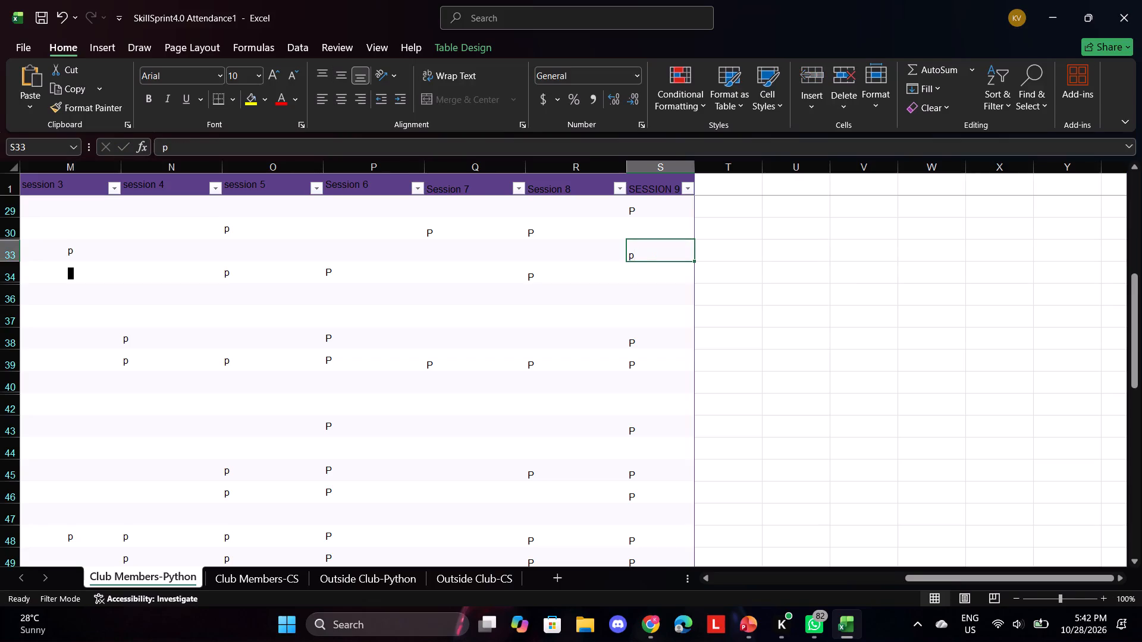